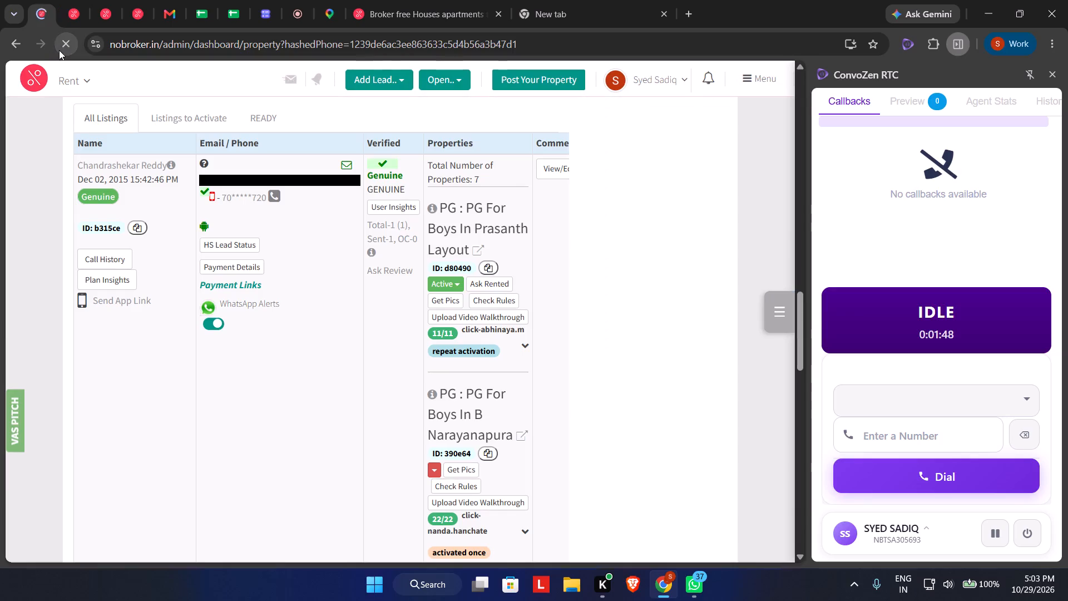
Switch to the open property lead page showing the lead sourced from BUSINESS_EXPERIMENTS in Bangalore.
{"action": "left_click", "coordinate": [422, 0]}
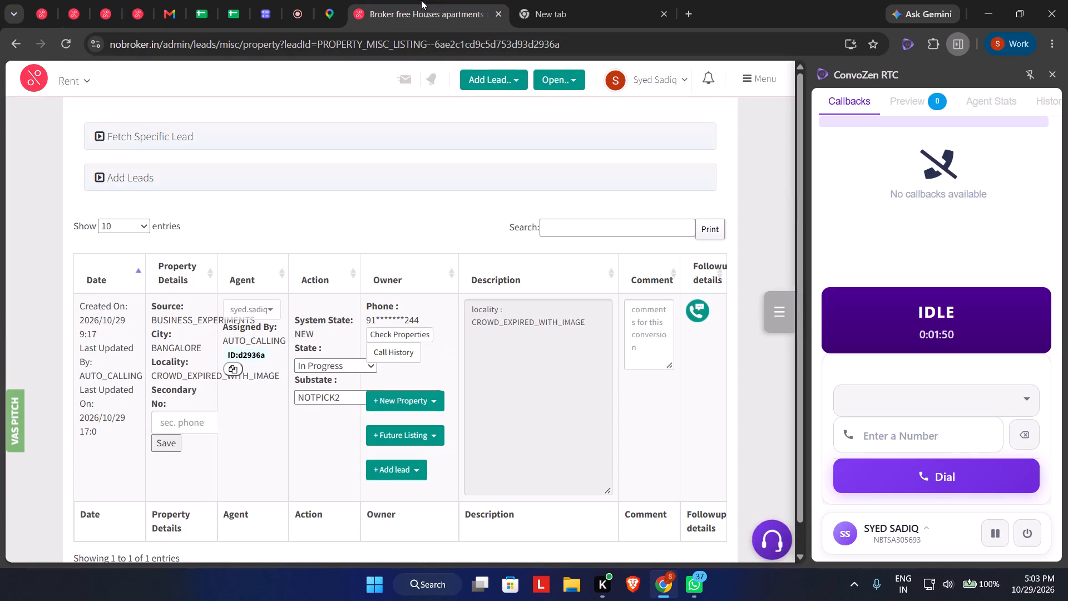
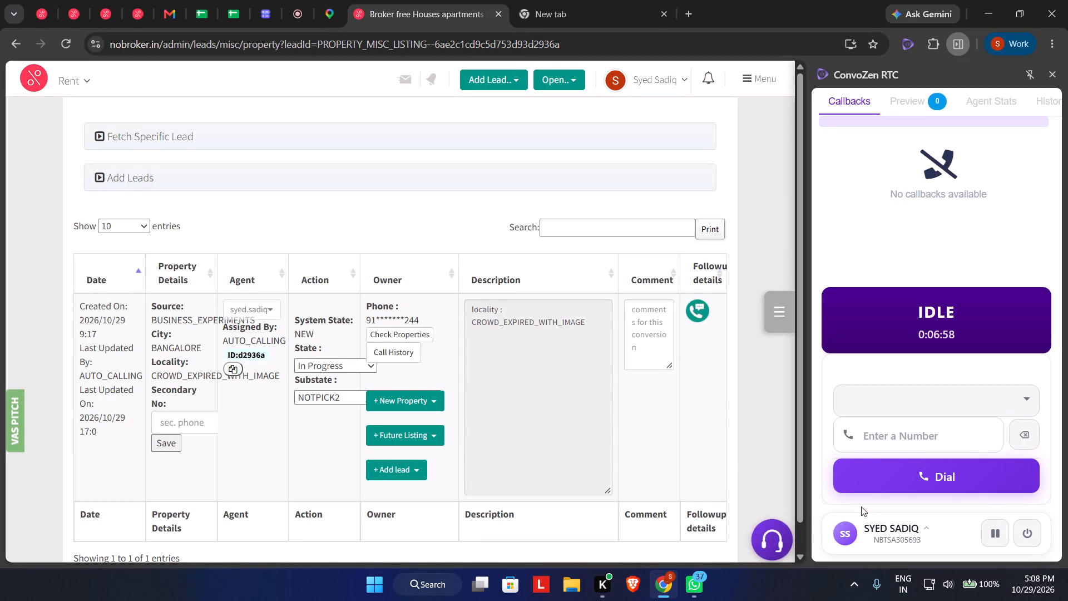
Pause the agent's calling status in the ConvoZen RTC dialer with B Break as the pause reason.
{"action": "left_click", "coordinate": [988, 537]}
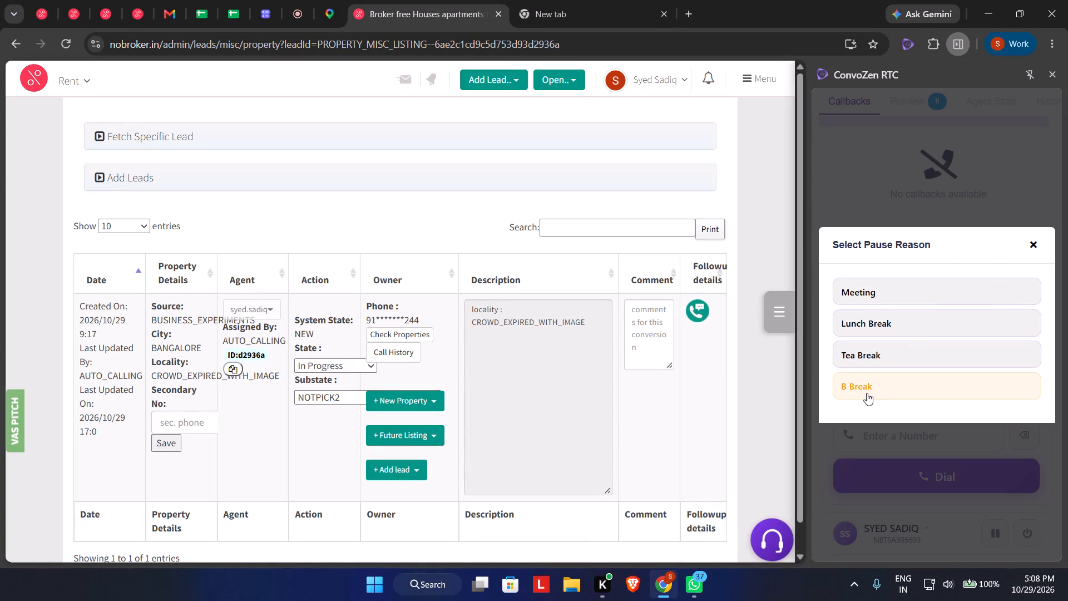
{"action": "left_click", "coordinate": [867, 393]}
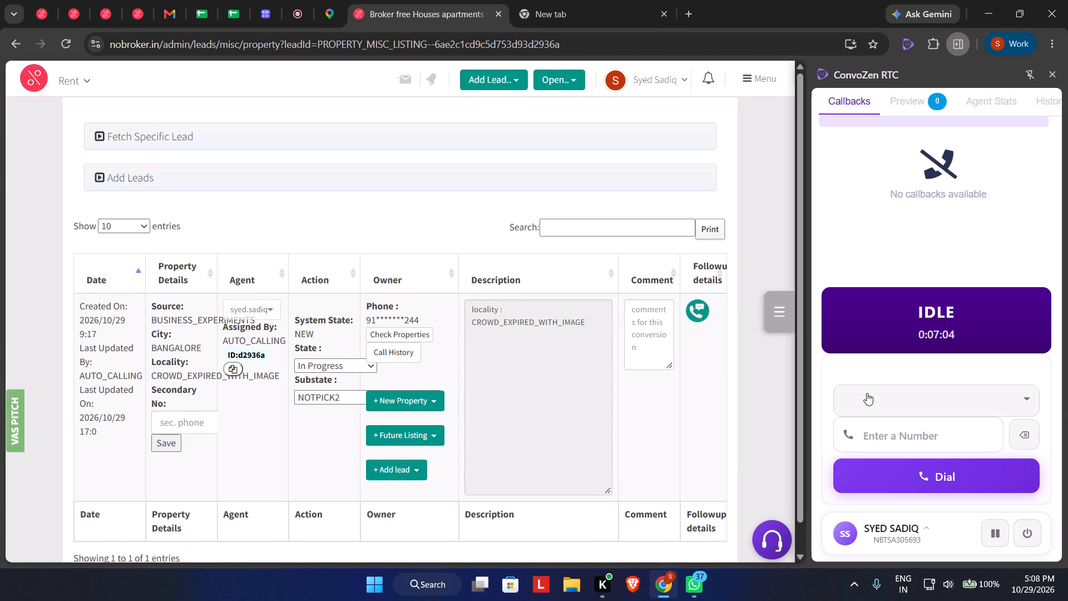
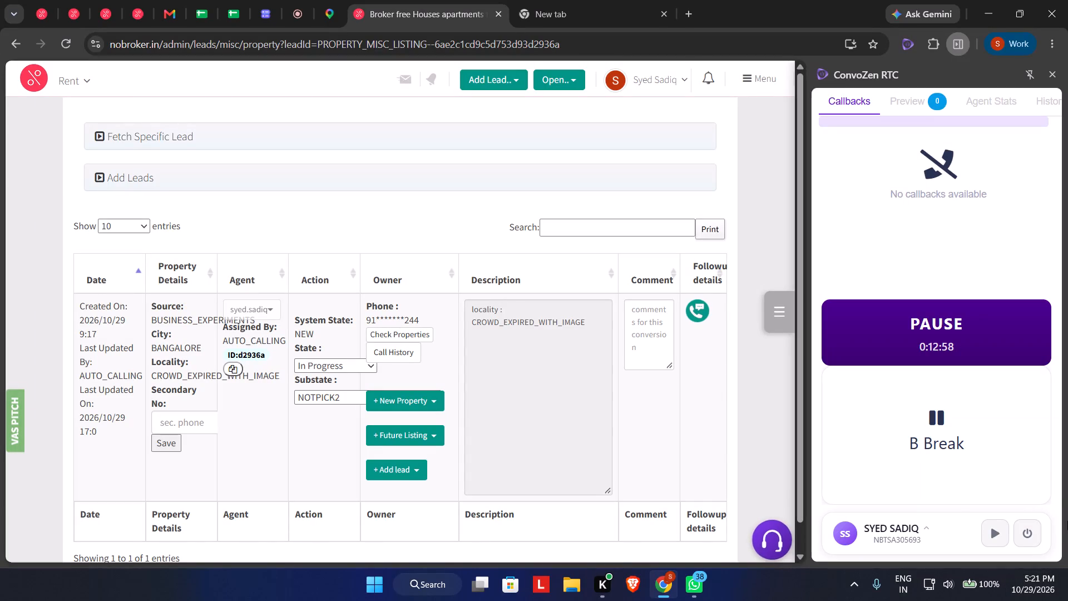
End the B Break and resume the agent's calling status in the ConvoZen RTC dialer.
{"action": "left_click", "coordinate": [995, 530]}
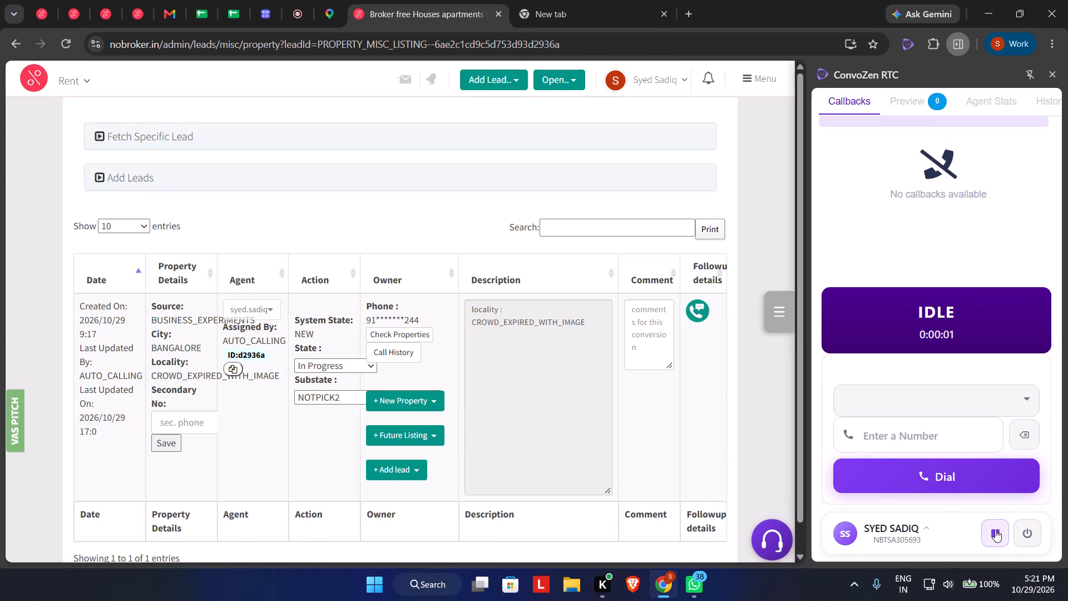
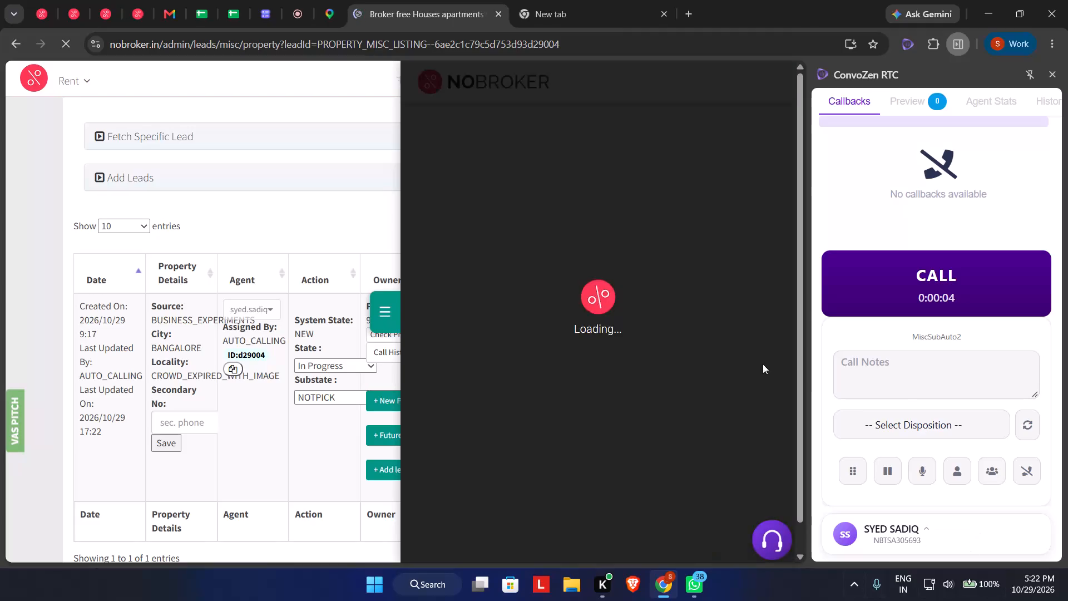
Change the property lead's state to Rejected and its substate to Rented Out.
{"action": "scroll", "coordinate": [687, 420], "scroll_direction": "up", "scroll_amount": 1}
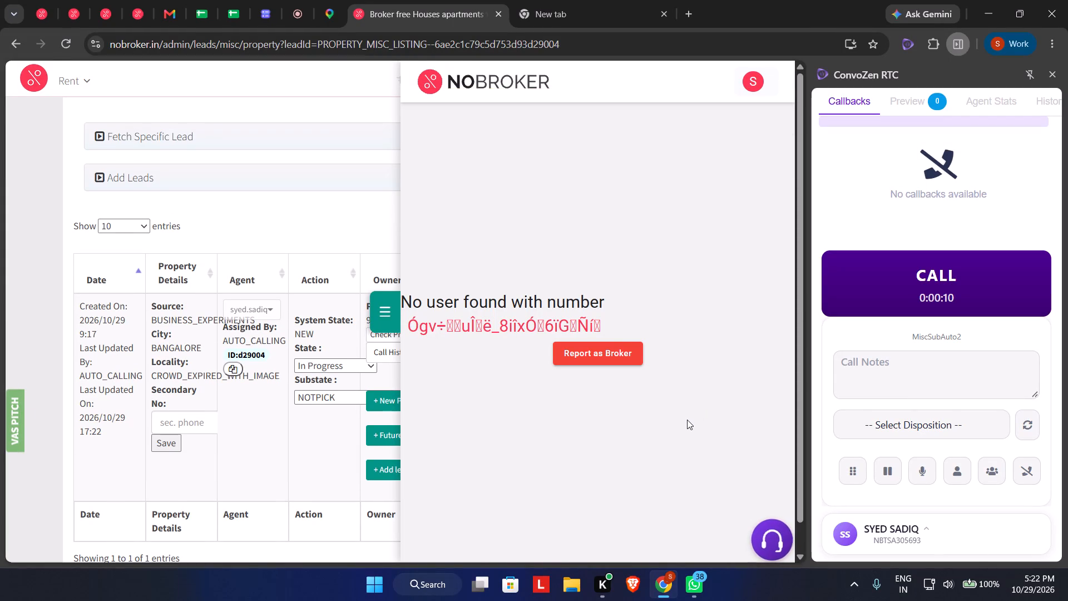
{"action": "left_click", "coordinate": [314, 367]}
{"action": "left_click", "coordinate": [303, 441]}
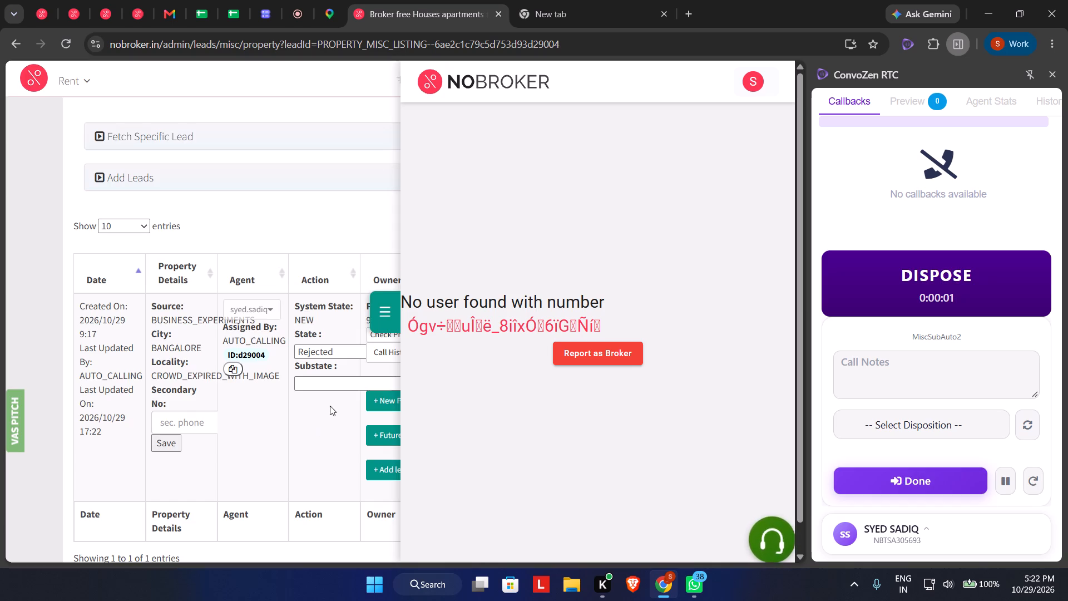
{"action": "left_click", "coordinate": [333, 385]}
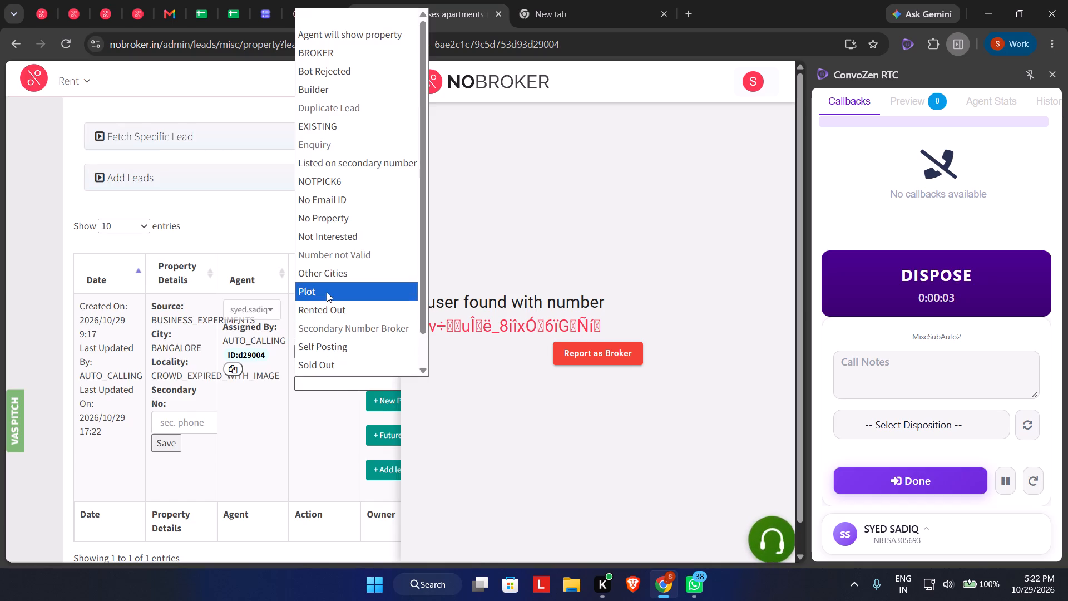
{"action": "left_click", "coordinate": [329, 304]}
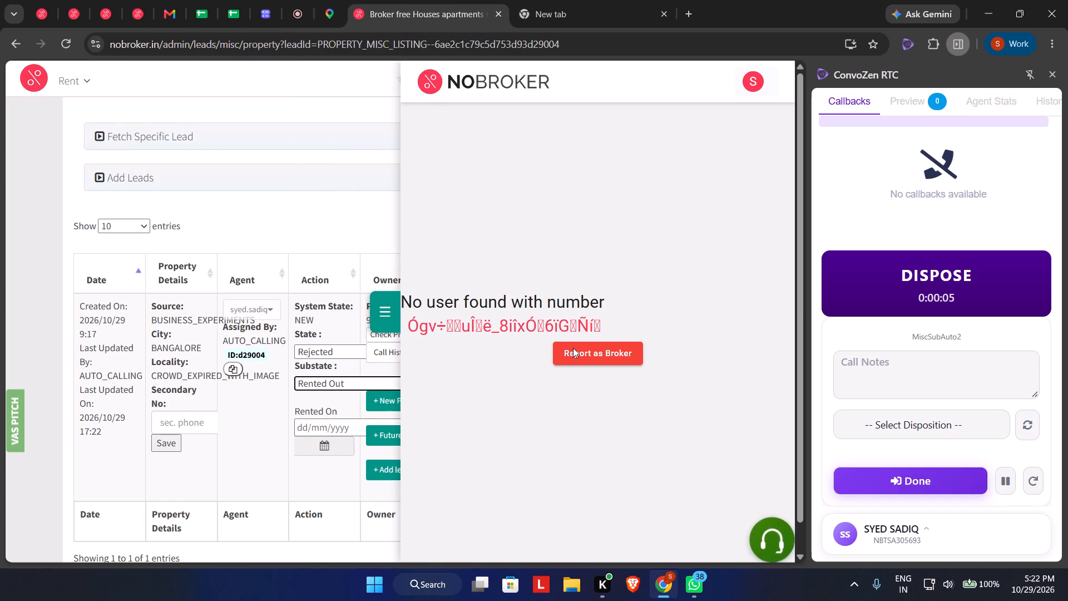
Set the ended call's first-level disposition to Click Calling and open the second-level disposition choices.
{"action": "left_click", "coordinate": [912, 433]}
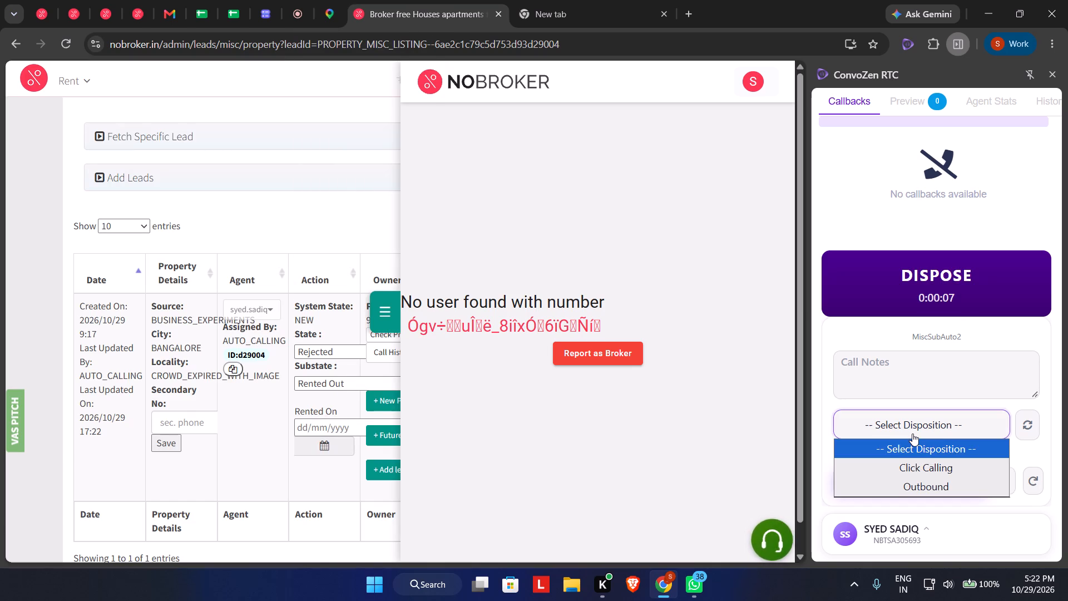
{"action": "left_click", "coordinate": [898, 467]}
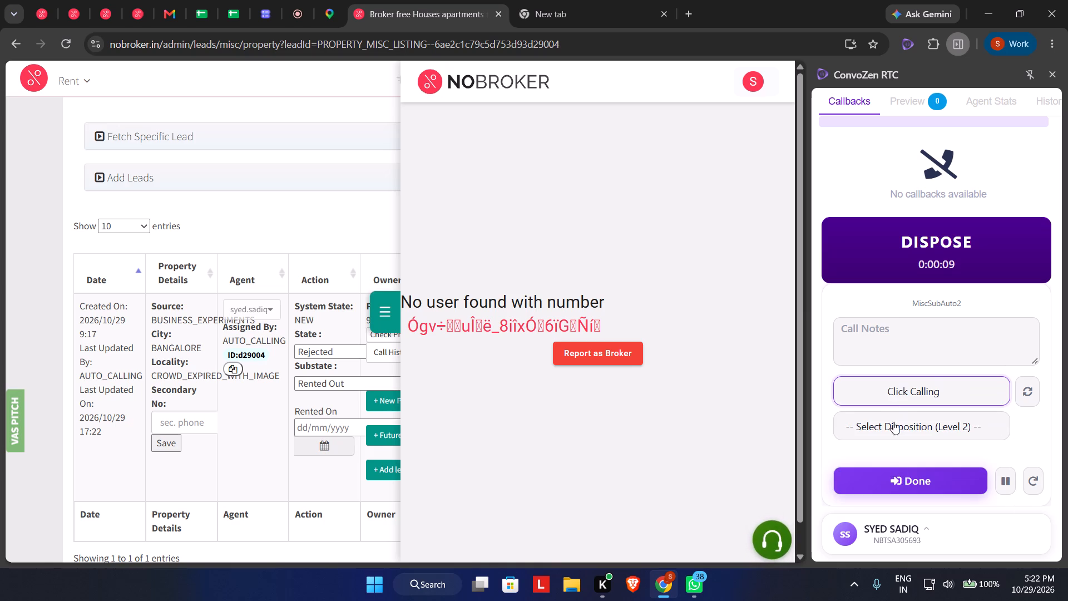
{"action": "left_click", "coordinate": [899, 426]}
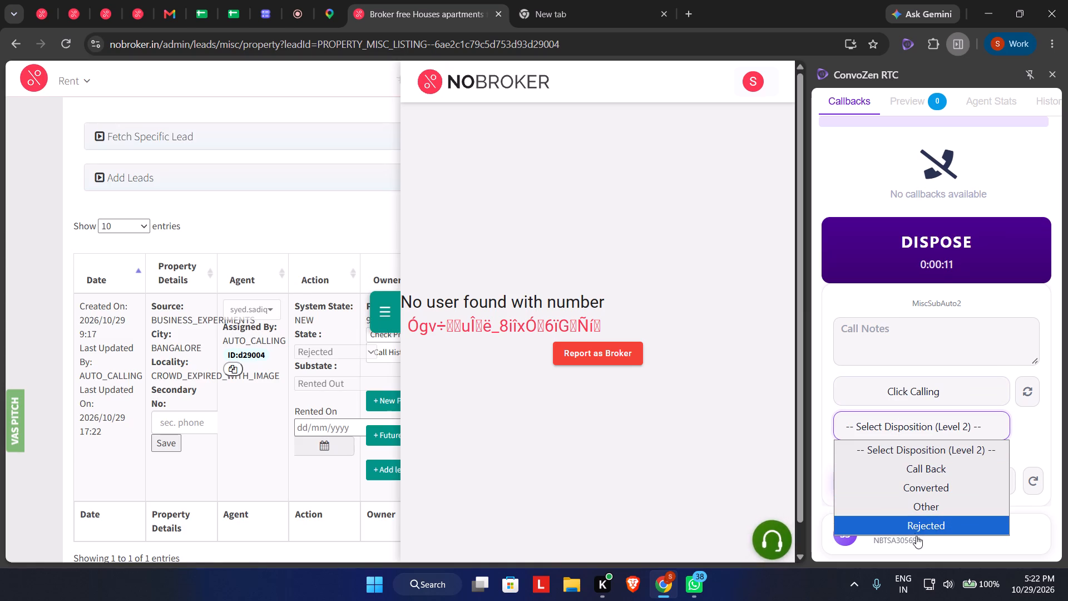
Set the ended call's second-level disposition to Rejected and third-level to Rented Out, and submit the disposition.
{"action": "left_click", "coordinate": [909, 523]}
{"action": "left_click", "coordinate": [896, 439]}
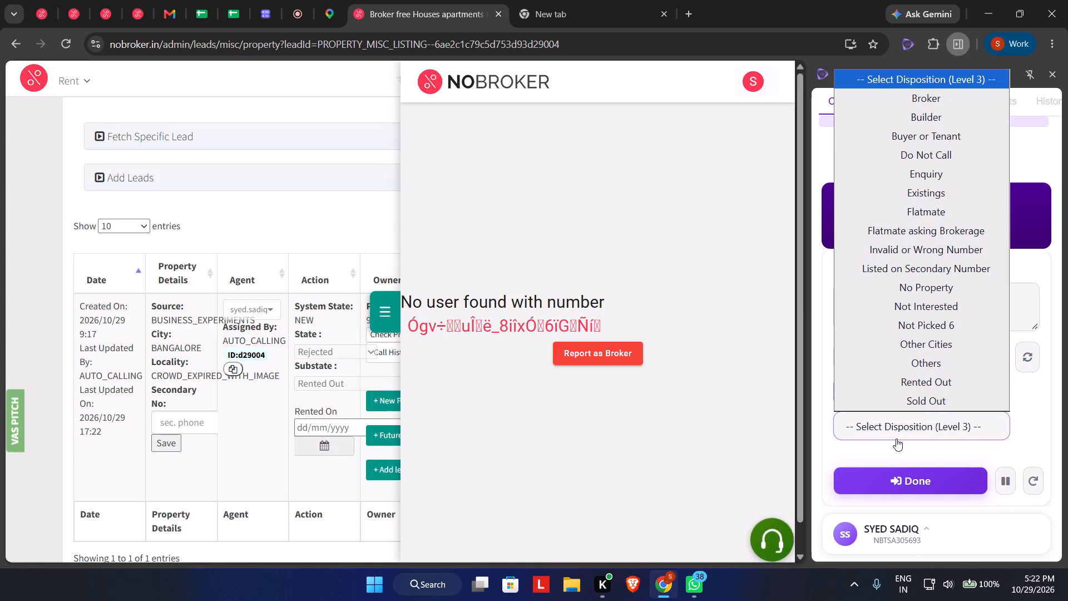
{"action": "left_click", "coordinate": [893, 388]}
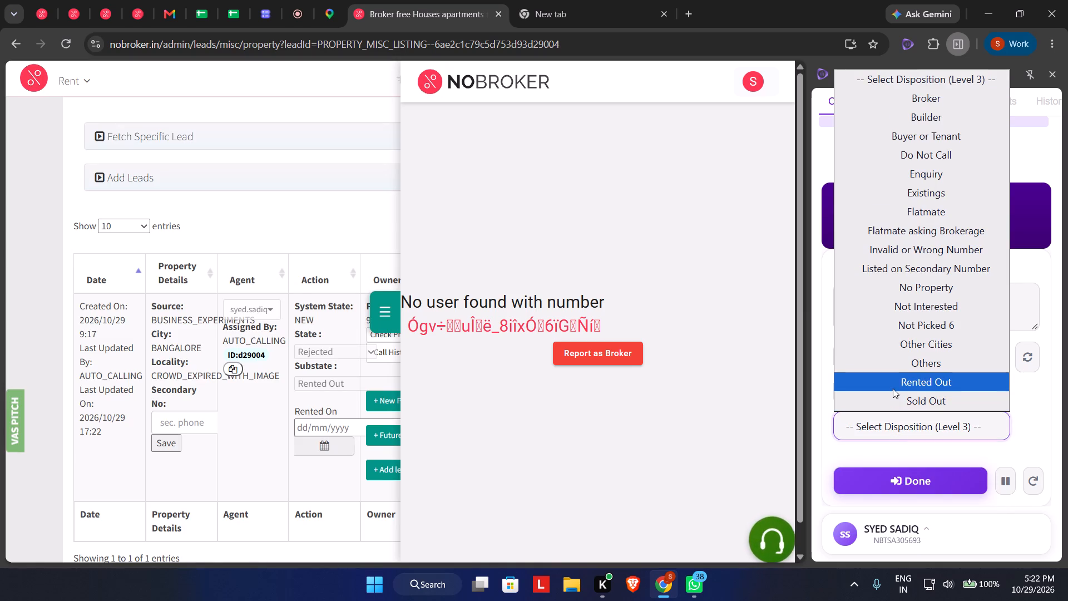
{"action": "left_click", "coordinate": [911, 473]}
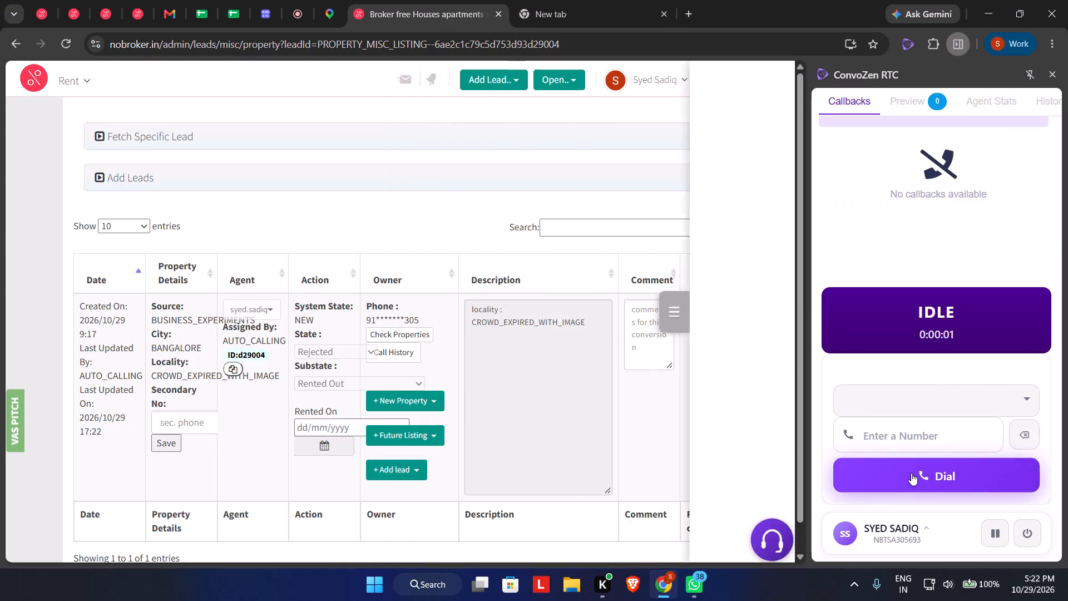
Show the agent's call statistics in the ConvoZen RTC dialer.
{"action": "left_click", "coordinate": [999, 97]}
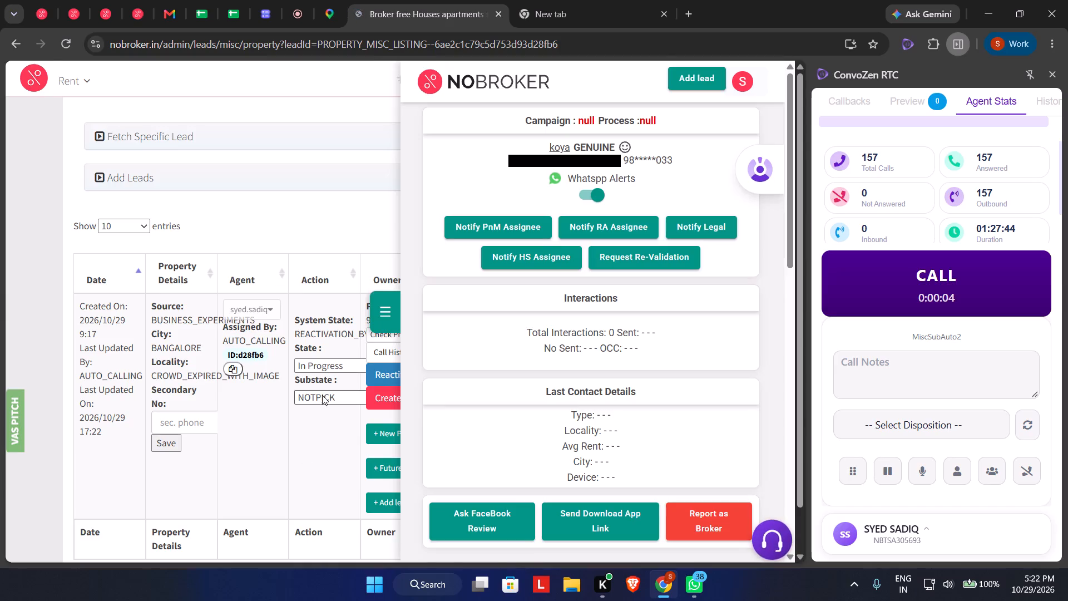
Change the new property lead's substate to NOTPICK2.
{"action": "left_click", "coordinate": [325, 396]}
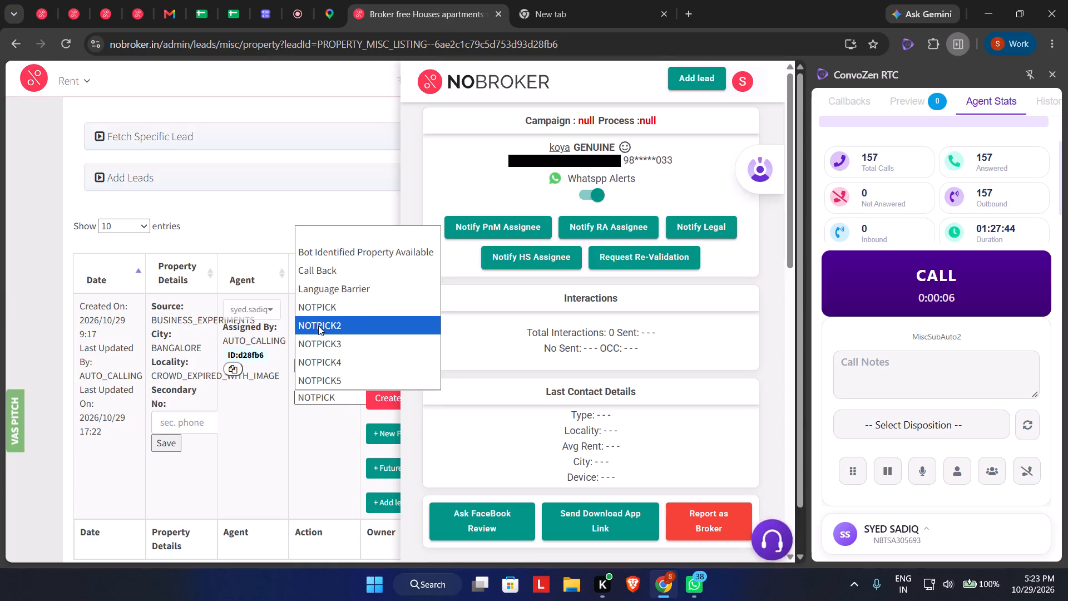
{"action": "left_click", "coordinate": [318, 326]}
Dismiss the WhatsApp notification, set the current call's disposition to Outbound and Not Picked, and open the third-level disposition choices.
{"action": "left_click", "coordinate": [858, 414]}
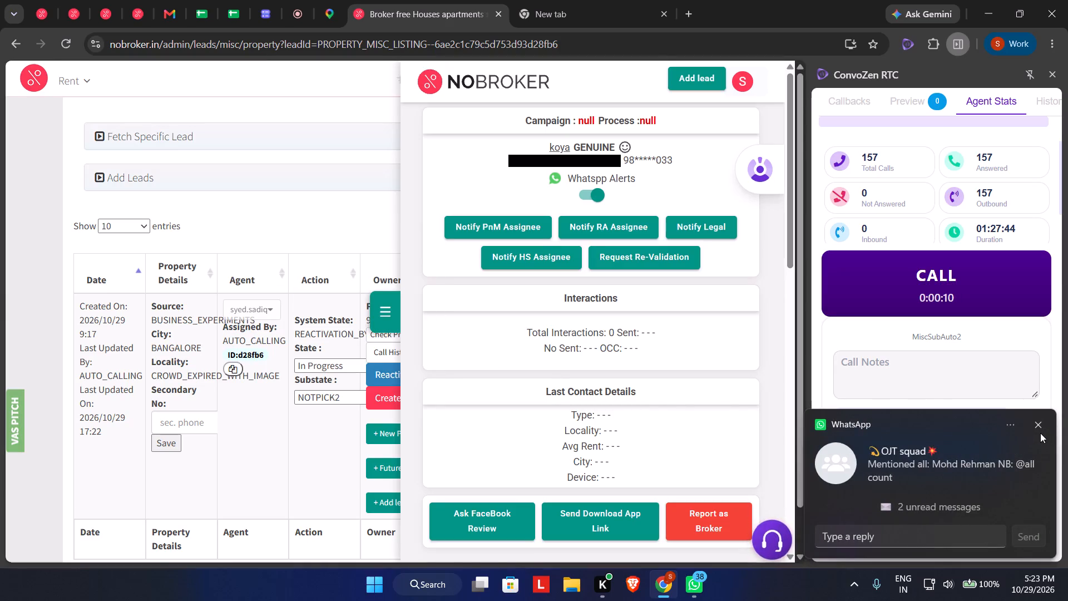
{"action": "left_click", "coordinate": [1039, 425]}
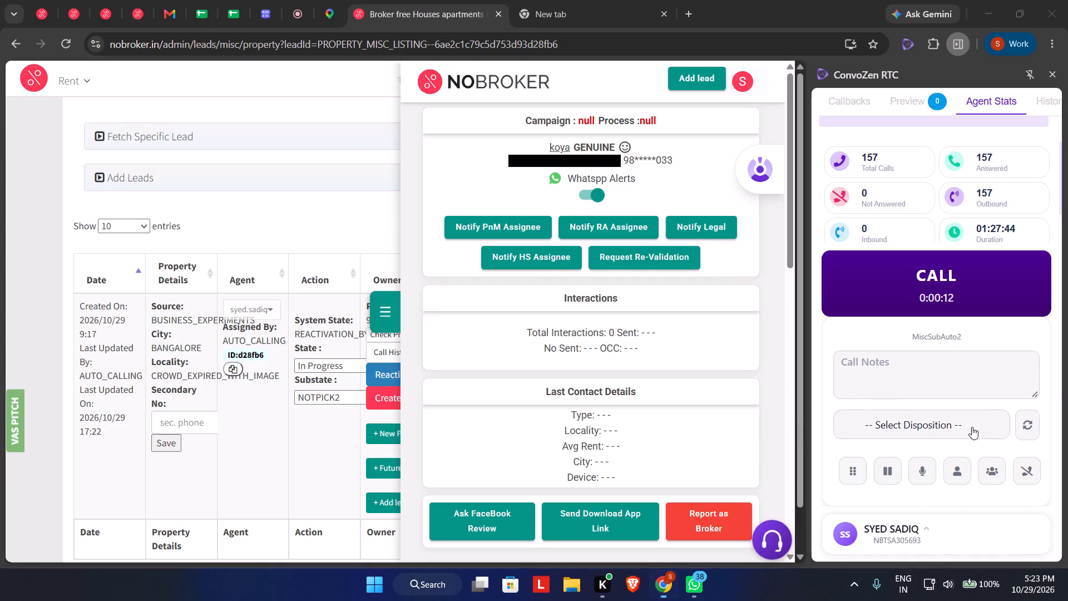
{"action": "left_click", "coordinate": [963, 423]}
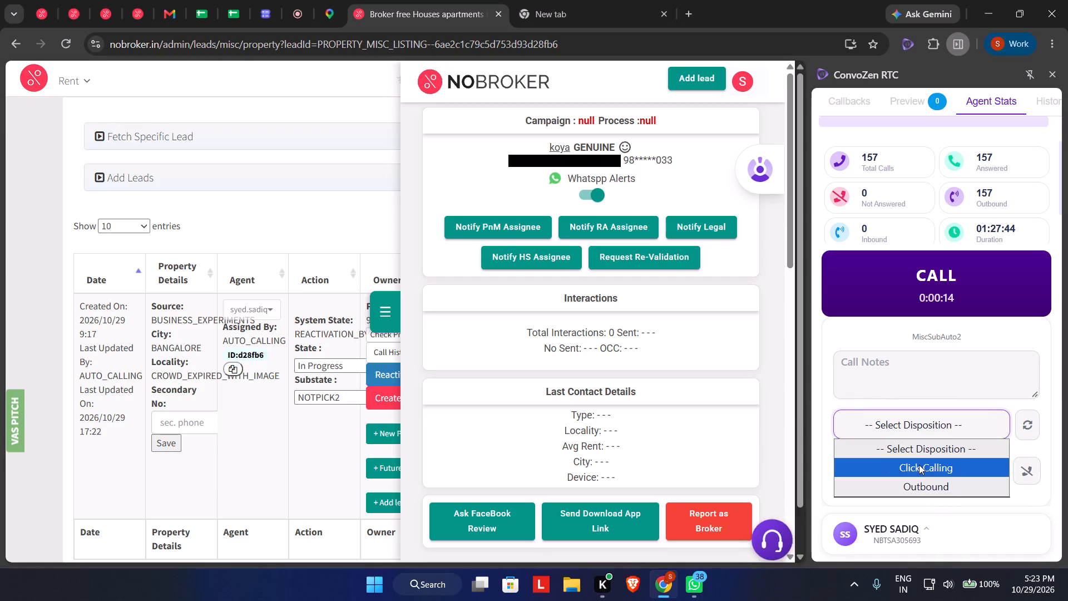
{"action": "left_click", "coordinate": [918, 480]}
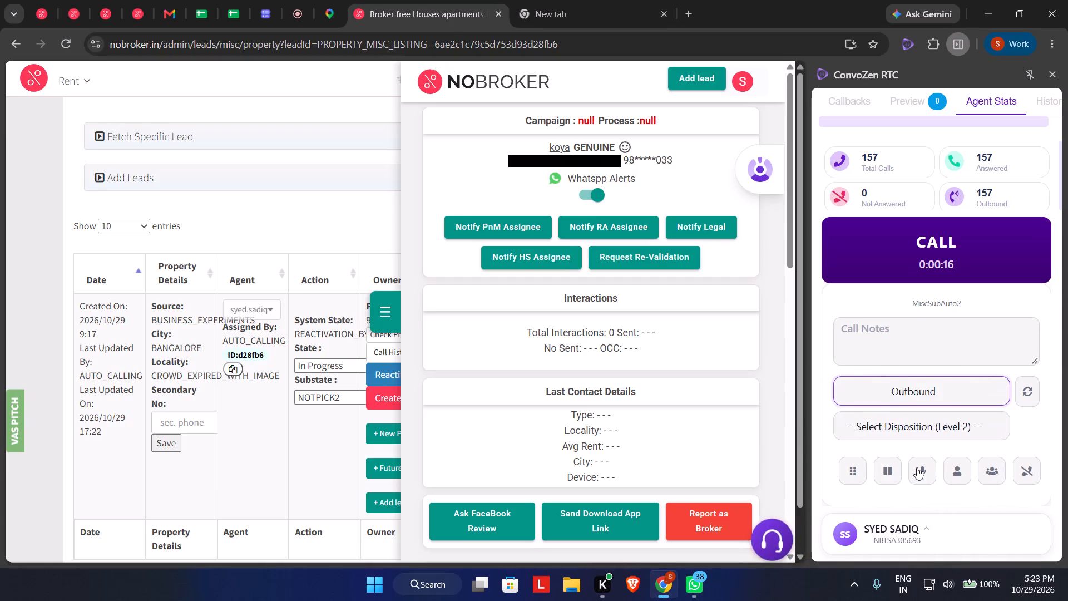
{"action": "left_click", "coordinate": [898, 426]}
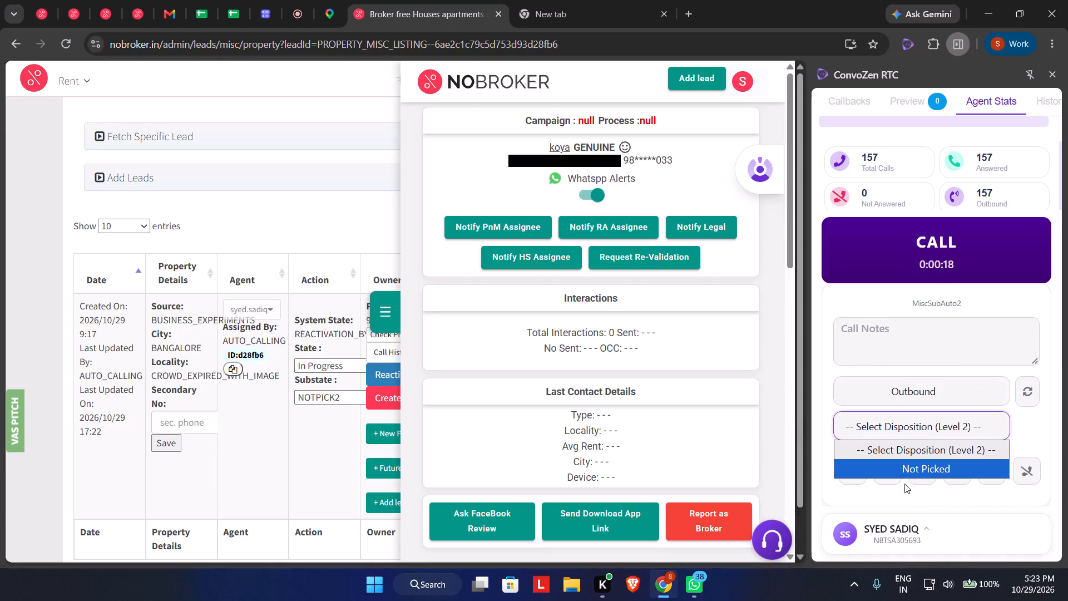
{"action": "left_click_drag", "start_coordinate": [916, 472], "coordinate": [919, 466]}
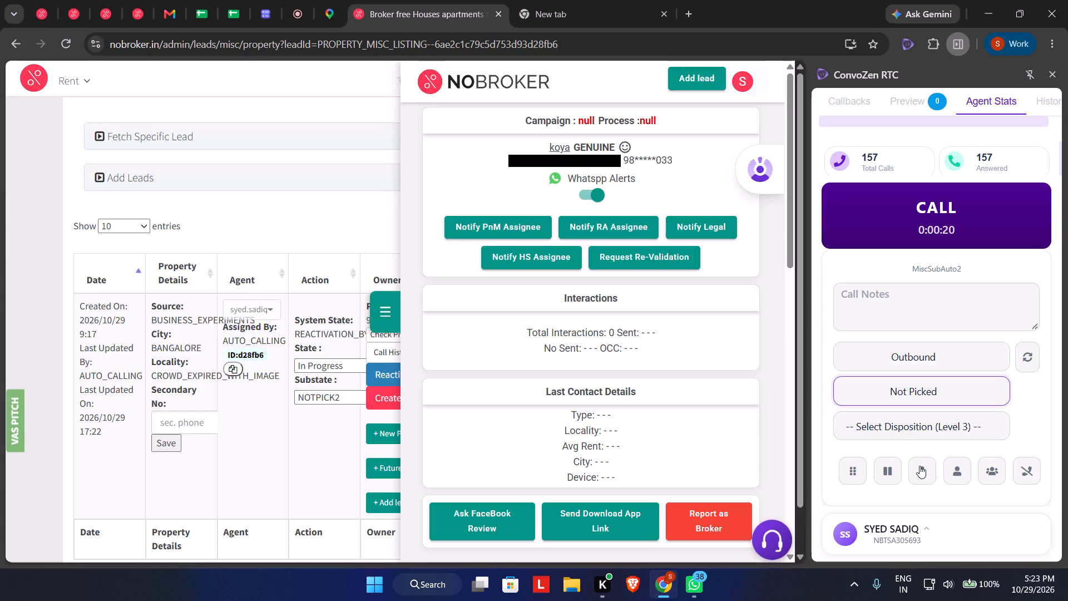
{"action": "left_click", "coordinate": [924, 420]}
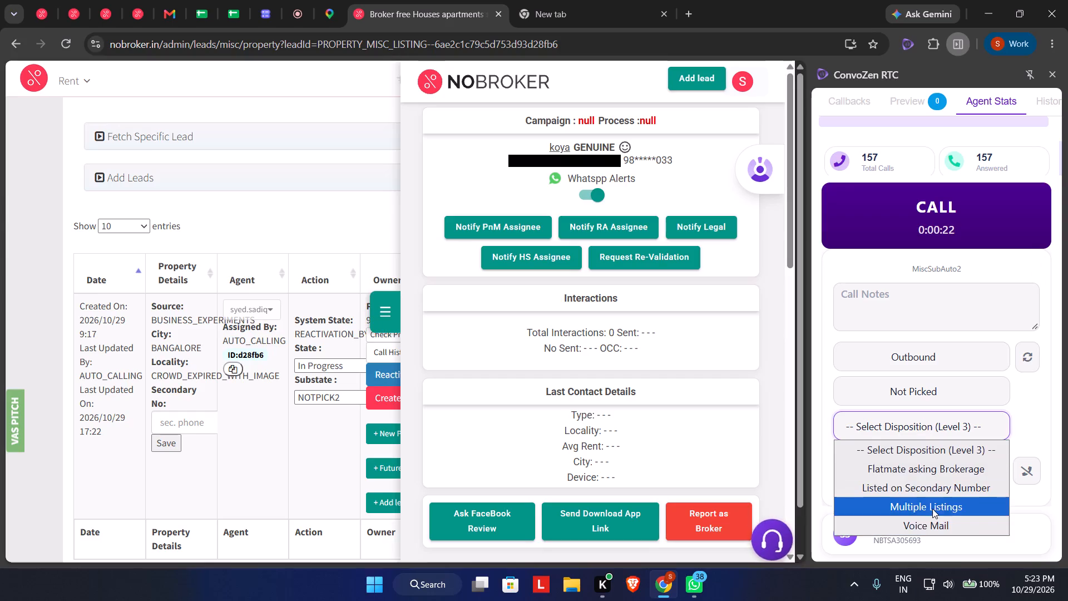
Set the Not Picked outbound call's third-level disposition to Voice Mail, hang up and submit the disposition.
{"action": "left_click", "coordinate": [932, 524]}
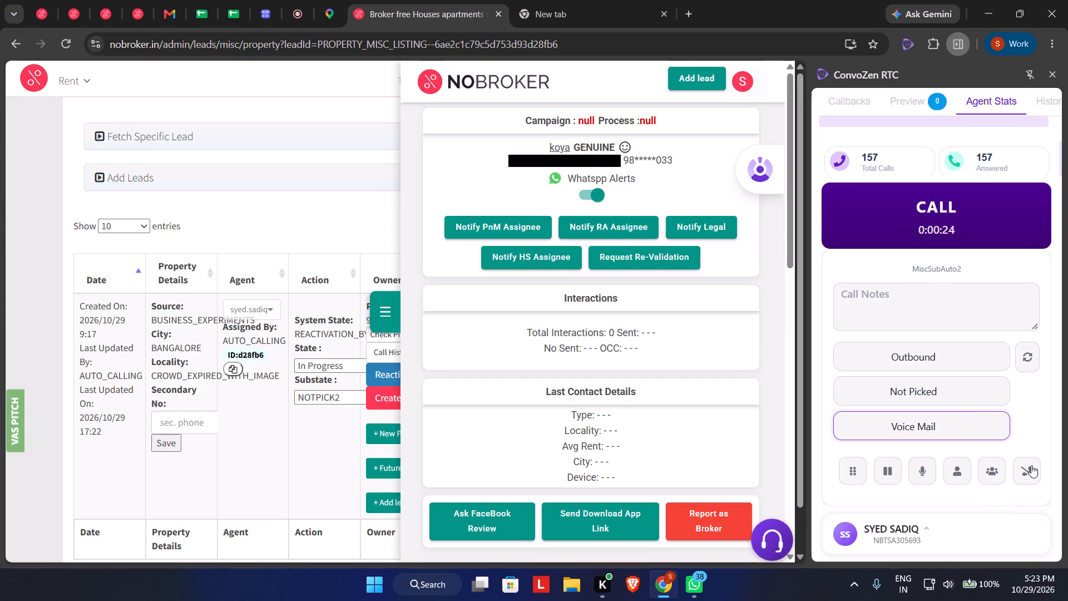
{"action": "left_click", "coordinate": [1031, 465]}
{"action": "left_click", "coordinate": [968, 478]}
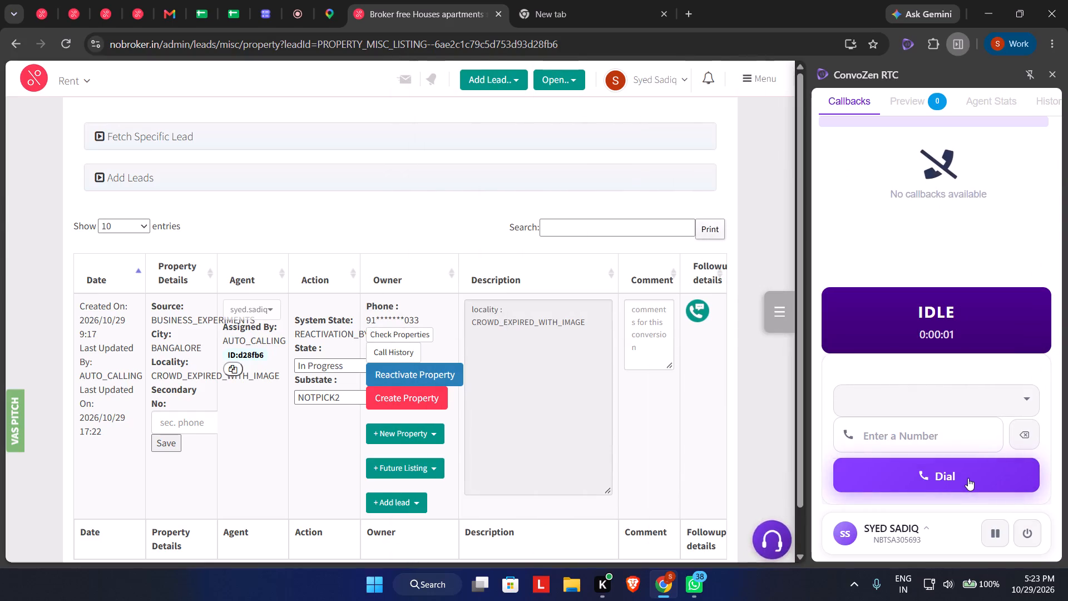
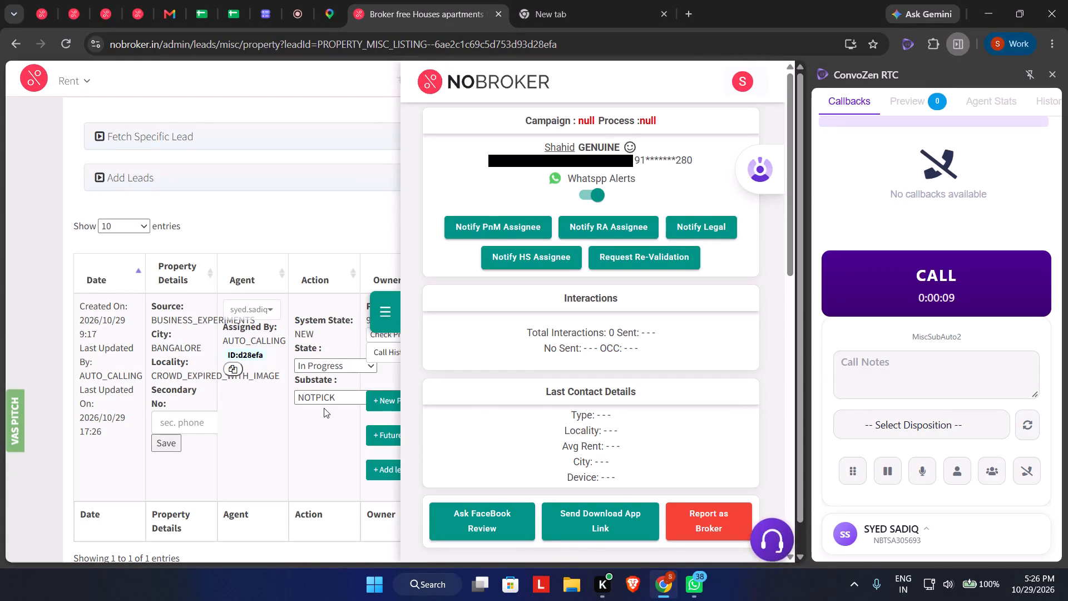
Change the In Progress property lead's substate to NOTPICK2.
{"action": "left_click", "coordinate": [342, 396]}
{"action": "left_click", "coordinate": [323, 326]}
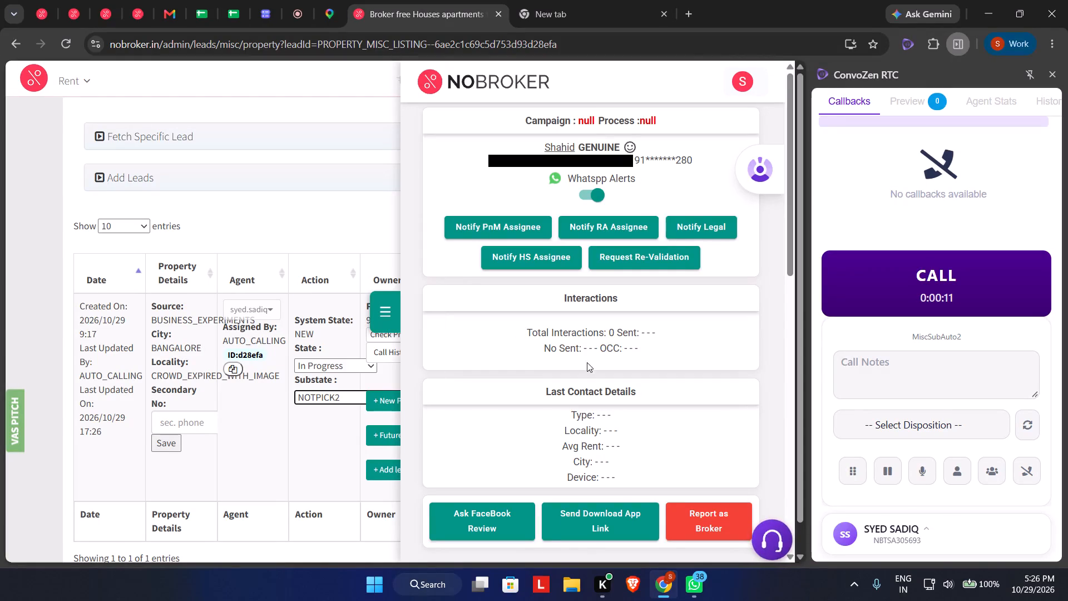
Set the active call's disposition to Outbound, Not Picked, Voice Mail, hang up and submit the disposition.
{"action": "left_click", "coordinate": [873, 424]}
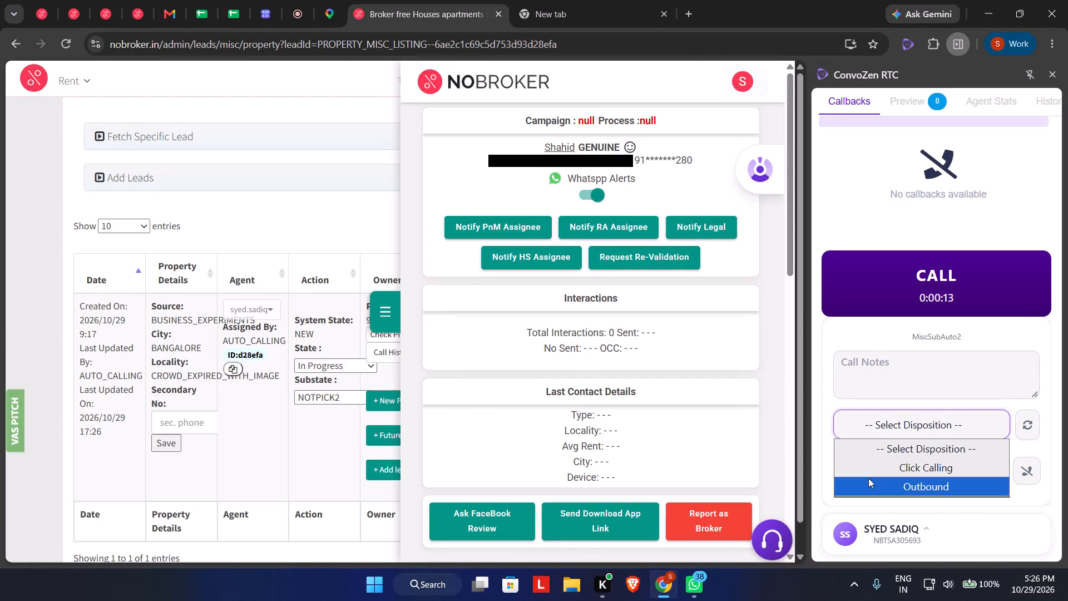
{"action": "left_click", "coordinate": [868, 478]}
{"action": "left_click", "coordinate": [878, 425]}
{"action": "left_click", "coordinate": [941, 470]}
{"action": "left_click", "coordinate": [931, 431]}
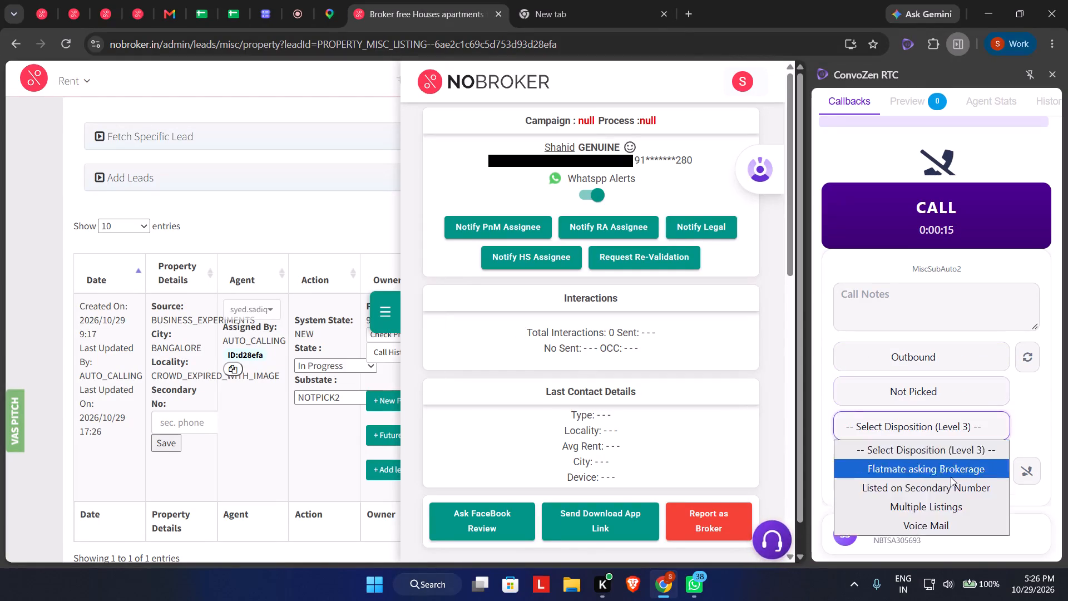
{"action": "left_click", "coordinate": [960, 528]}
{"action": "left_click", "coordinate": [1021, 475]}
{"action": "left_click", "coordinate": [940, 472]}
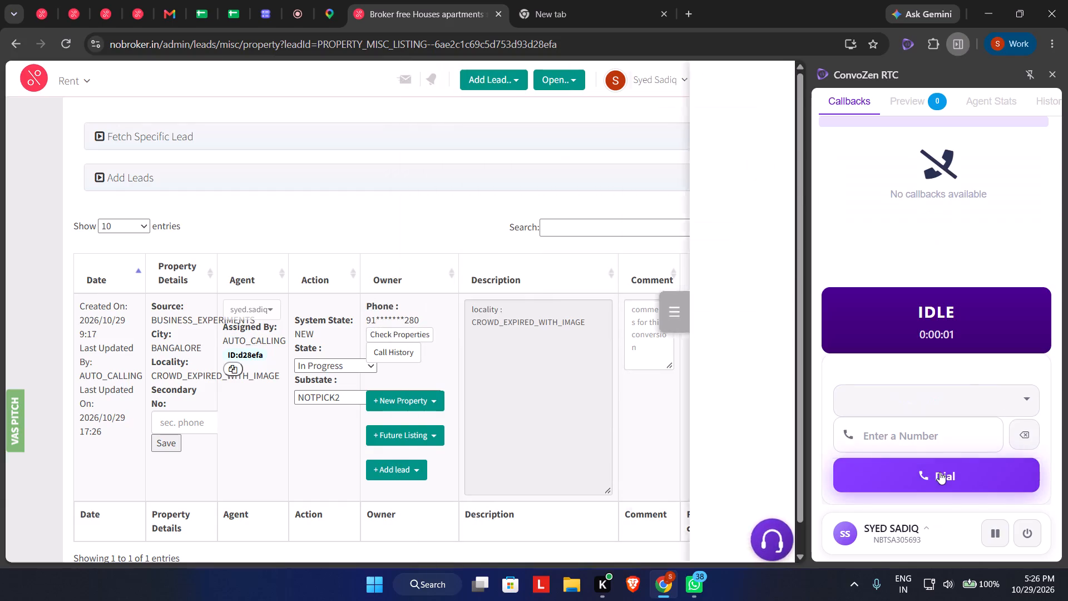
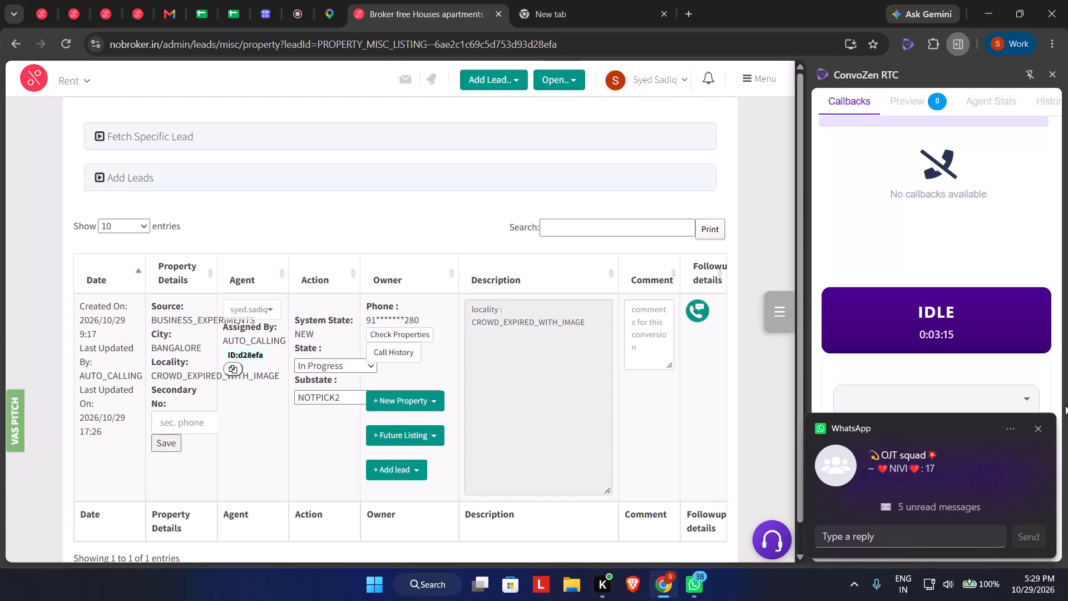
Dismiss the WhatsApp group message notification covering the ConvoZen dialer.
{"action": "left_click", "coordinate": [1040, 431]}
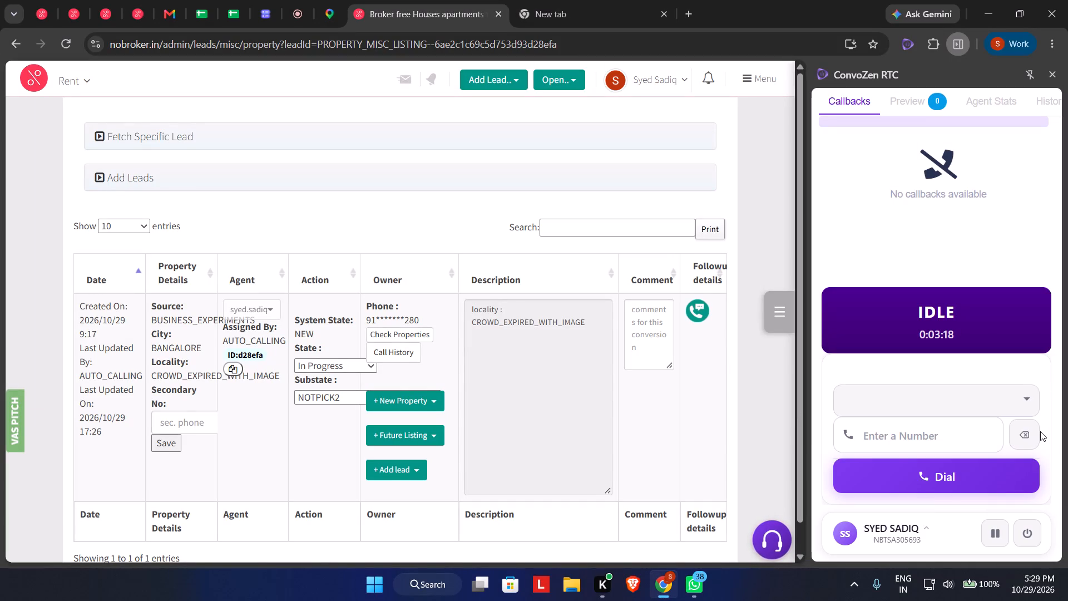
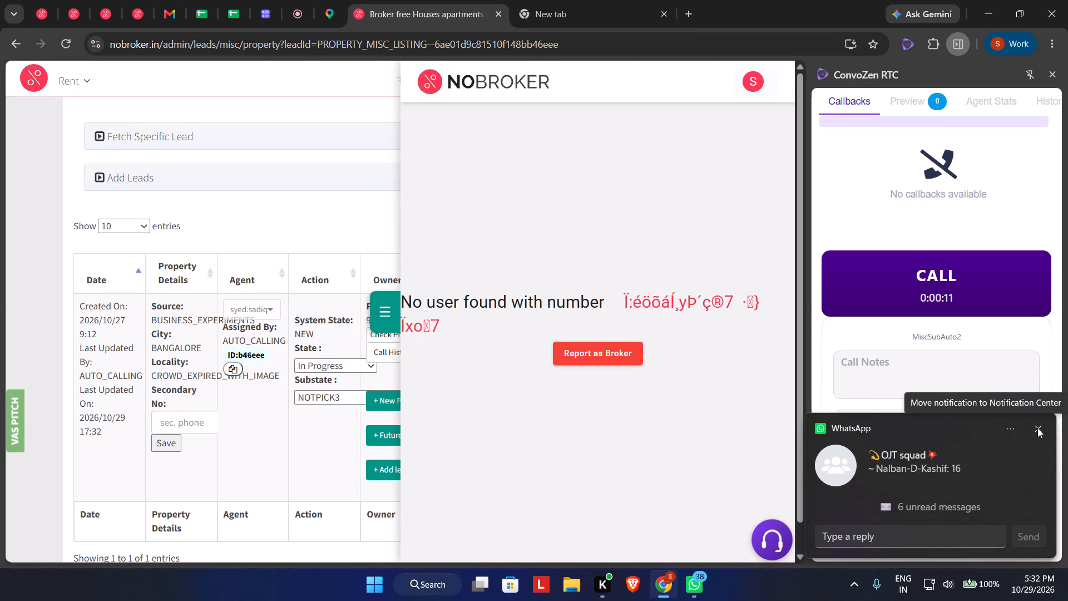
Dismiss the WhatsApp group notification covering the ConvoZen call controls.
{"action": "left_click", "coordinate": [1037, 428]}
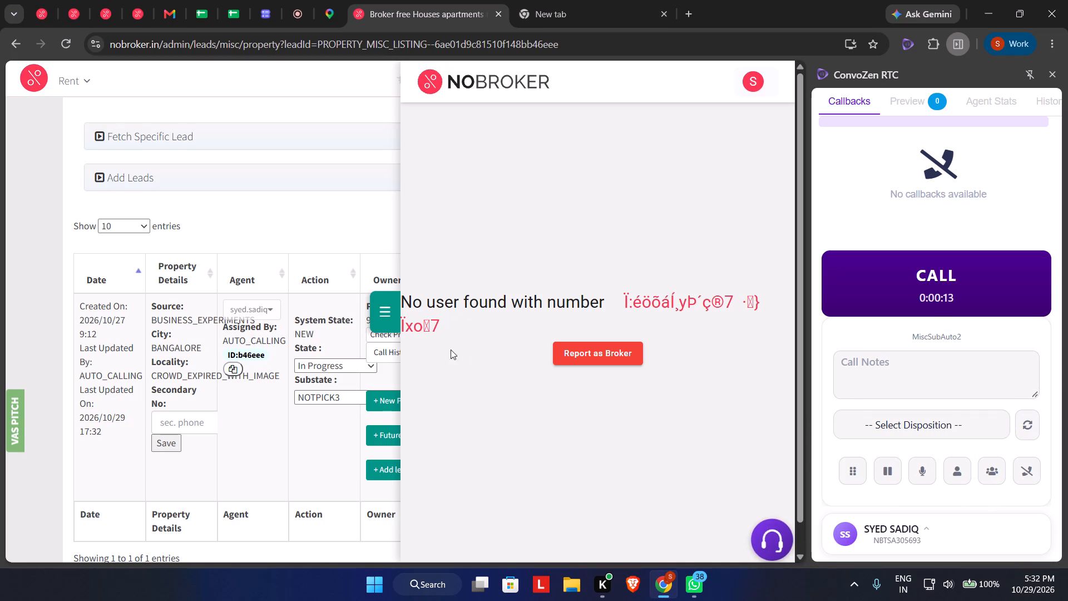
Change the In Progress property lead's state to Rejected with substate Rented Out.
{"action": "left_click", "coordinate": [328, 369]}
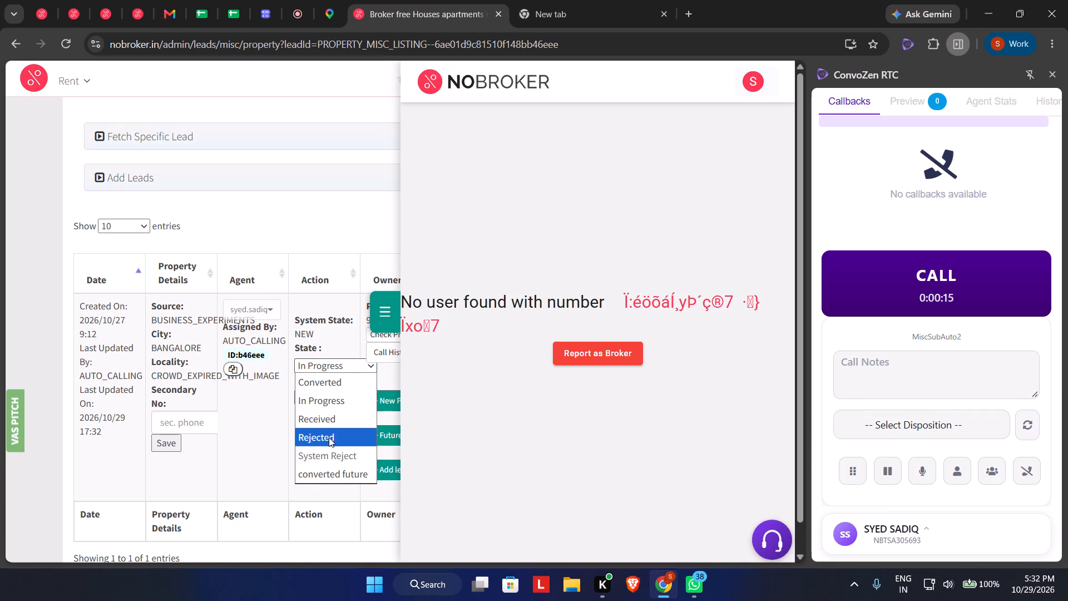
{"action": "left_click", "coordinate": [329, 437]}
{"action": "left_click", "coordinate": [334, 386]}
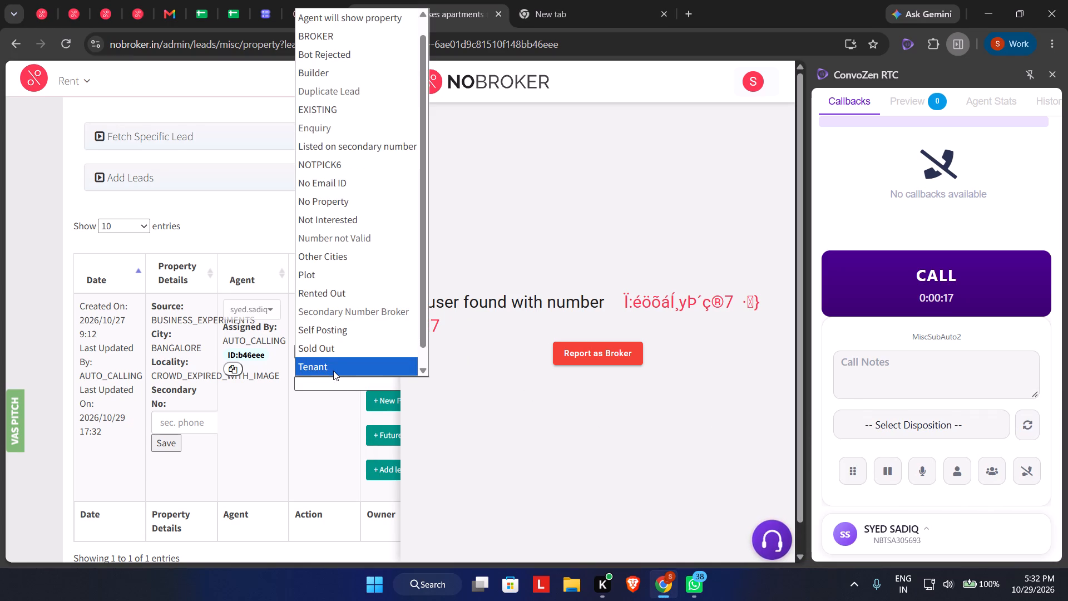
{"action": "left_click", "coordinate": [337, 294]}
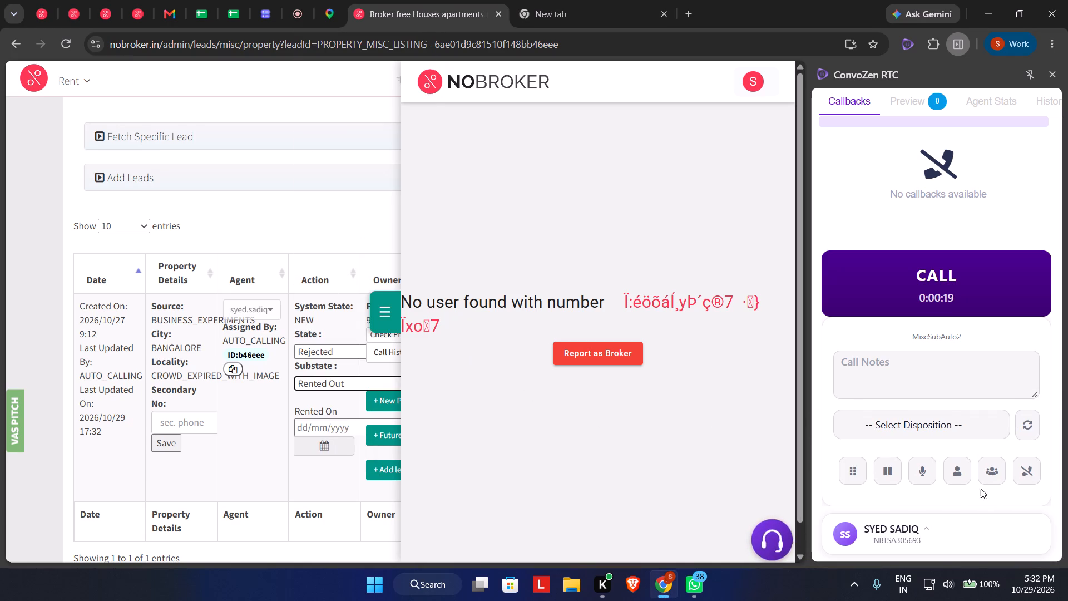
Set the call's three-level disposition to Click Calling, Rejected, Rented Out.
{"action": "left_click", "coordinate": [954, 437]}
{"action": "left_click_drag", "start_coordinate": [939, 452], "coordinate": [937, 460]}
{"action": "left_click", "coordinate": [929, 425]}
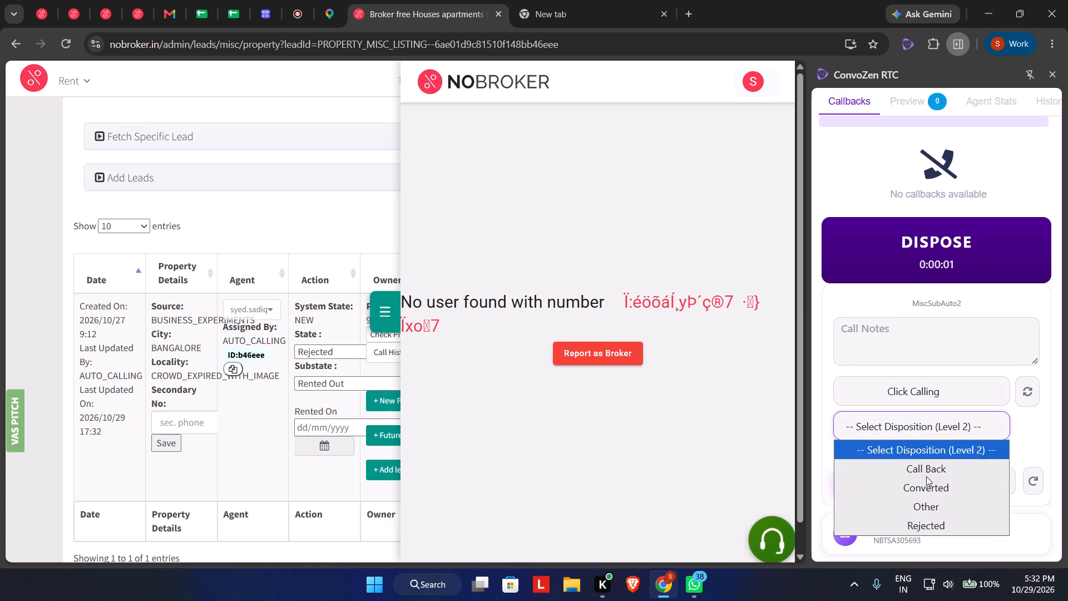
{"action": "left_click", "coordinate": [923, 520]}
{"action": "left_click", "coordinate": [923, 428]}
{"action": "left_click", "coordinate": [908, 375]}
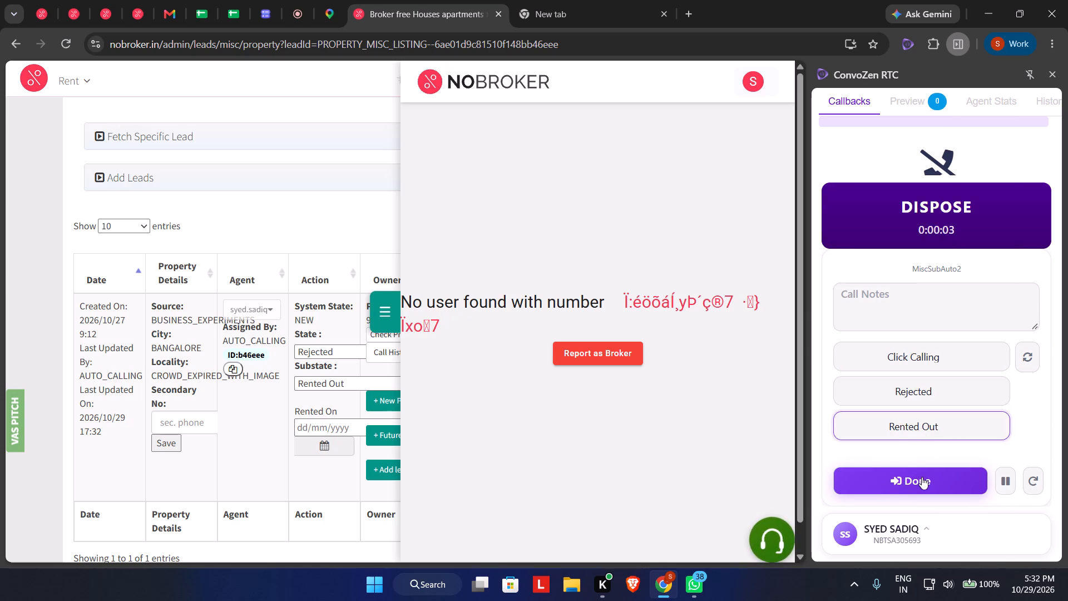
Submit the call's disposition as Rejected with Rented Out in the ConvoZen dialer.
{"action": "left_click", "coordinate": [914, 479]}
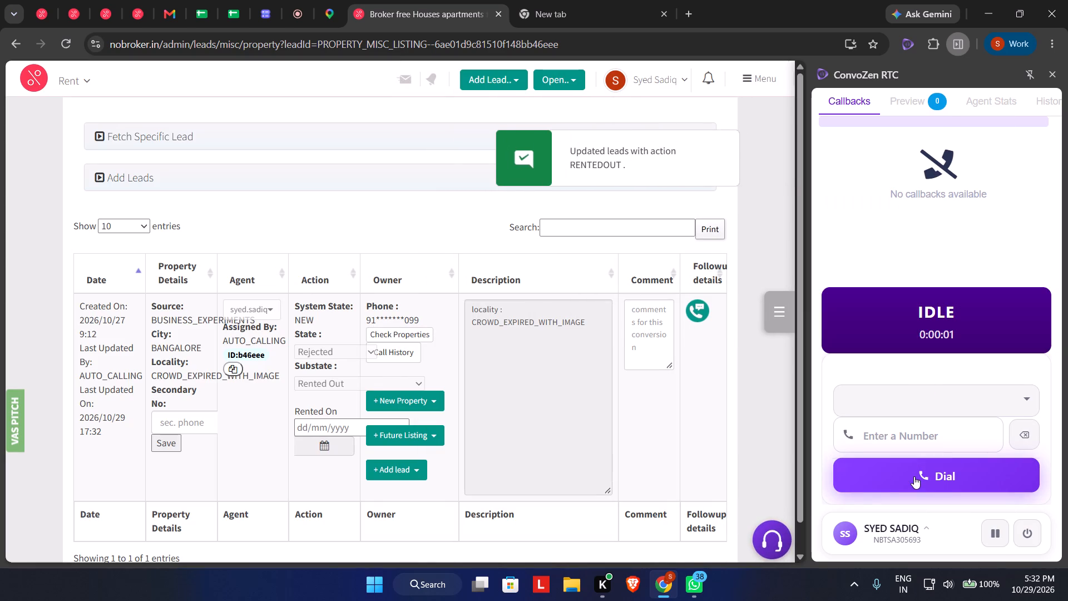
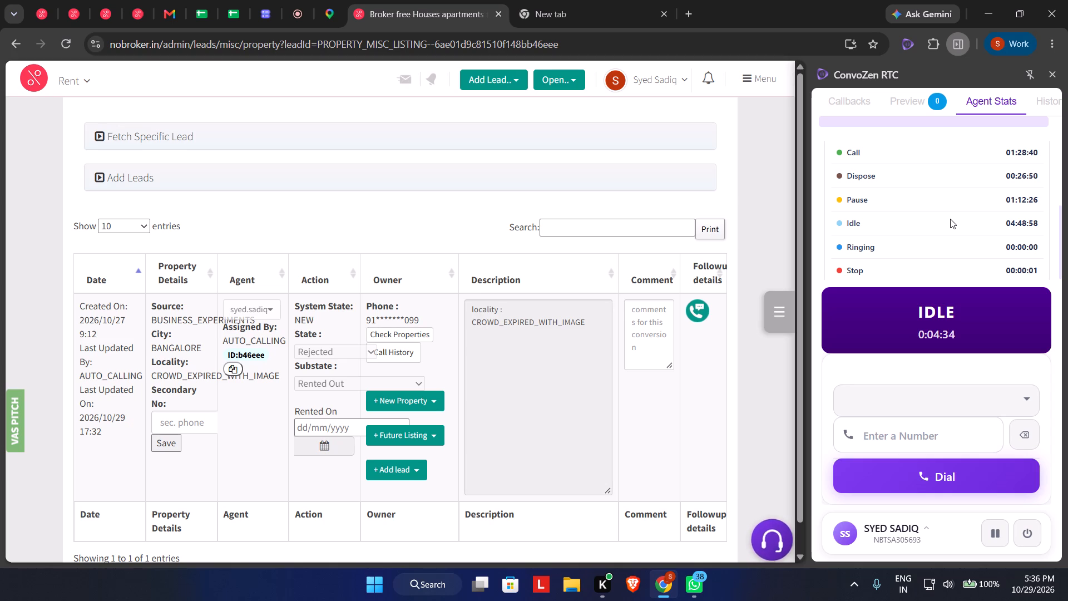
Review the agent's call statistics, login time and time spent in each state in the ConvoZen dialer's Agent Stats.
{"action": "scroll", "coordinate": [950, 219], "scroll_direction": "up", "scroll_amount": 4}
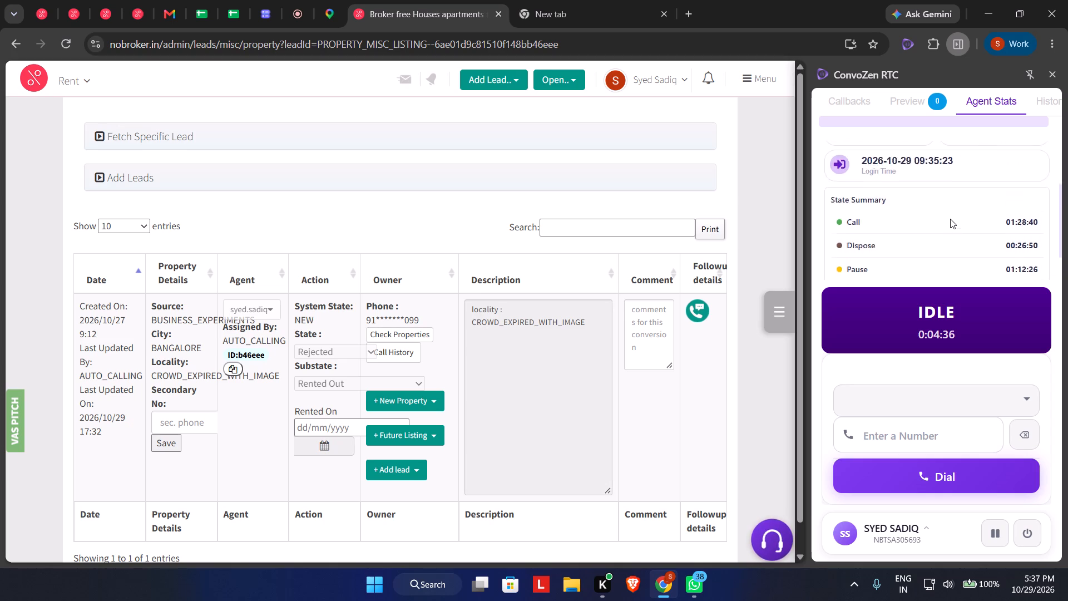
{"action": "scroll", "coordinate": [950, 219], "scroll_direction": "up", "scroll_amount": 4}
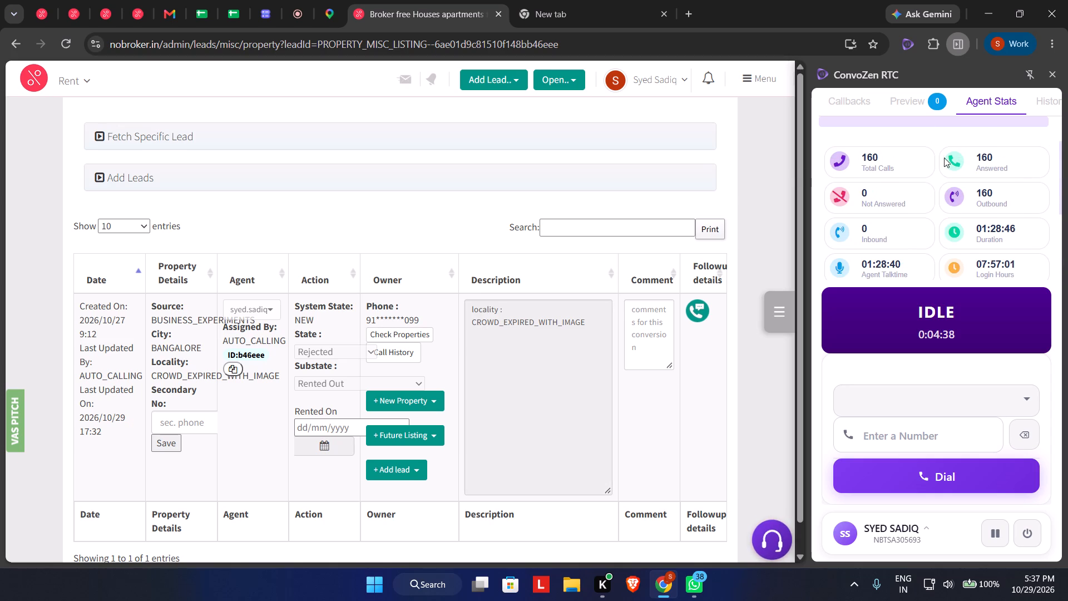
{"action": "scroll", "coordinate": [998, 200], "scroll_direction": "down", "scroll_amount": 3}
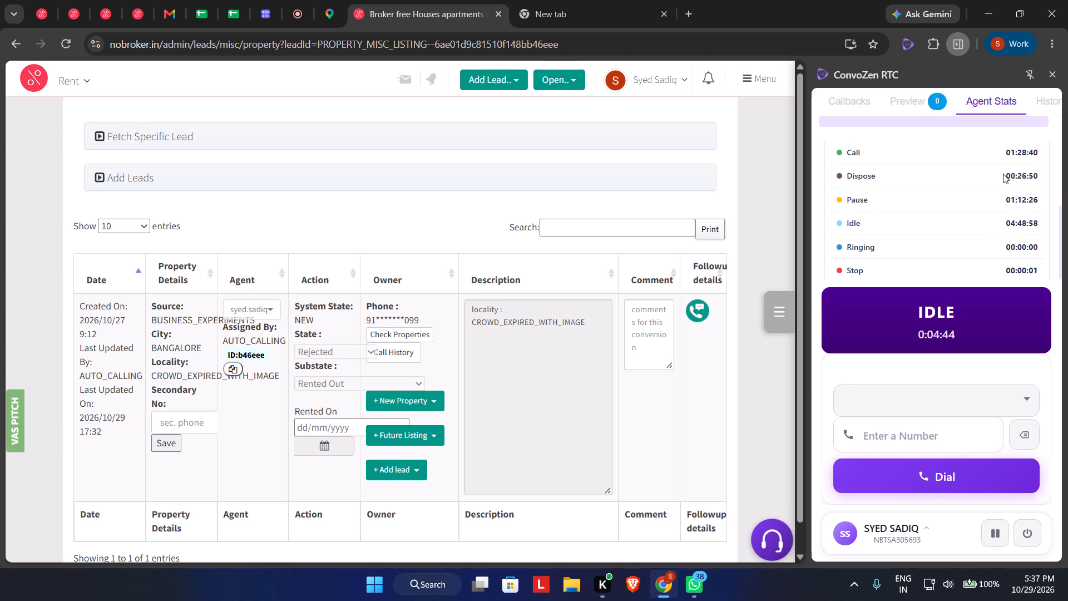
{"action": "scroll", "coordinate": [907, 203], "scroll_direction": "up", "scroll_amount": 8}
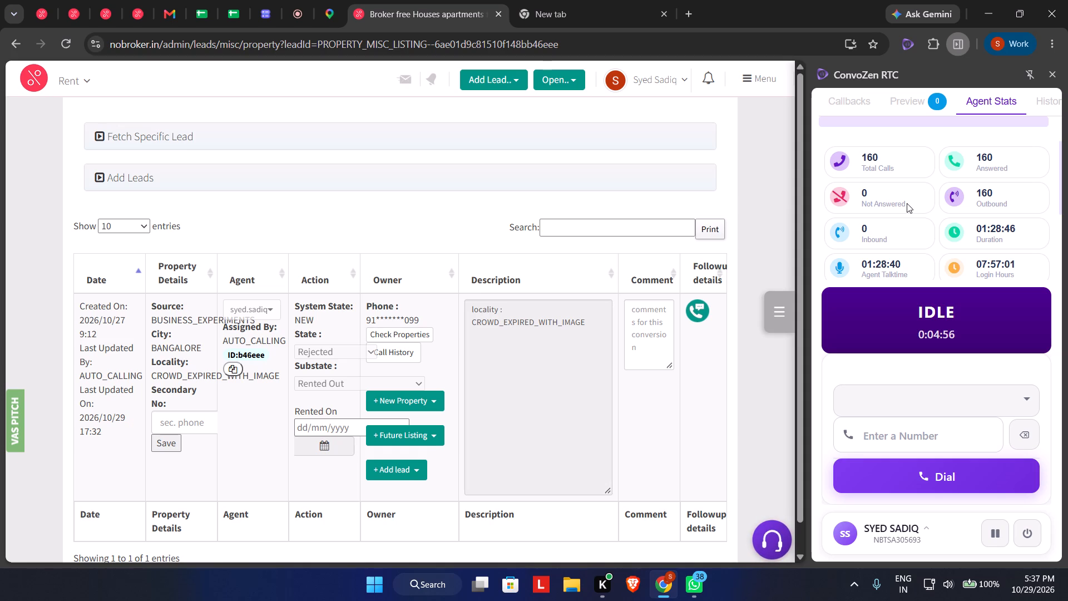
{"action": "scroll", "coordinate": [925, 149], "scroll_direction": "down", "scroll_amount": 2}
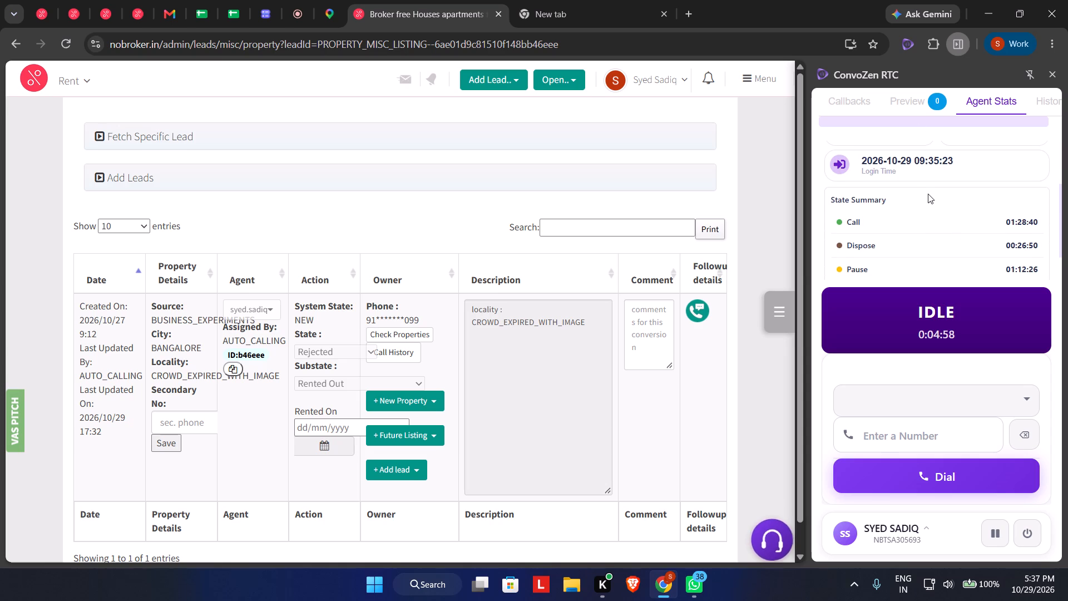
{"action": "scroll", "coordinate": [928, 194], "scroll_direction": "down", "scroll_amount": 1}
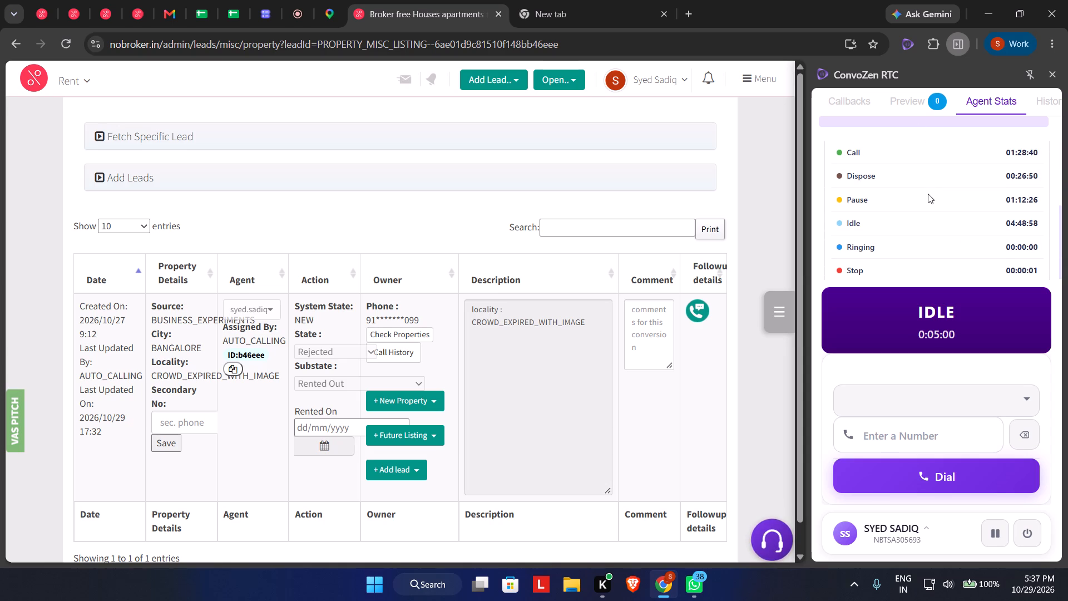
{"action": "scroll", "coordinate": [928, 194], "scroll_direction": "up", "scroll_amount": 8}
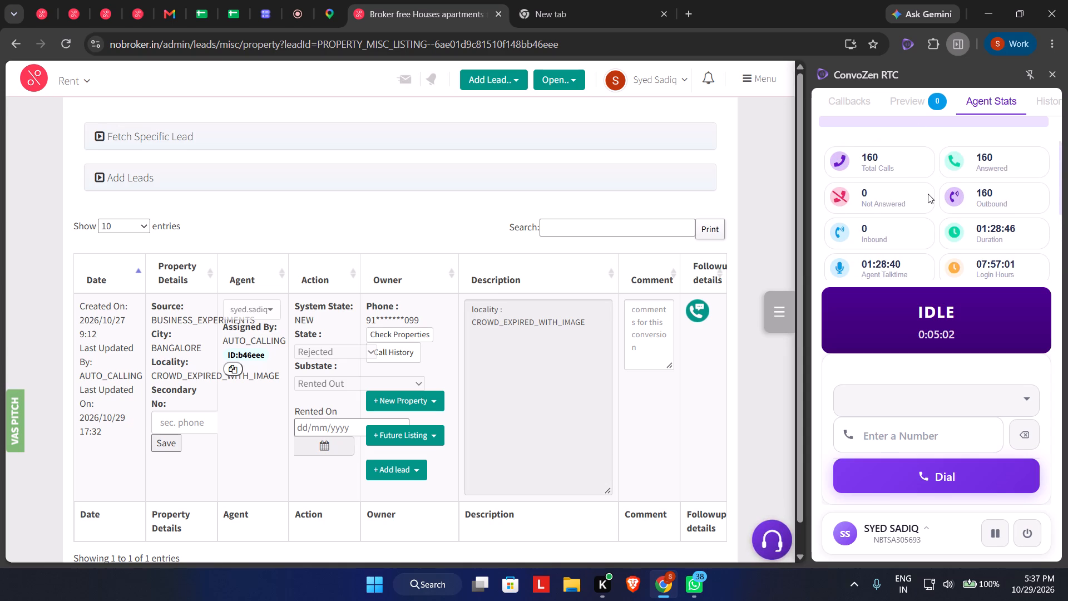
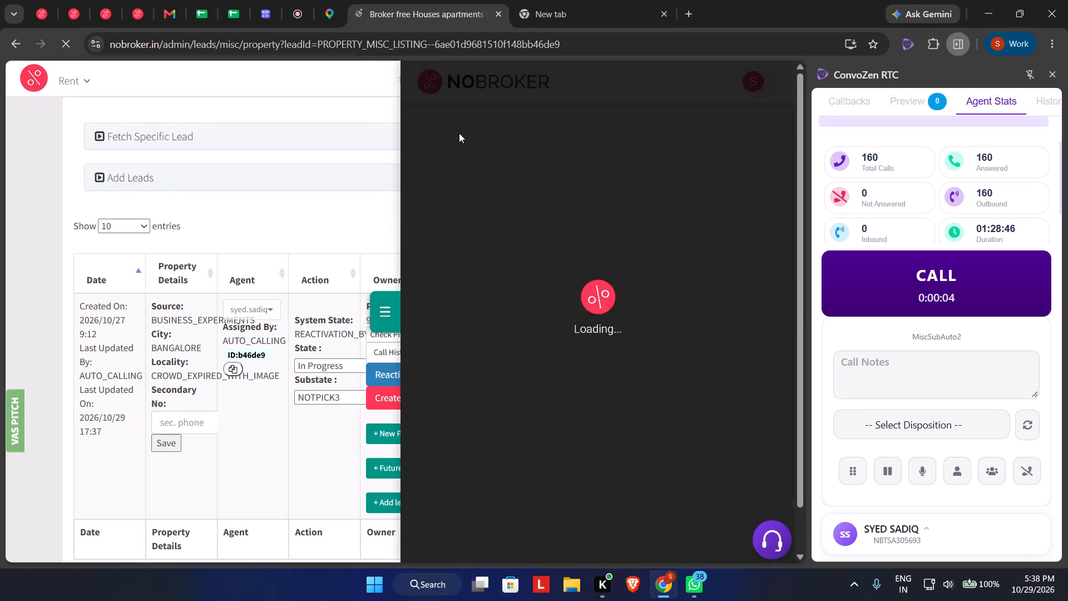
Check the owner's listed properties during the call and set the lead's substate to NOTPICK4.
{"action": "scroll", "coordinate": [685, 398], "scroll_direction": "down", "scroll_amount": 4}
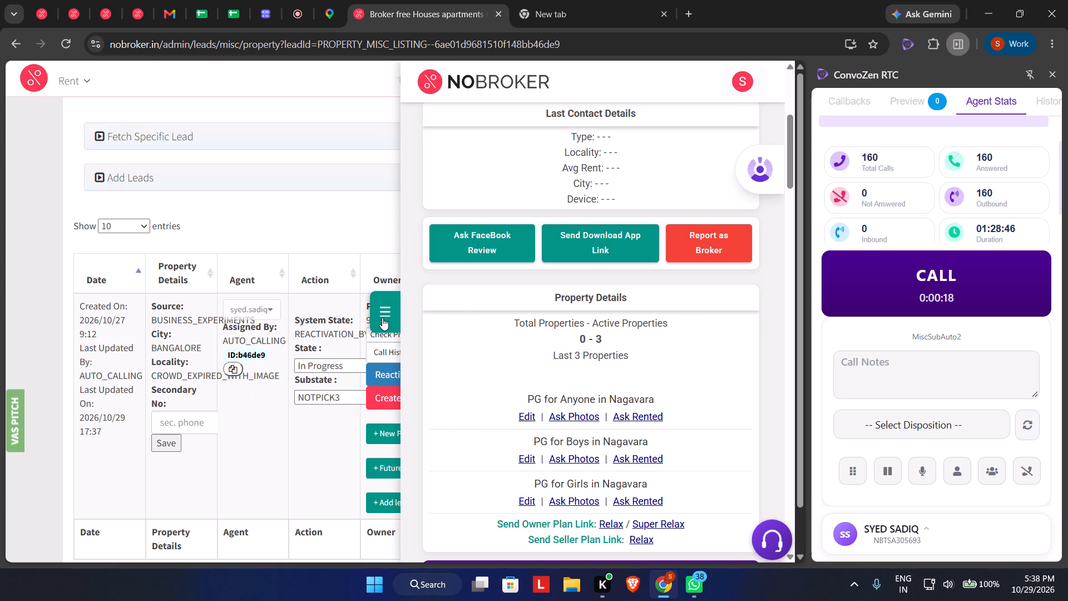
{"action": "left_click", "coordinate": [380, 339]}
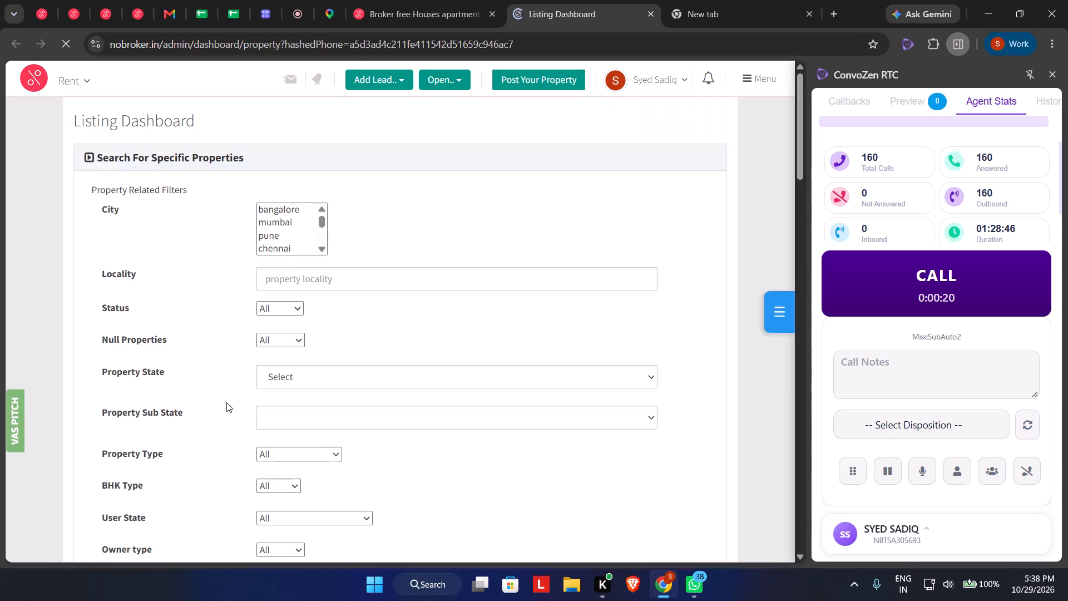
Examine the owner's PG listings in Nagavara on the Listing Dashboard during the call.
{"action": "scroll", "coordinate": [226, 402], "scroll_direction": "down", "scroll_amount": 17}
{"action": "scroll", "coordinate": [497, 464], "scroll_direction": "down", "scroll_amount": 3}
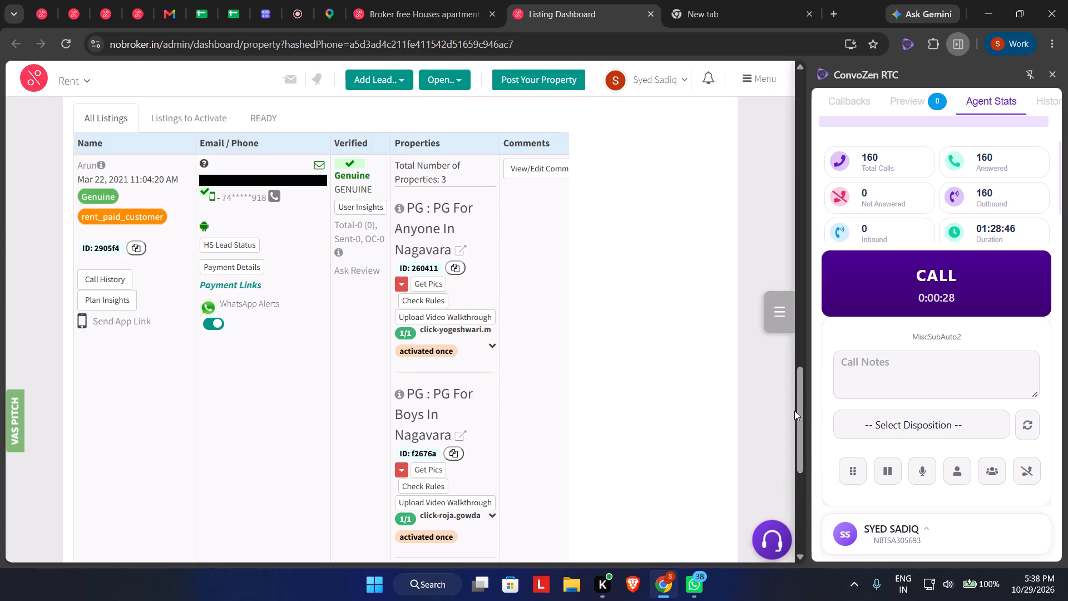
{"action": "scroll", "coordinate": [568, 400], "scroll_direction": "down", "scroll_amount": 3}
{"action": "scroll", "coordinate": [506, 353], "scroll_direction": "up", "scroll_amount": 2}
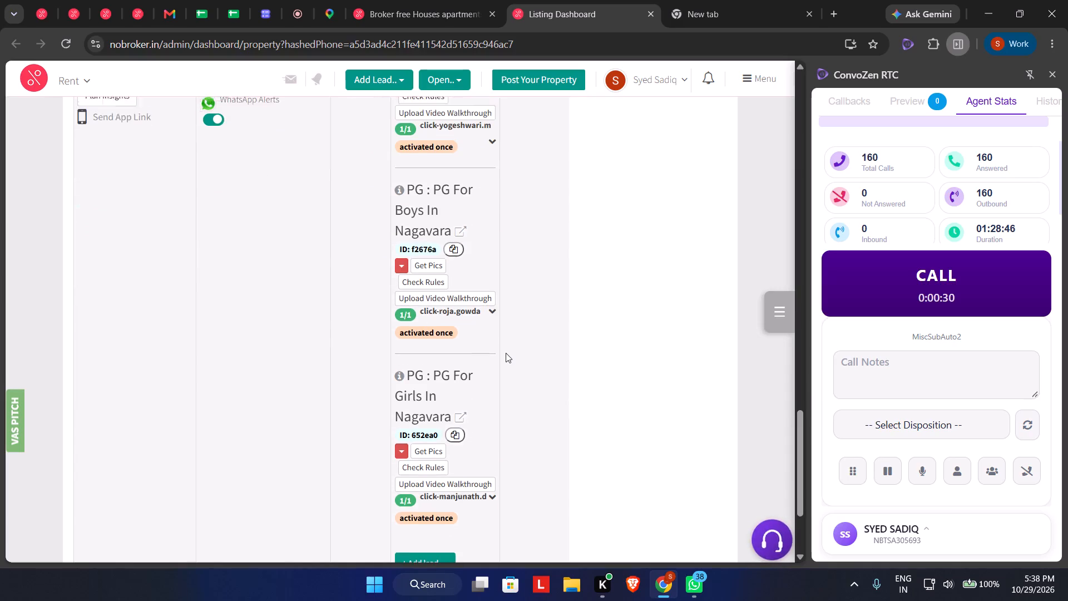
{"action": "scroll", "coordinate": [506, 353], "scroll_direction": "up", "scroll_amount": 2}
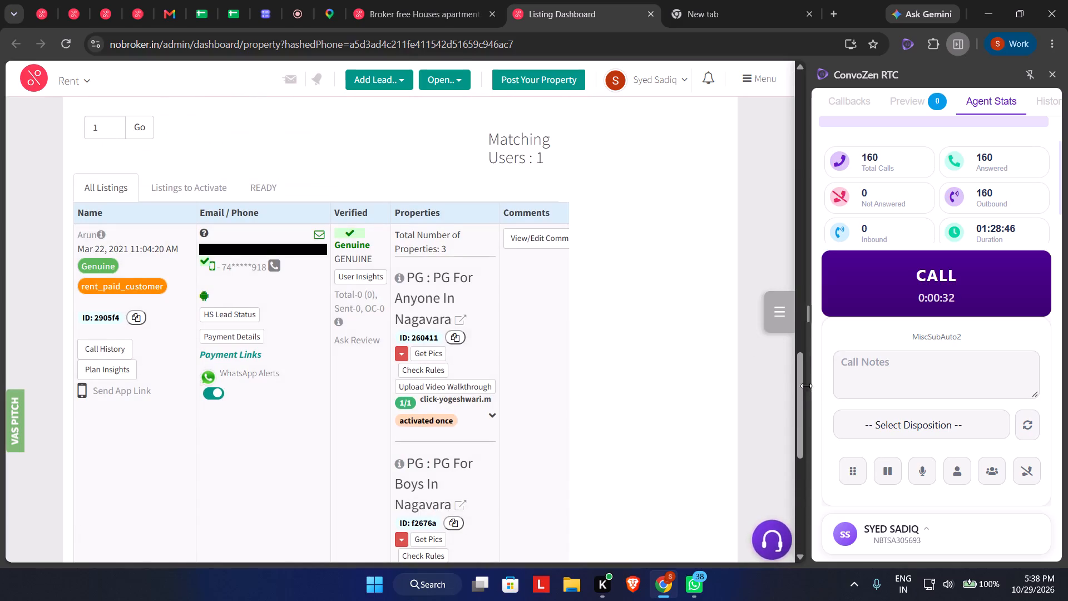
{"action": "left_click_drag", "start_coordinate": [798, 382], "coordinate": [795, 477]}
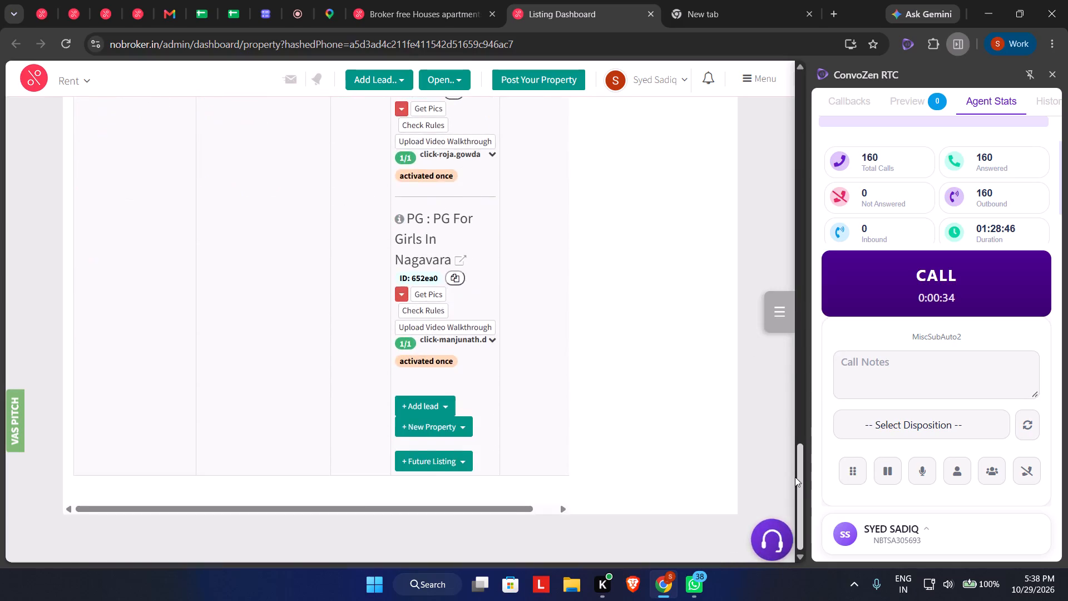
{"action": "left_click_drag", "start_coordinate": [795, 477], "coordinate": [785, 416]}
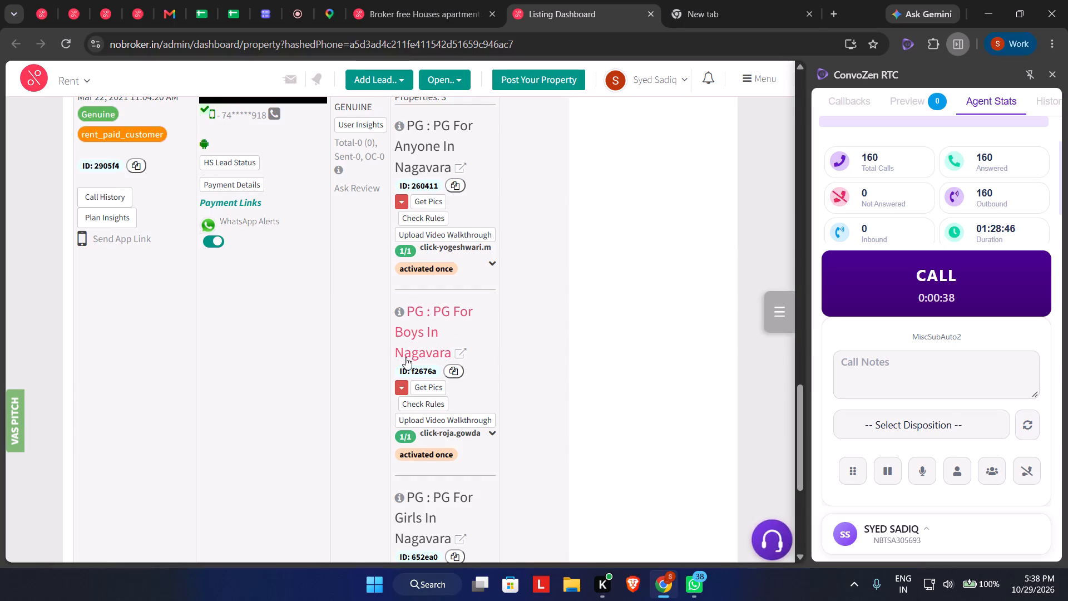
{"action": "left_click_drag", "start_coordinate": [798, 416], "coordinate": [797, 393]}
{"action": "left_click", "coordinate": [797, 393]}
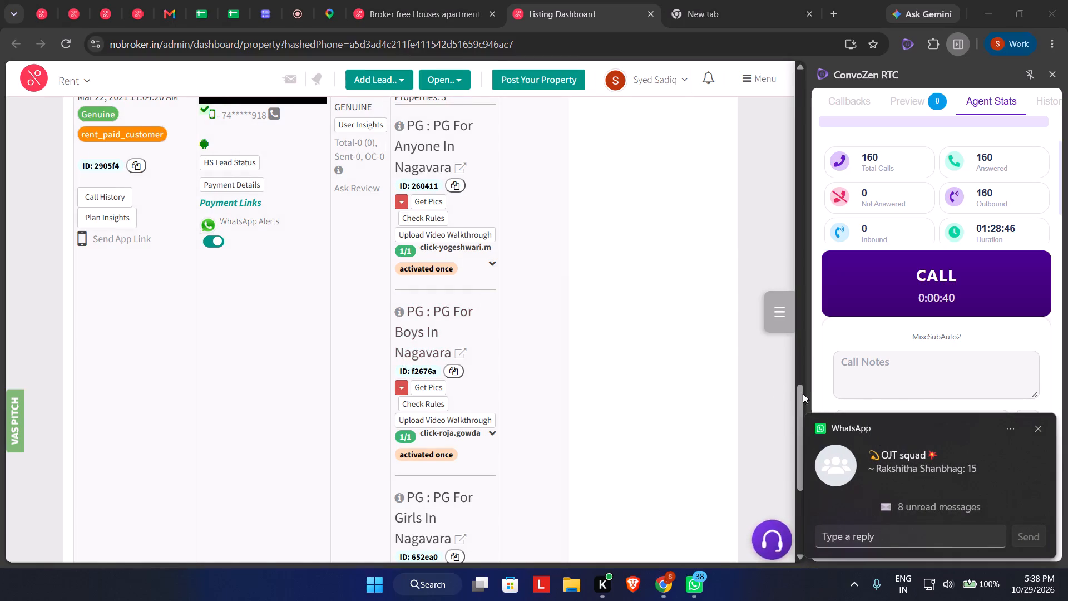
Dismiss the WhatsApp group message notification covering the ConvoZen dialer.
{"action": "left_click", "coordinate": [1039, 431]}
Review the property details of the PG for Boys in Nagavara listing, then close its form and the Listing Dashboard.
{"action": "left_click_drag", "start_coordinate": [802, 414], "coordinate": [801, 385]}
{"action": "left_click_drag", "start_coordinate": [801, 364], "coordinate": [805, 430]}
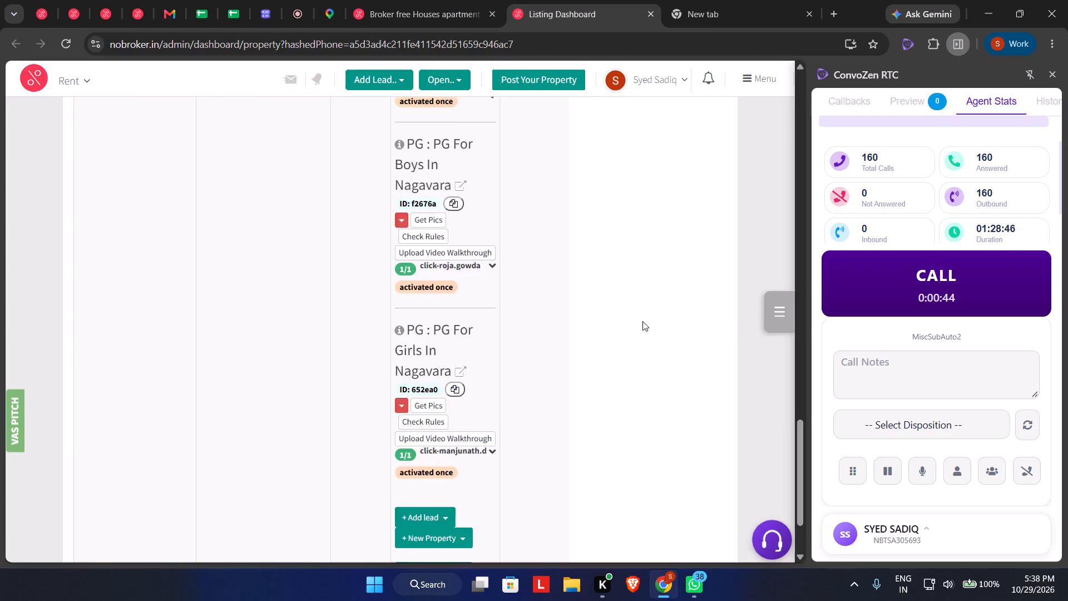
{"action": "scroll", "coordinate": [642, 321], "scroll_direction": "up", "scroll_amount": 1}
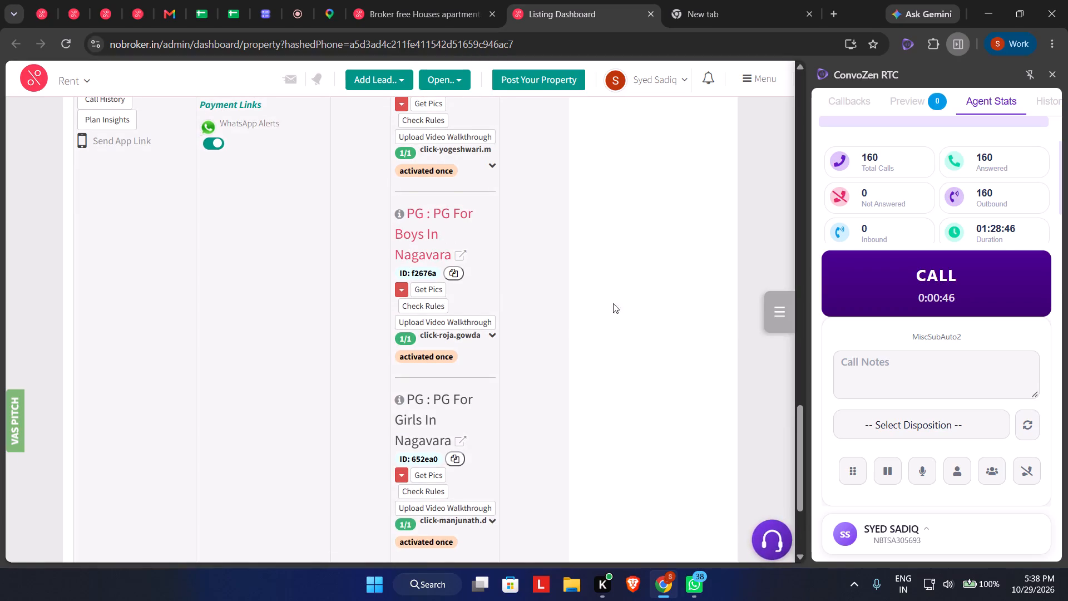
{"action": "scroll", "coordinate": [656, 314], "scroll_direction": "up", "scroll_amount": 1}
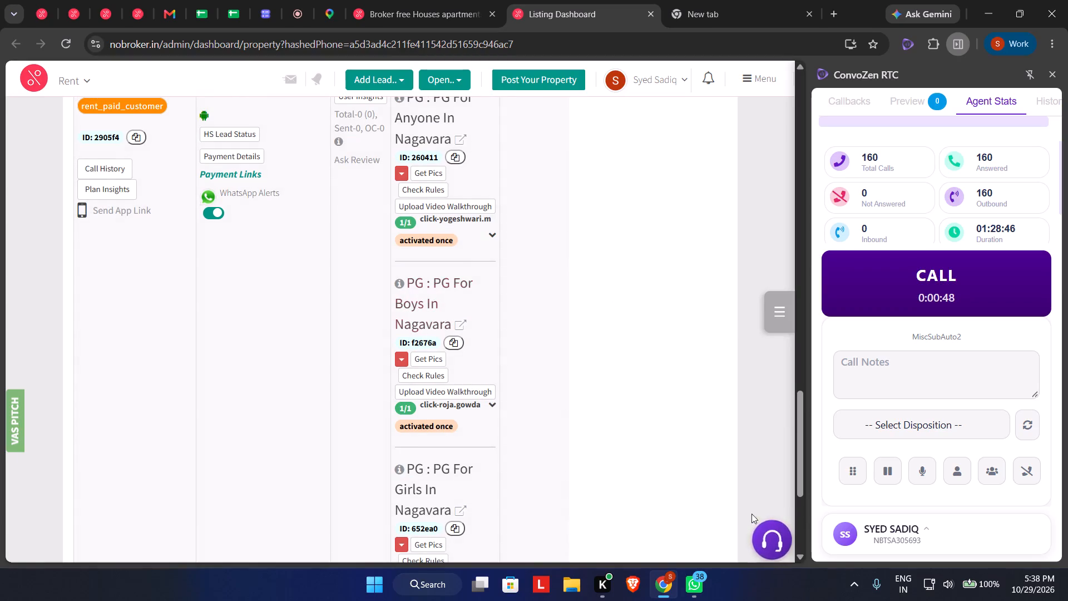
{"action": "left_click", "coordinate": [412, 308]}
{"action": "left_click", "coordinate": [85, 137]}
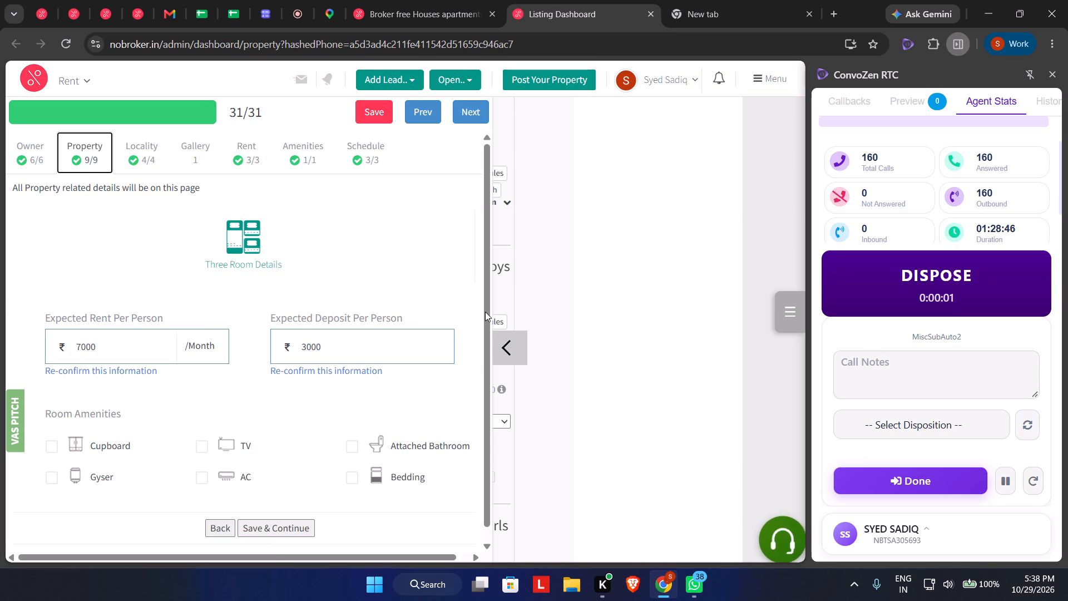
{"action": "left_click", "coordinate": [516, 350]}
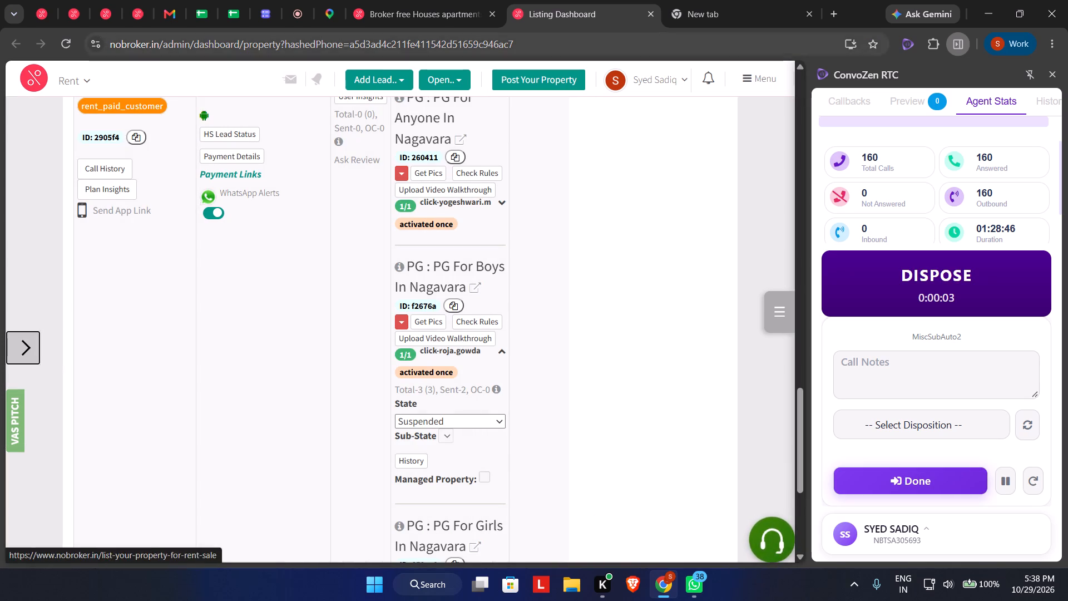
{"action": "left_click", "coordinate": [649, 13]}
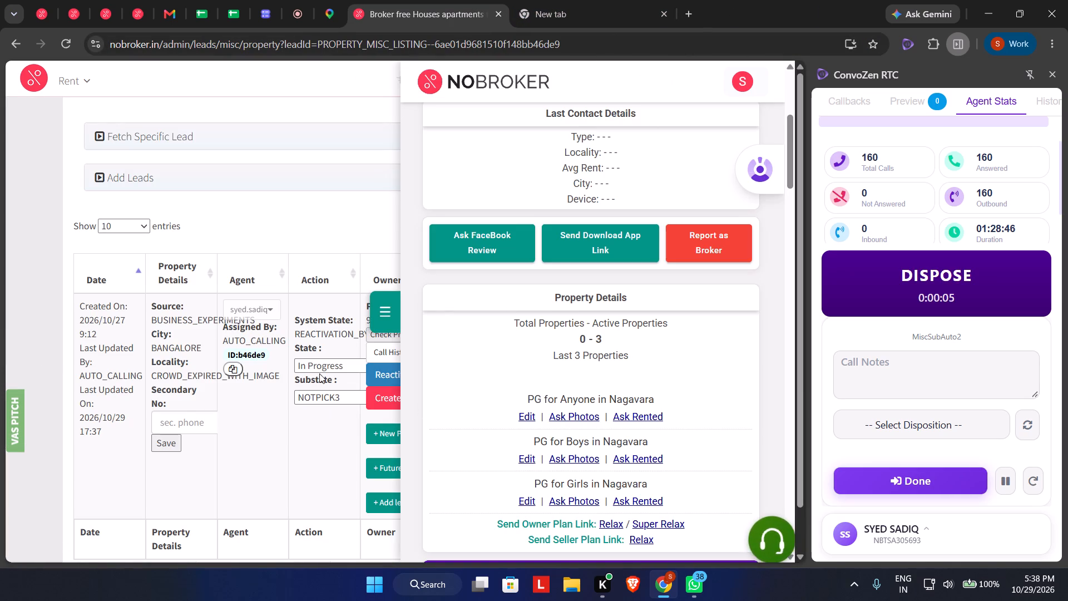
Set the In Progress lead's substate to NOTPICK4.
{"action": "left_click", "coordinate": [333, 399]}
{"action": "left_click", "coordinate": [333, 357]}
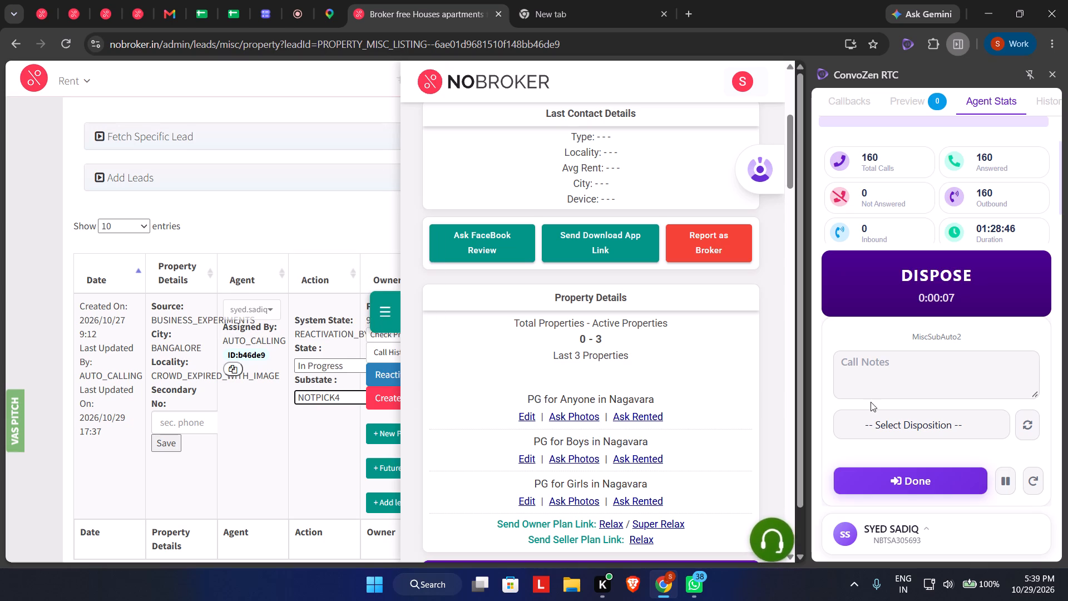
Dispose the call as Click Calling, Call Back, Busy or Disconnected and submit the disposition.
{"action": "left_click", "coordinate": [922, 431]}
{"action": "left_click", "coordinate": [912, 466]}
{"action": "left_click_drag", "start_coordinate": [893, 431], "coordinate": [893, 436]}
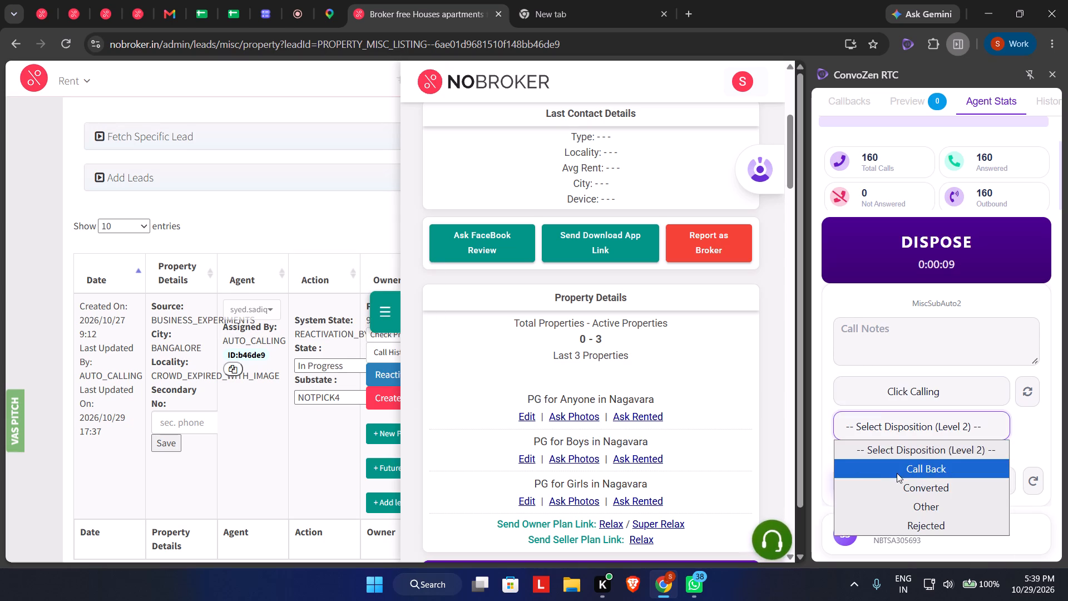
{"action": "left_click", "coordinate": [897, 473]}
{"action": "left_click", "coordinate": [885, 431]}
{"action": "left_click", "coordinate": [897, 242]}
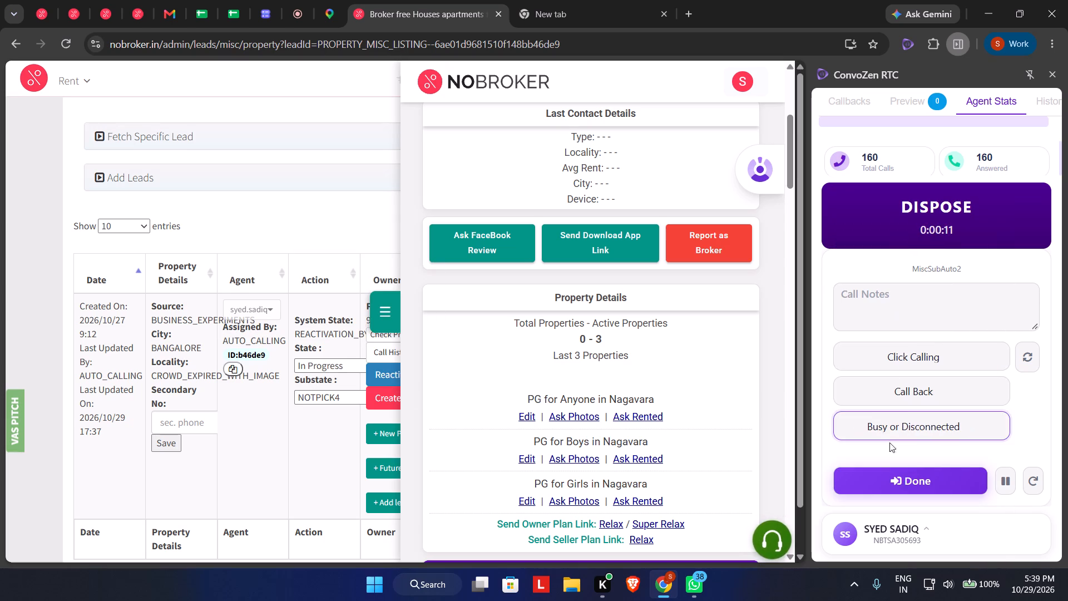
{"action": "left_click", "coordinate": [898, 473]}
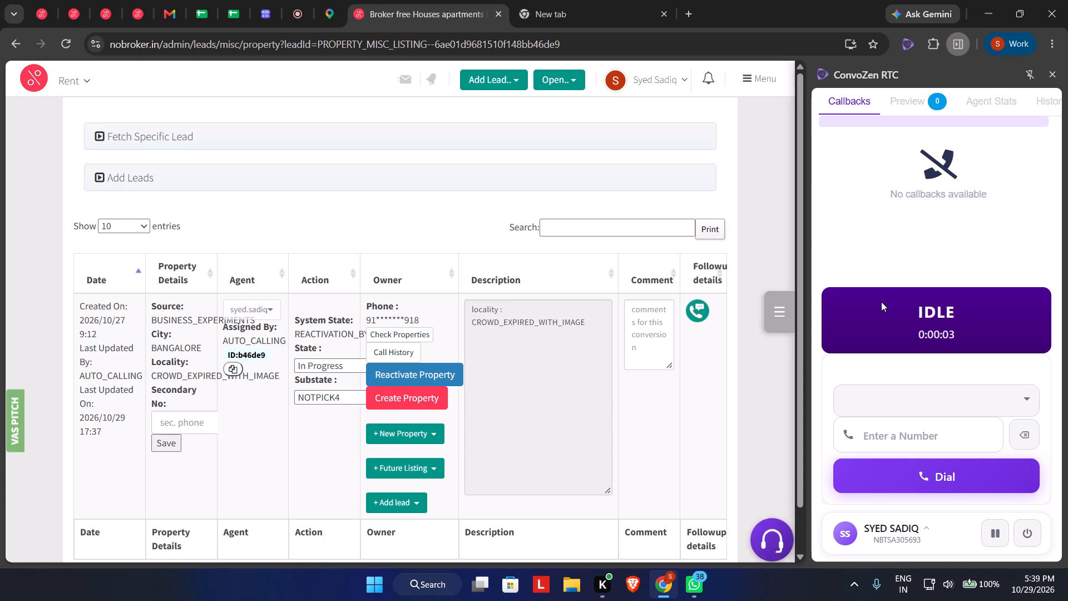
Review the agent's call totals, login hours and time spent in each state in the dialer's Agent Stats.
{"action": "left_click", "coordinate": [983, 88]}
{"action": "left_click", "coordinate": [988, 108]}
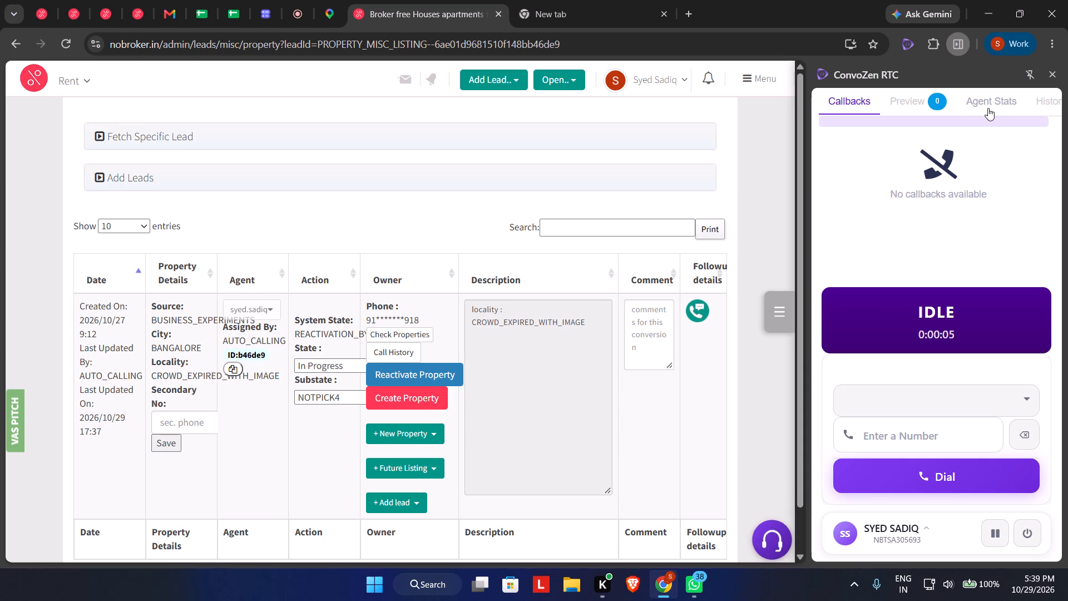
{"action": "scroll", "coordinate": [970, 213], "scroll_direction": "down", "scroll_amount": 4}
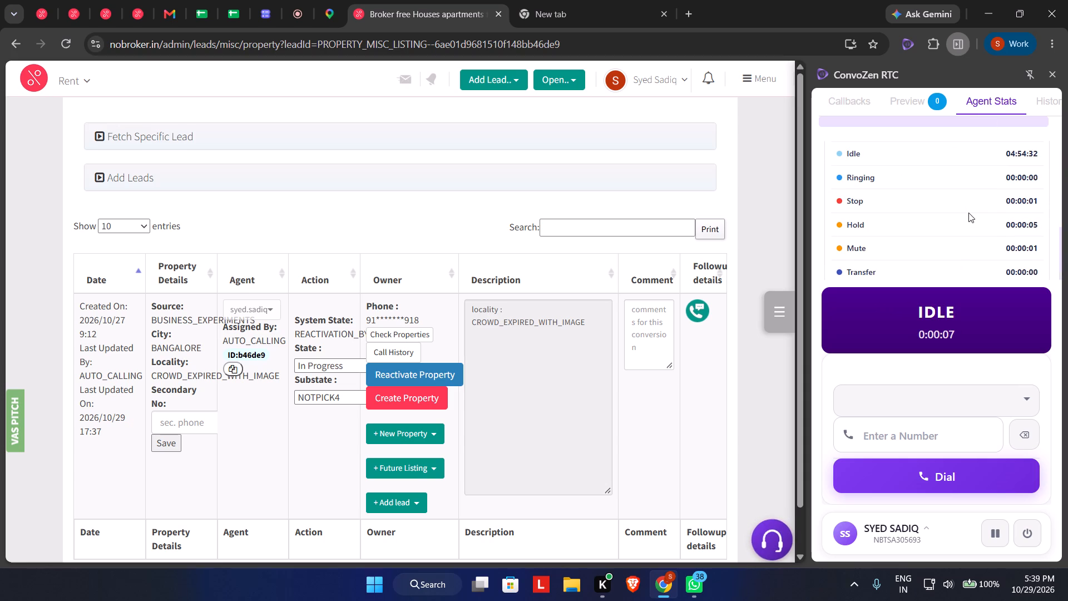
{"action": "scroll", "coordinate": [968, 212], "scroll_direction": "up", "scroll_amount": 1}
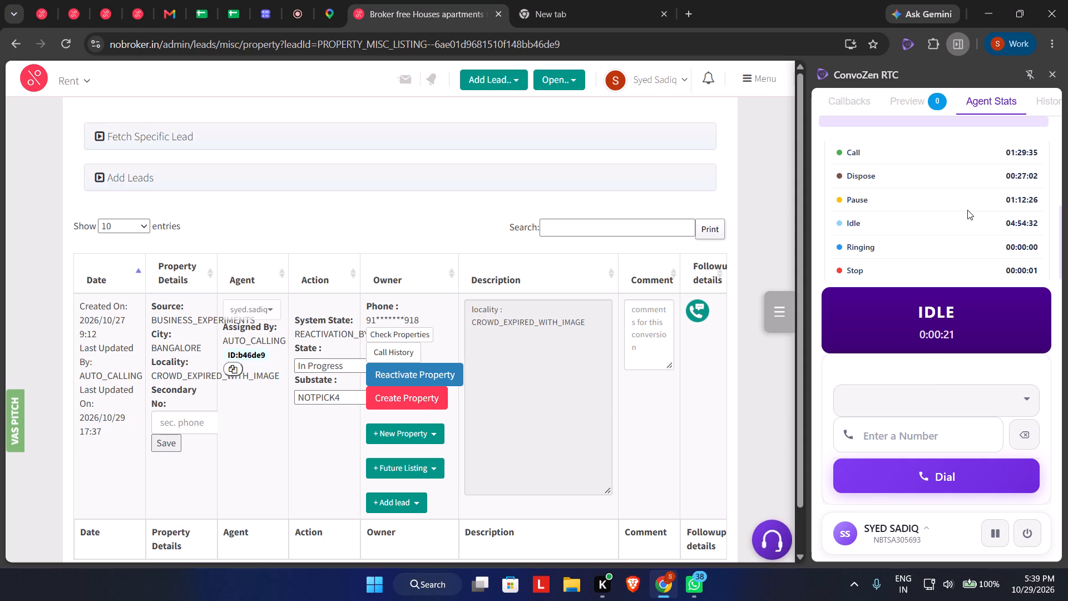
{"action": "scroll", "coordinate": [967, 210], "scroll_direction": "up", "scroll_amount": 4}
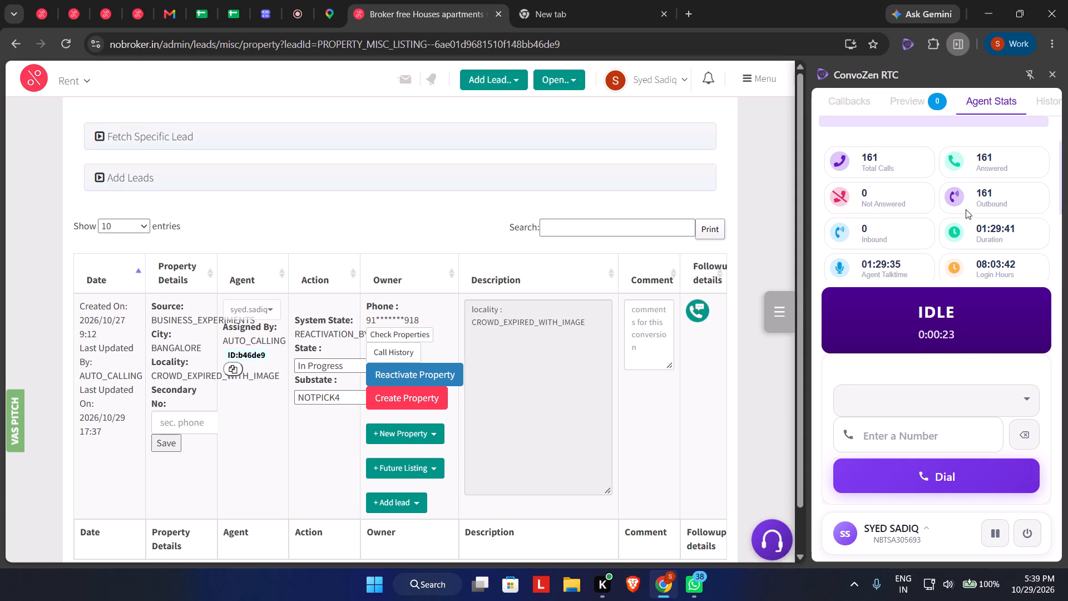
{"action": "scroll", "coordinate": [966, 209], "scroll_direction": "up", "scroll_amount": 1}
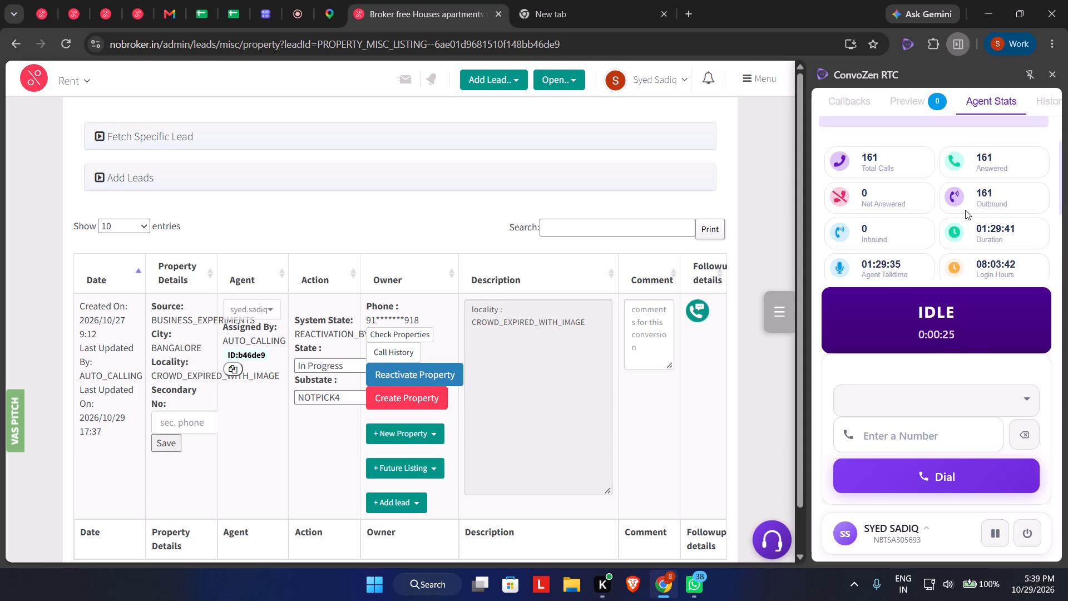
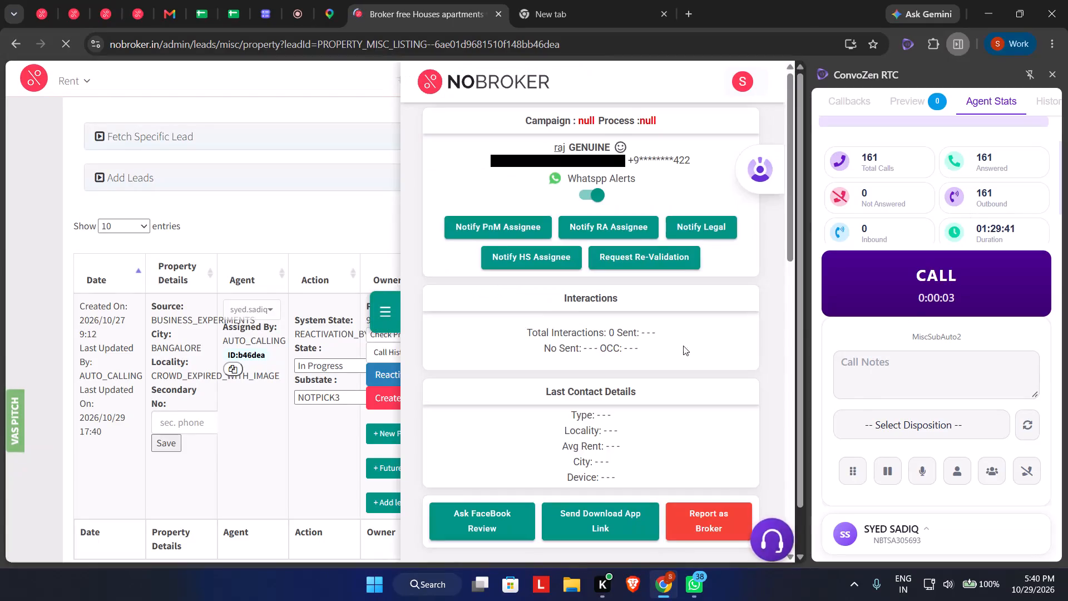
Review the owner's property summary and listing dashboard during the call, and inspect the Office in Hsr Layout listing's details.
{"action": "scroll", "coordinate": [610, 333], "scroll_direction": "down", "scroll_amount": 2}
{"action": "scroll", "coordinate": [639, 383], "scroll_direction": "down", "scroll_amount": 5}
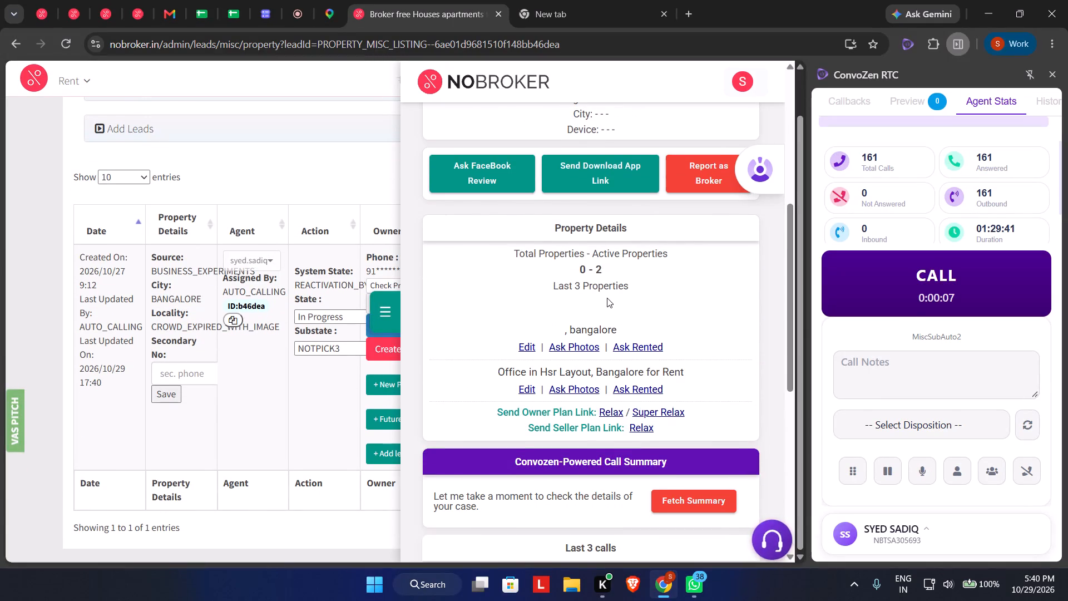
{"action": "scroll", "coordinate": [337, 371], "scroll_direction": "up", "scroll_amount": 3}
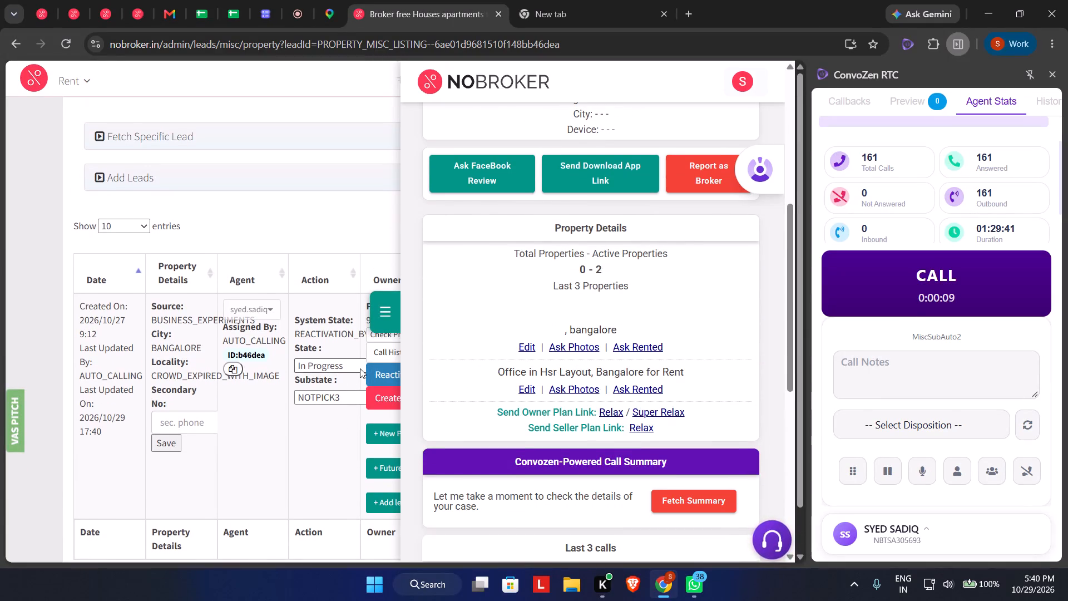
{"action": "scroll", "coordinate": [360, 368], "scroll_direction": "up", "scroll_amount": 3}
{"action": "left_click", "coordinate": [393, 334]}
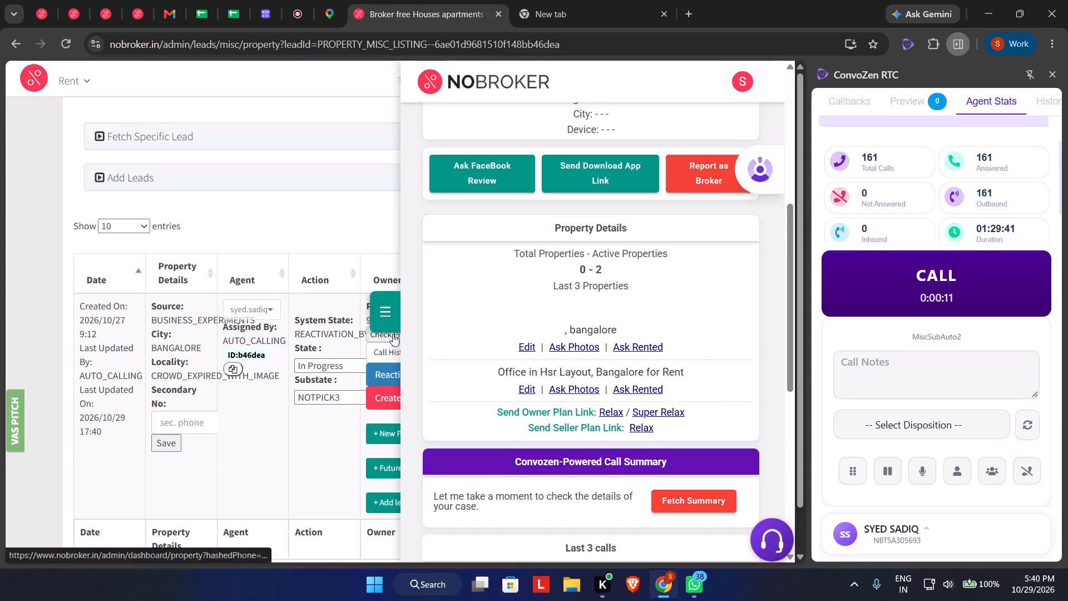
{"action": "scroll", "coordinate": [399, 331], "scroll_direction": "down", "scroll_amount": 17}
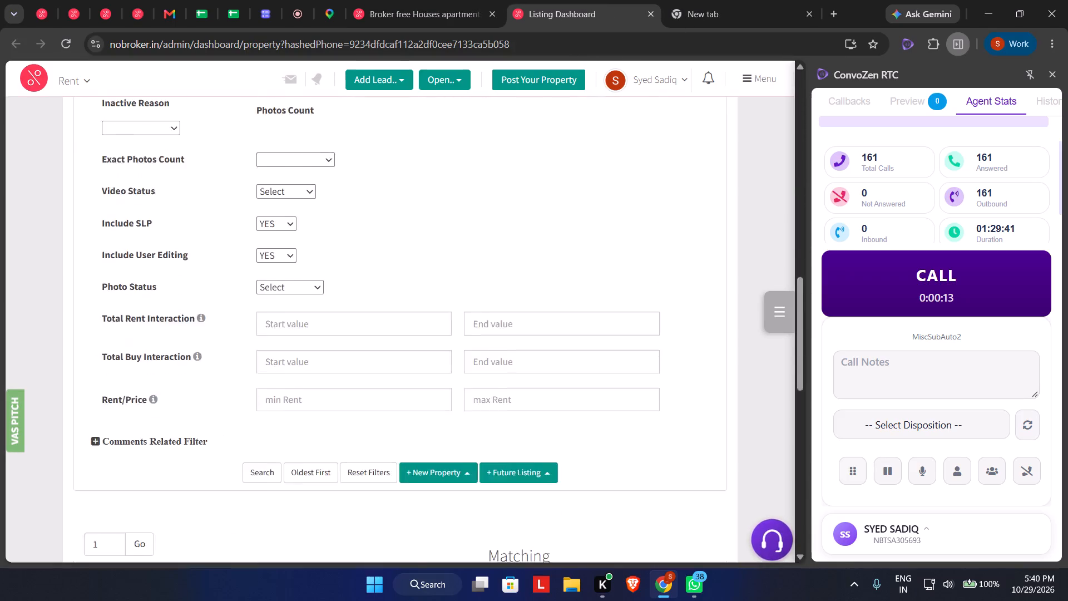
{"action": "scroll", "coordinate": [401, 332], "scroll_direction": "down", "scroll_amount": 6}
{"action": "scroll", "coordinate": [454, 331], "scroll_direction": "up", "scroll_amount": 1}
{"action": "scroll", "coordinate": [599, 349], "scroll_direction": "up", "scroll_amount": 1}
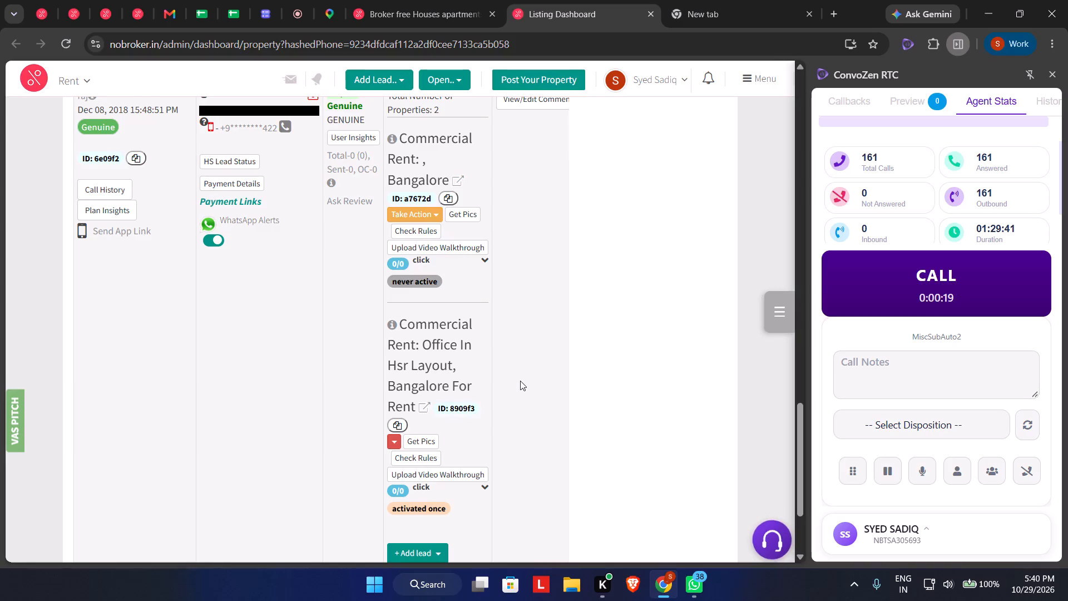
{"action": "left_click", "coordinate": [434, 361]}
{"action": "scroll", "coordinate": [601, 360], "scroll_direction": "down", "scroll_amount": 2}
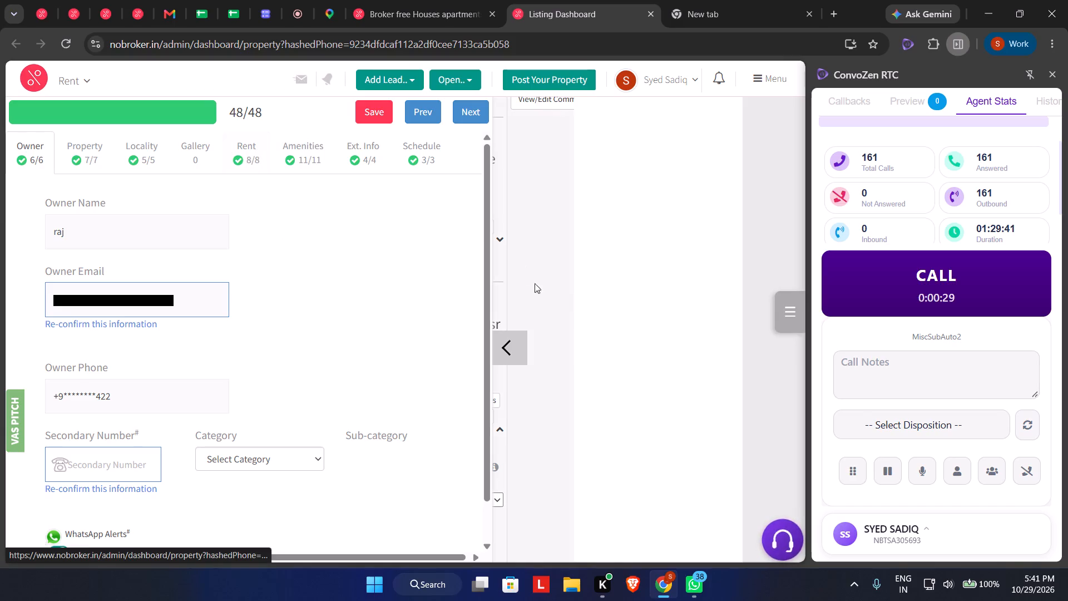
{"action": "left_click", "coordinate": [650, 18]}
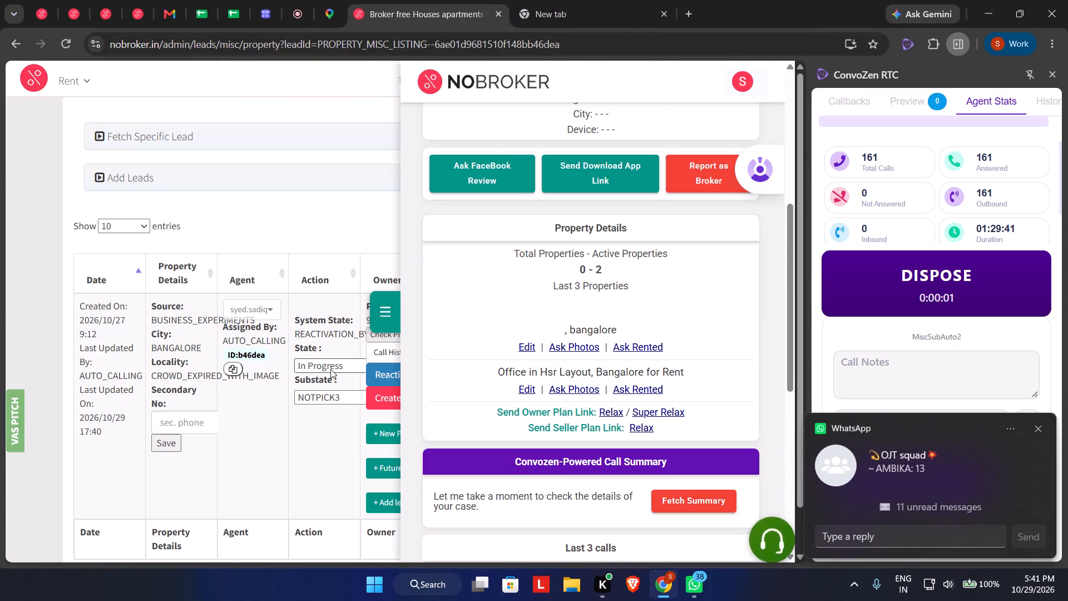
Set the lead's state to Rejected and its substate to Not Interested.
{"action": "left_click", "coordinate": [323, 368]}
{"action": "left_click_drag", "start_coordinate": [319, 422], "coordinate": [317, 430]}
{"action": "left_click_drag", "start_coordinate": [308, 385], "coordinate": [309, 391]}
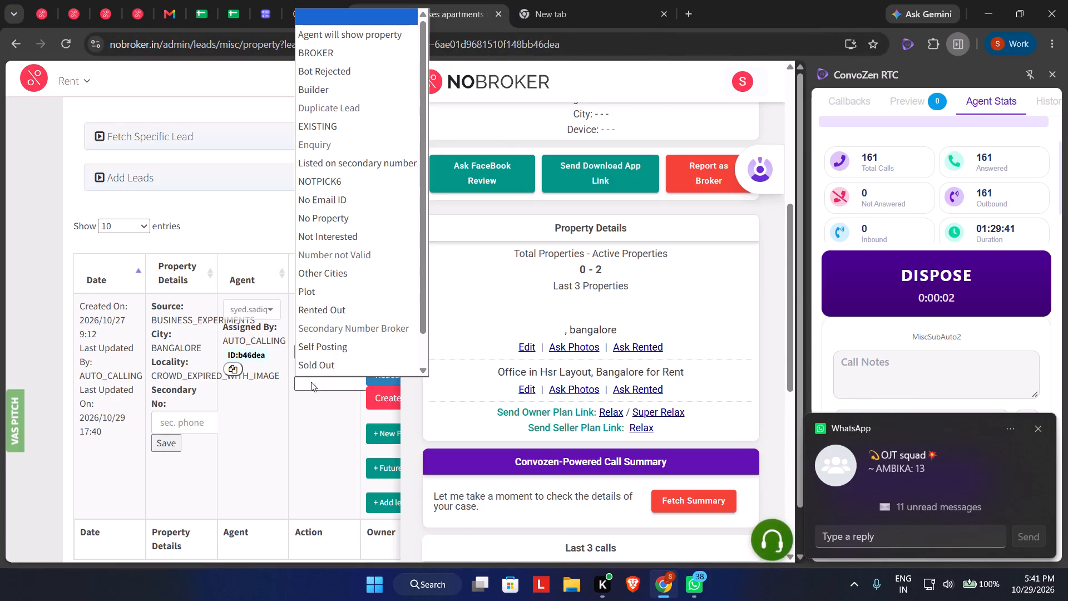
{"action": "left_click", "coordinate": [350, 237]}
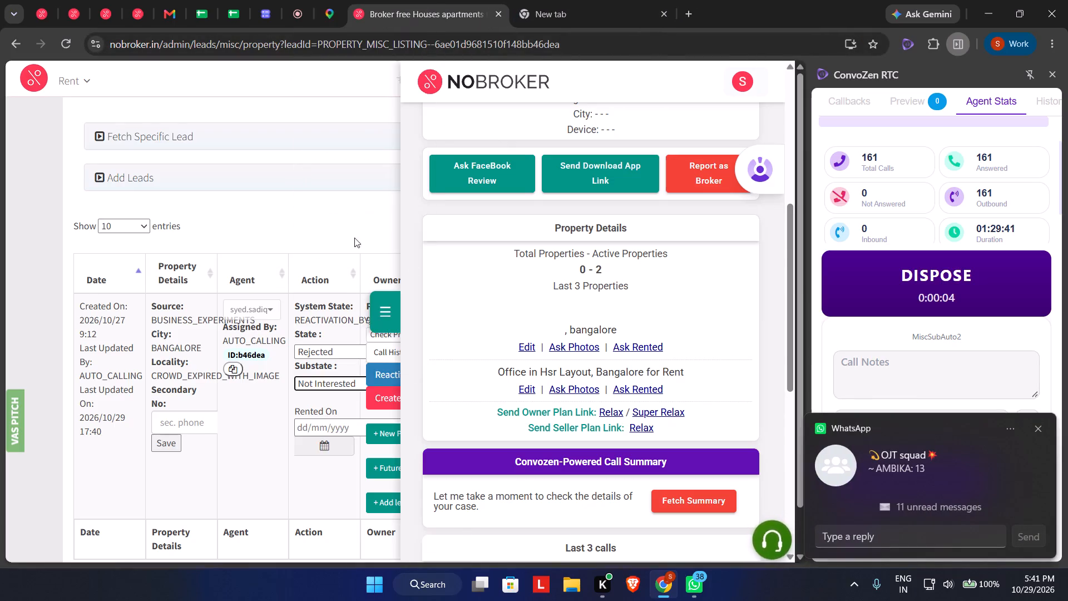
Dismiss the WhatsApp notification and submit the call disposition as Click Calling, Rejected, Not Interested.
{"action": "left_click", "coordinate": [1040, 425]}
{"action": "left_click", "coordinate": [936, 424]}
{"action": "left_click", "coordinate": [907, 431]}
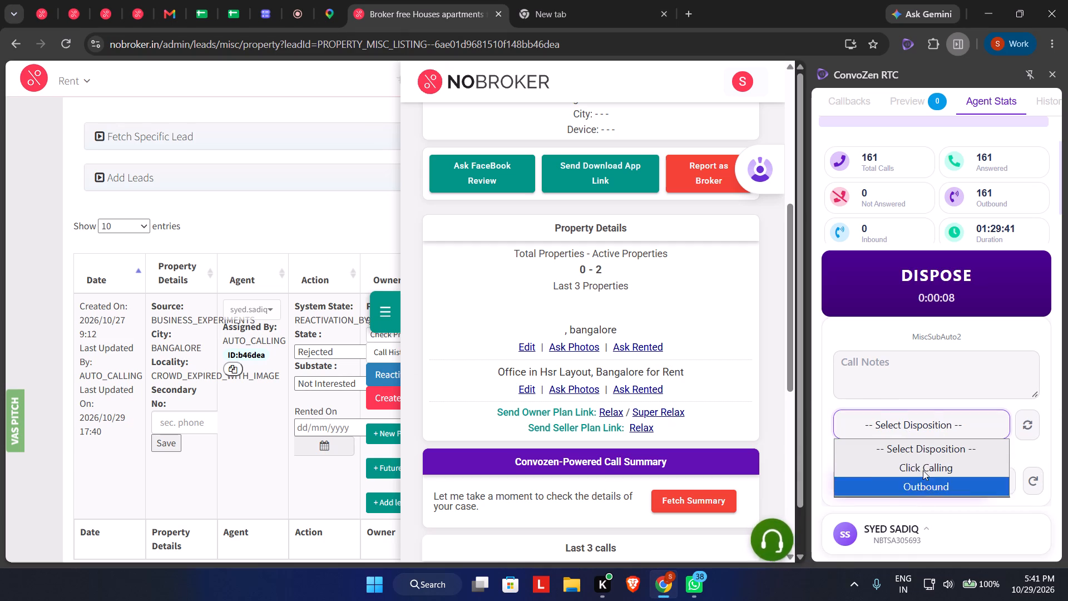
{"action": "left_click", "coordinate": [923, 467]}
{"action": "left_click", "coordinate": [921, 433]}
{"action": "left_click", "coordinate": [935, 529]}
{"action": "left_click", "coordinate": [922, 429]}
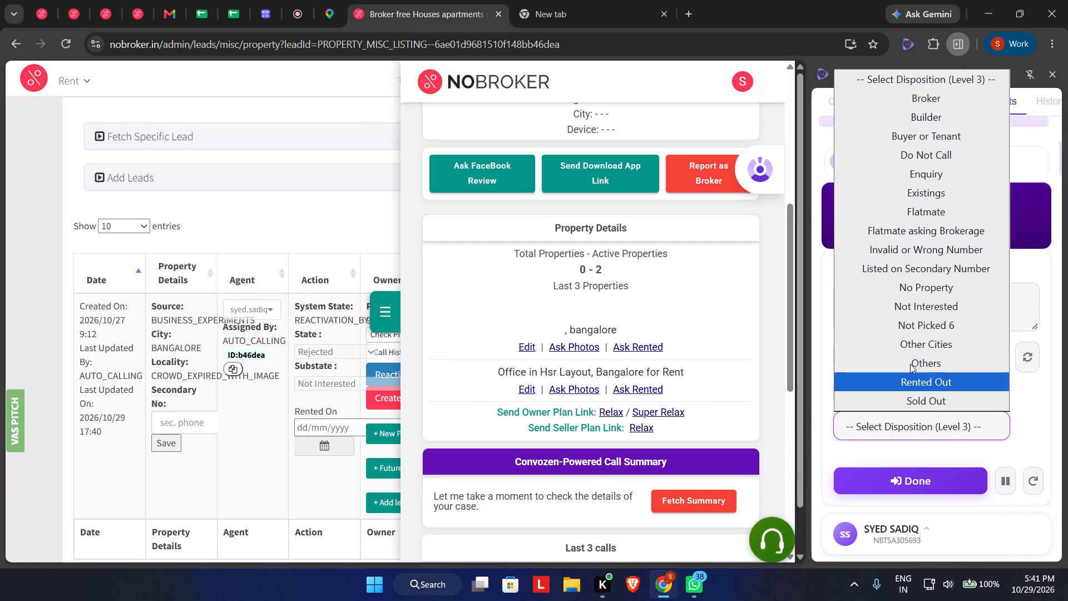
{"action": "left_click", "coordinate": [898, 307]}
{"action": "left_click", "coordinate": [917, 466]}
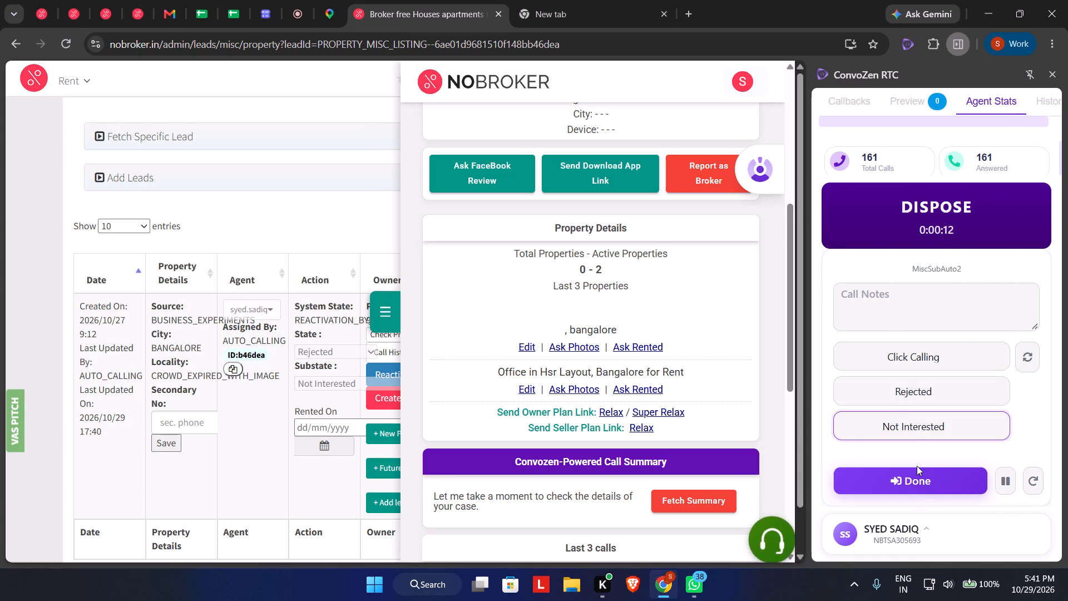
{"action": "left_click", "coordinate": [915, 469]}
Reopen the owner's property listings from the lead, look through the matching user's entry, and close the listing dashboard.
{"action": "left_click", "coordinate": [390, 336]}
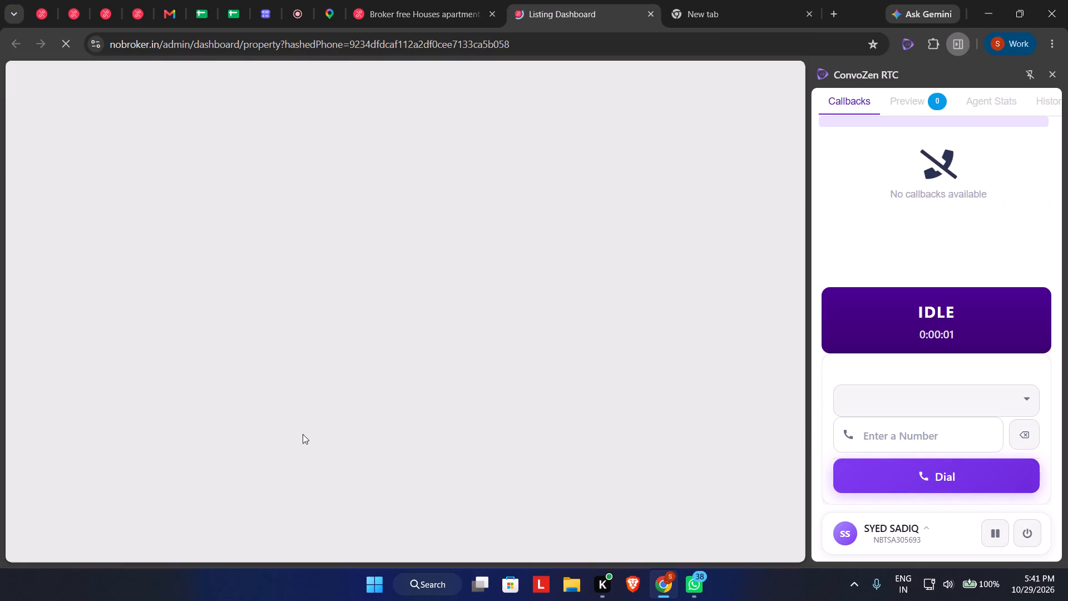
{"action": "scroll", "coordinate": [303, 434], "scroll_direction": "down", "scroll_amount": 16}
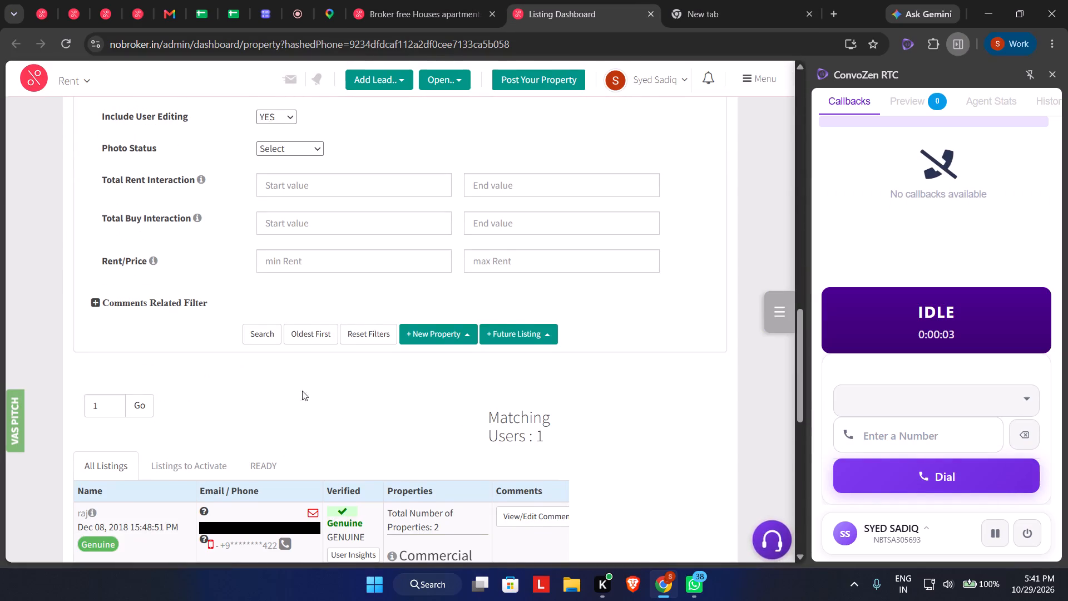
{"action": "scroll", "coordinate": [298, 402], "scroll_direction": "down", "scroll_amount": 1}
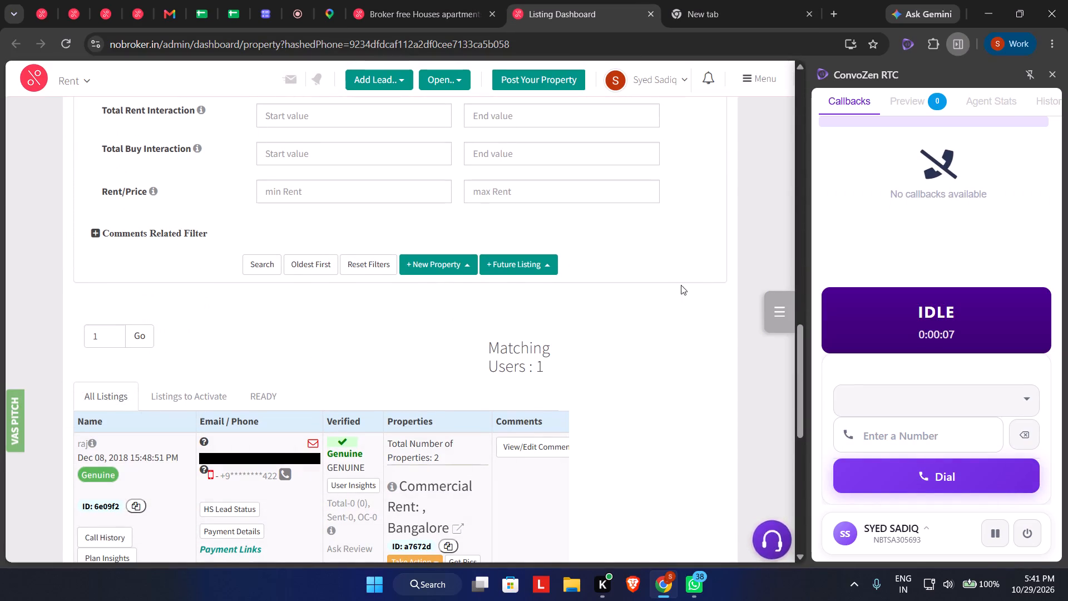
{"action": "scroll", "coordinate": [216, 489], "scroll_direction": "down", "scroll_amount": 1}
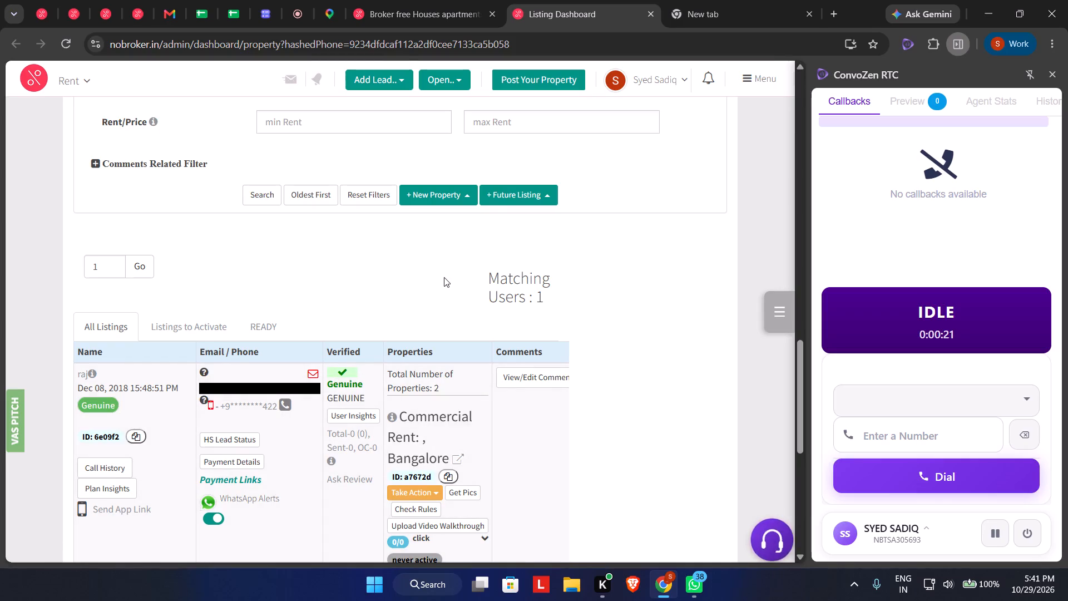
{"action": "left_click", "coordinate": [652, 12]}
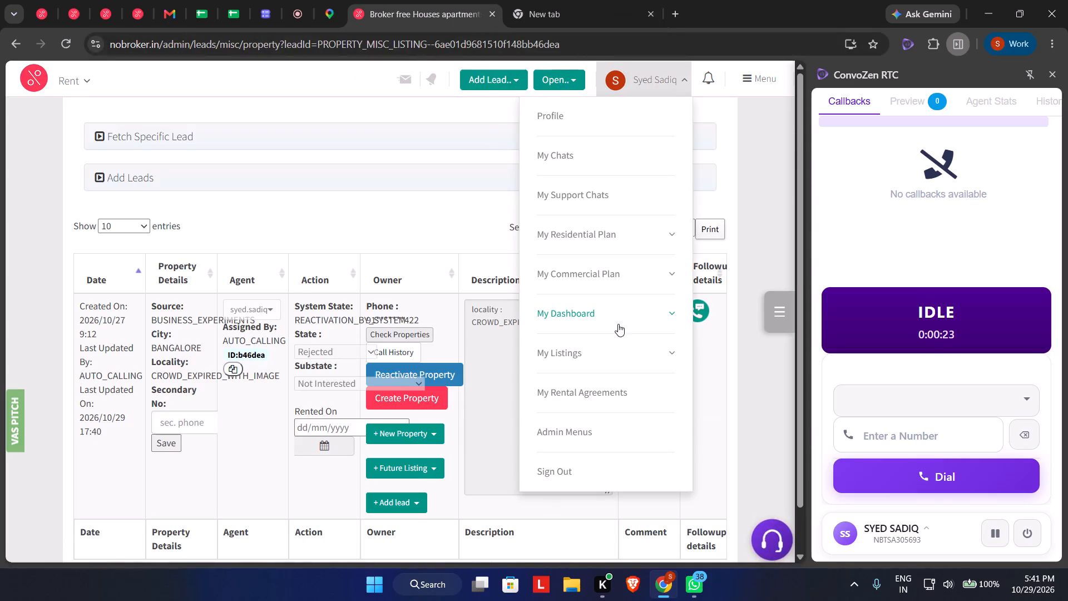
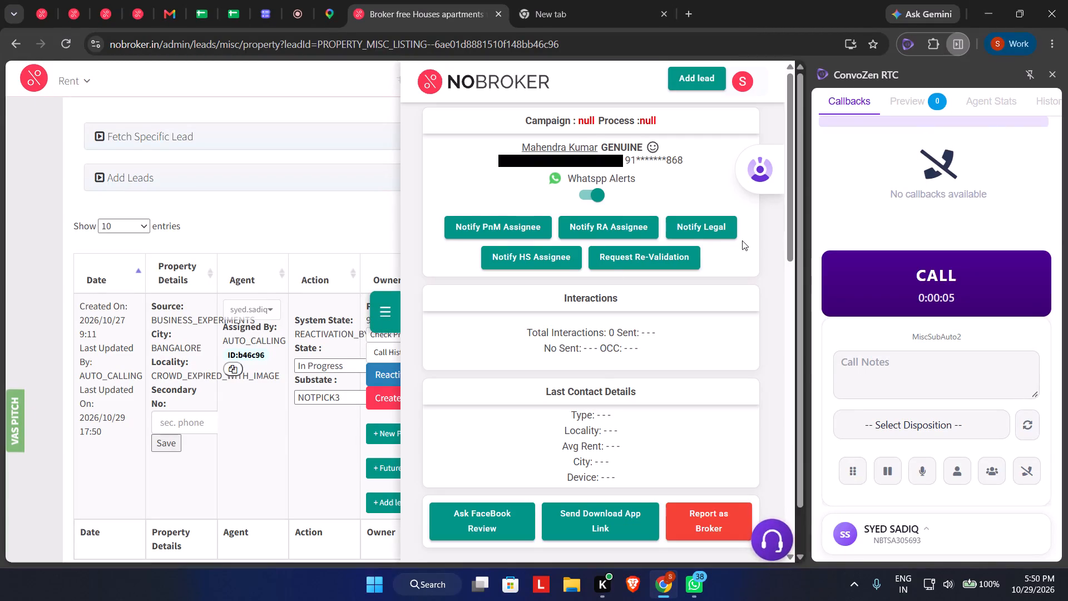
Check the owner's properties from the lead and open the 2 BHK rental listing in Hosakerehalli for editing.
{"action": "scroll", "coordinate": [546, 273], "scroll_direction": "down", "scroll_amount": 4}
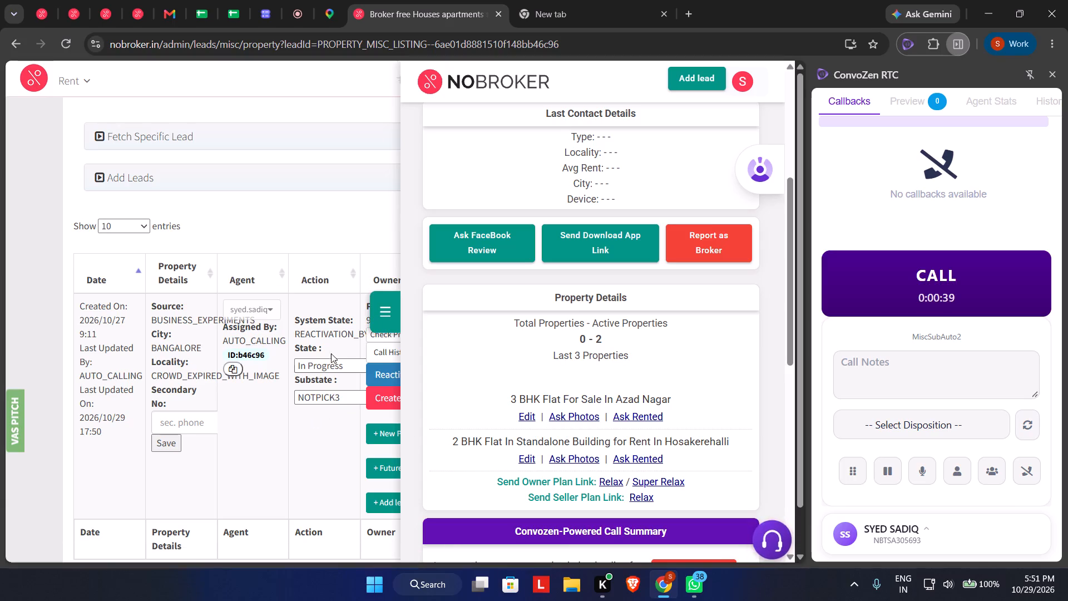
{"action": "left_click", "coordinate": [378, 336]}
{"action": "scroll", "coordinate": [354, 341], "scroll_direction": "down", "scroll_amount": 5}
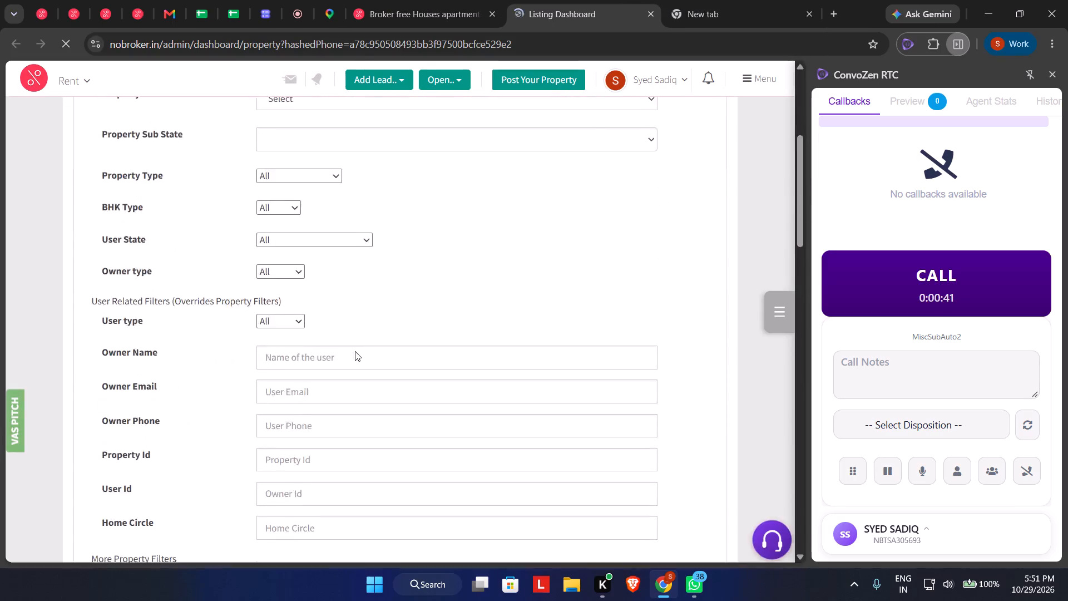
{"action": "scroll", "coordinate": [355, 351], "scroll_direction": "down", "scroll_amount": 14}
{"action": "scroll", "coordinate": [386, 420], "scroll_direction": "down", "scroll_amount": 1}
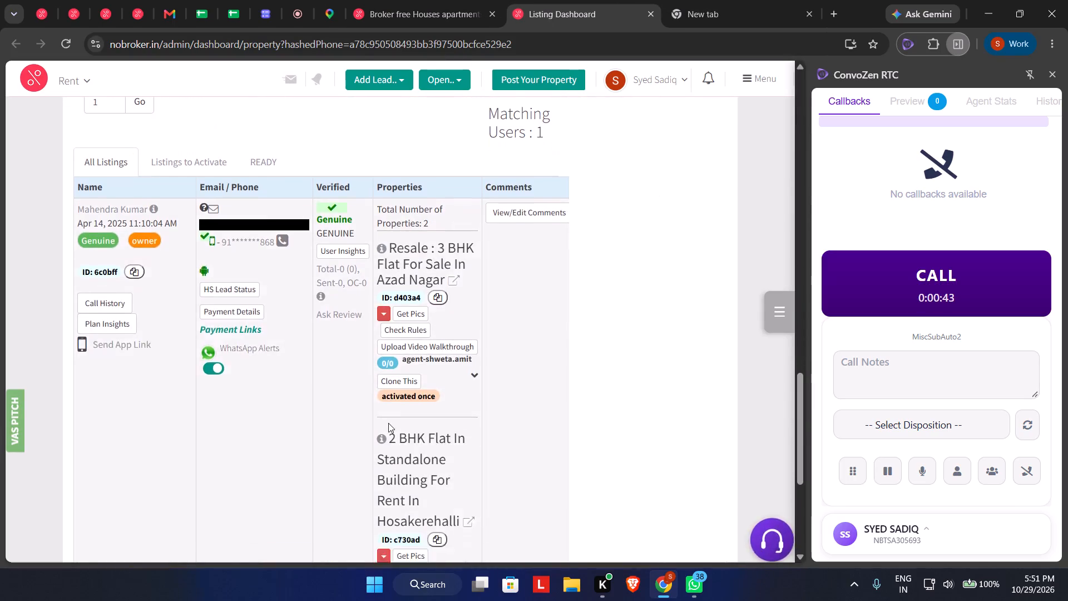
{"action": "scroll", "coordinate": [389, 422], "scroll_direction": "down", "scroll_amount": 3}
{"action": "scroll", "coordinate": [392, 423], "scroll_direction": "up", "scroll_amount": 2}
{"action": "left_click", "coordinate": [411, 352]}
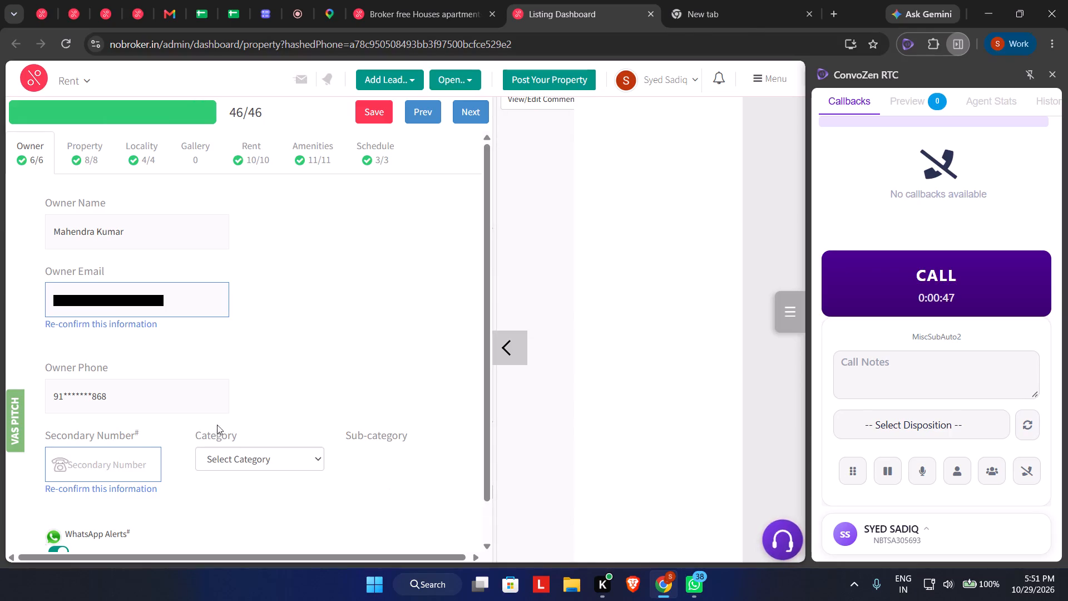
Set the Available From date in the listing's rent details to 29-10-2026.
{"action": "left_click", "coordinate": [261, 153]}
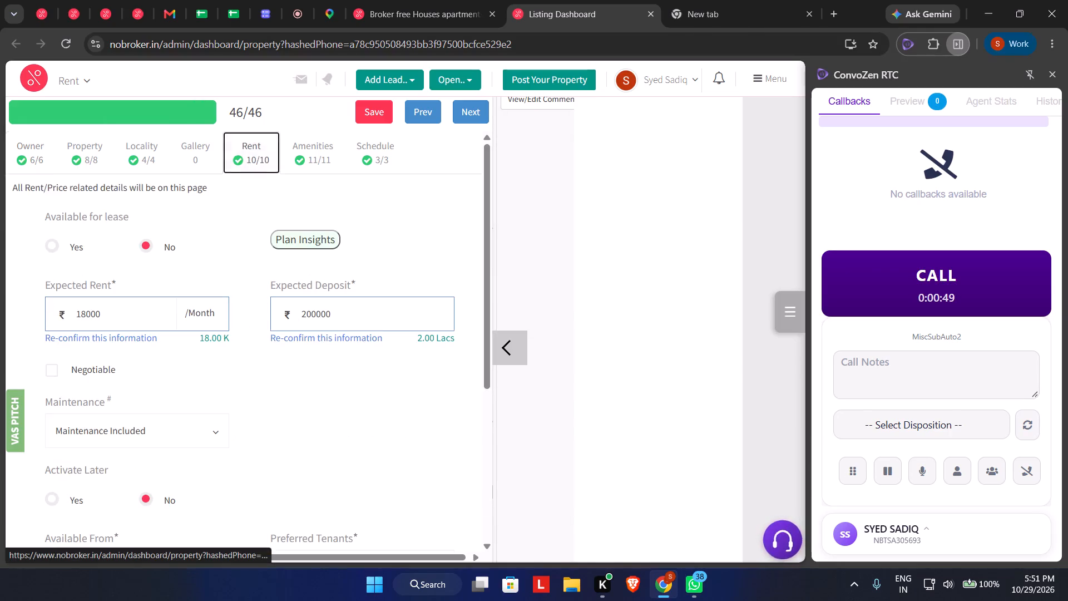
{"action": "scroll", "coordinate": [307, 357], "scroll_direction": "down", "scroll_amount": 2}
{"action": "scroll", "coordinate": [307, 359], "scroll_direction": "up", "scroll_amount": 2}
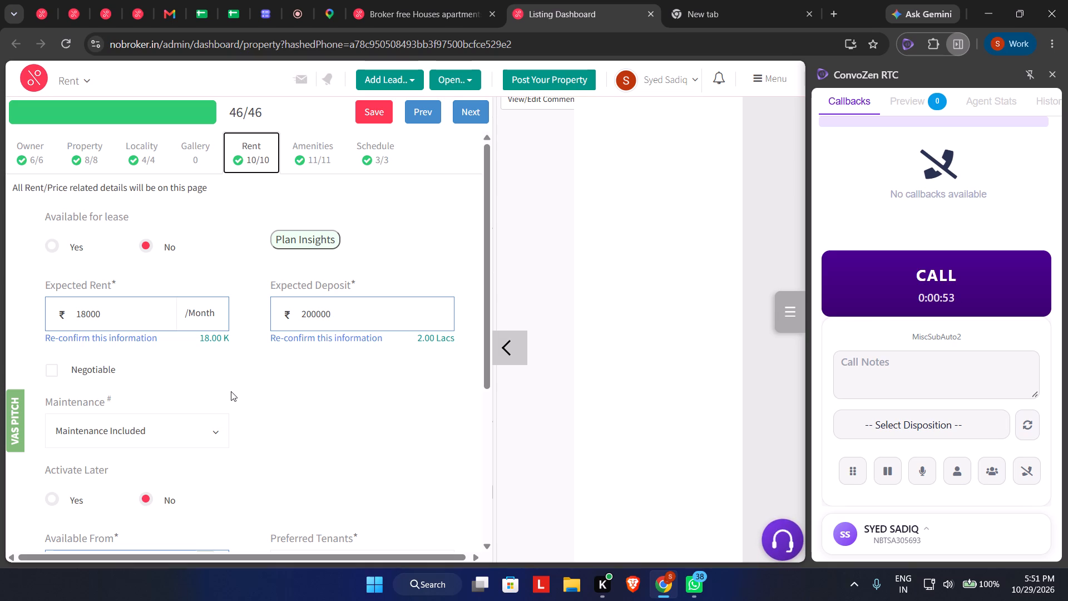
{"action": "scroll", "coordinate": [231, 391], "scroll_direction": "down", "scroll_amount": 2}
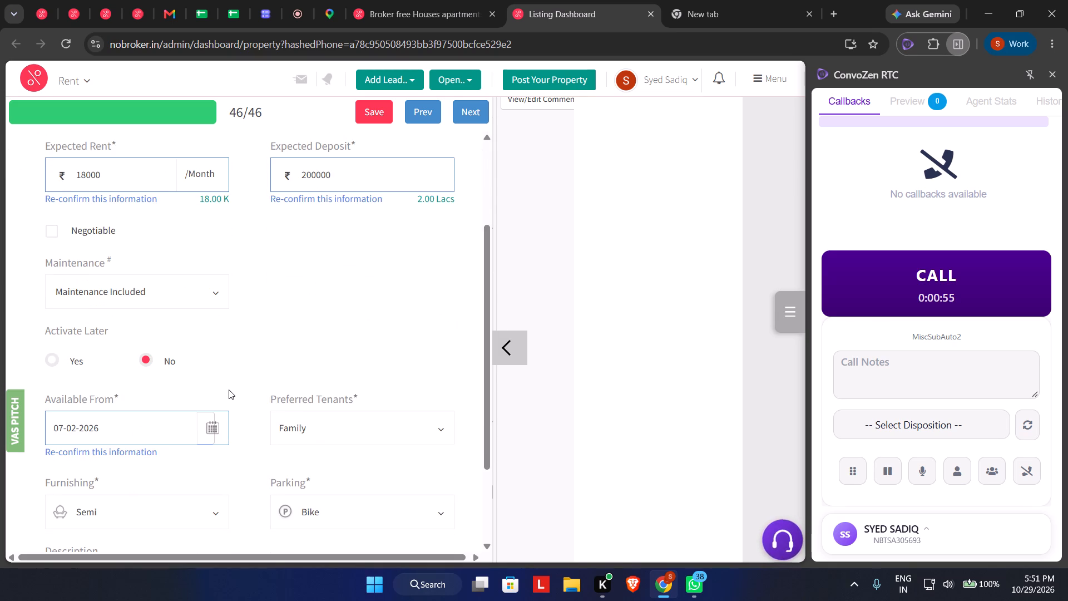
{"action": "left_click", "coordinate": [207, 421]}
{"action": "left_click", "coordinate": [187, 425]}
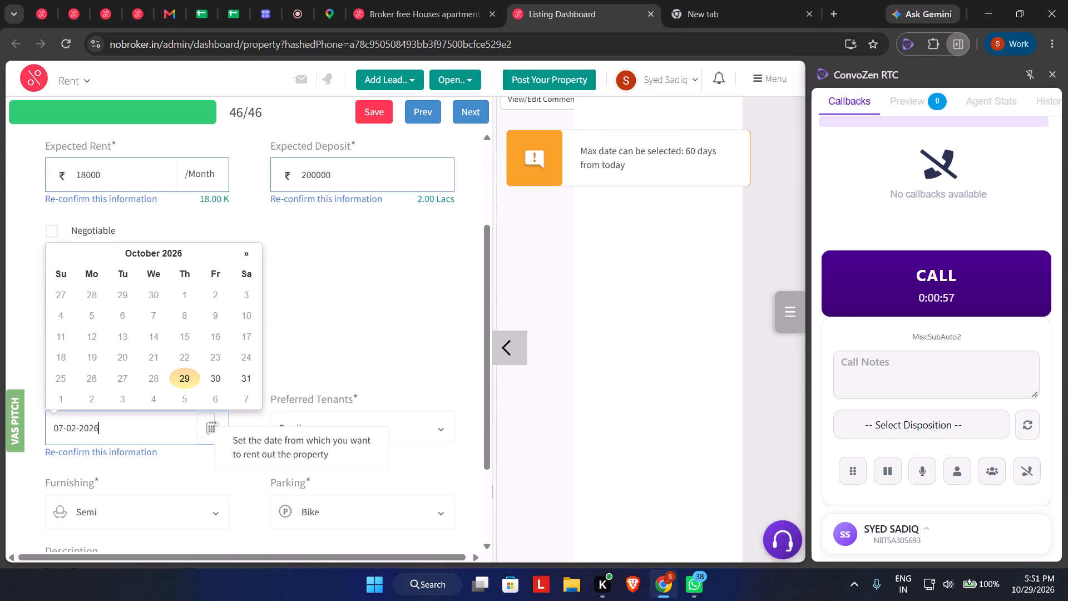
{"action": "left_click", "coordinate": [175, 381]}
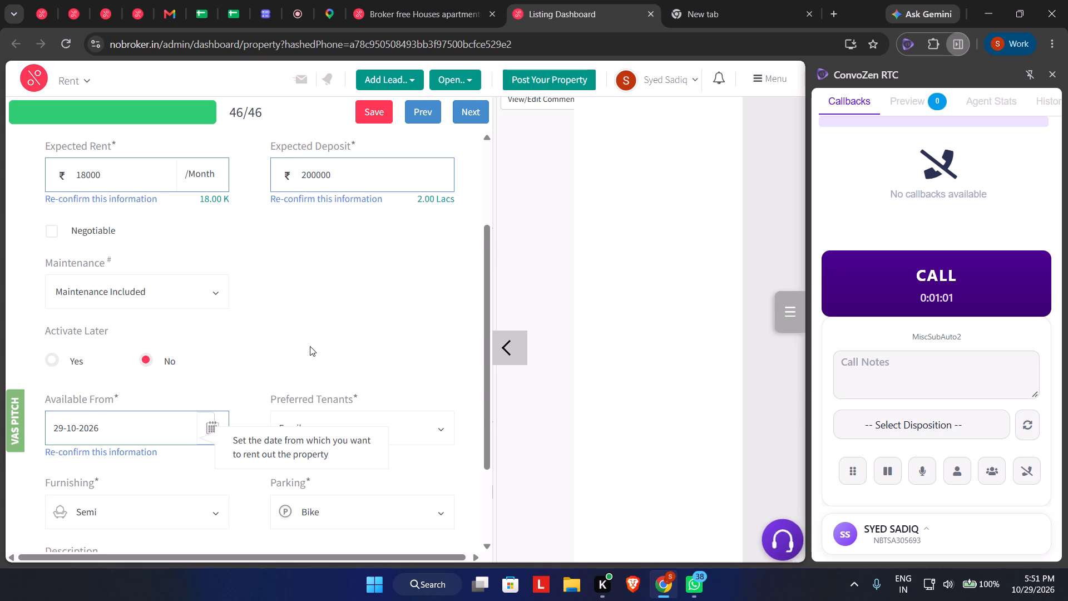
{"action": "scroll", "coordinate": [310, 346], "scroll_direction": "down", "scroll_amount": 1}
{"action": "left_click", "coordinate": [310, 346]}
{"action": "left_click", "coordinate": [369, 289]}
Examine the listing's rent terms, furnishing, parking and description, along with its property details, during the call.
{"action": "scroll", "coordinate": [301, 402], "scroll_direction": "down", "scroll_amount": 2}
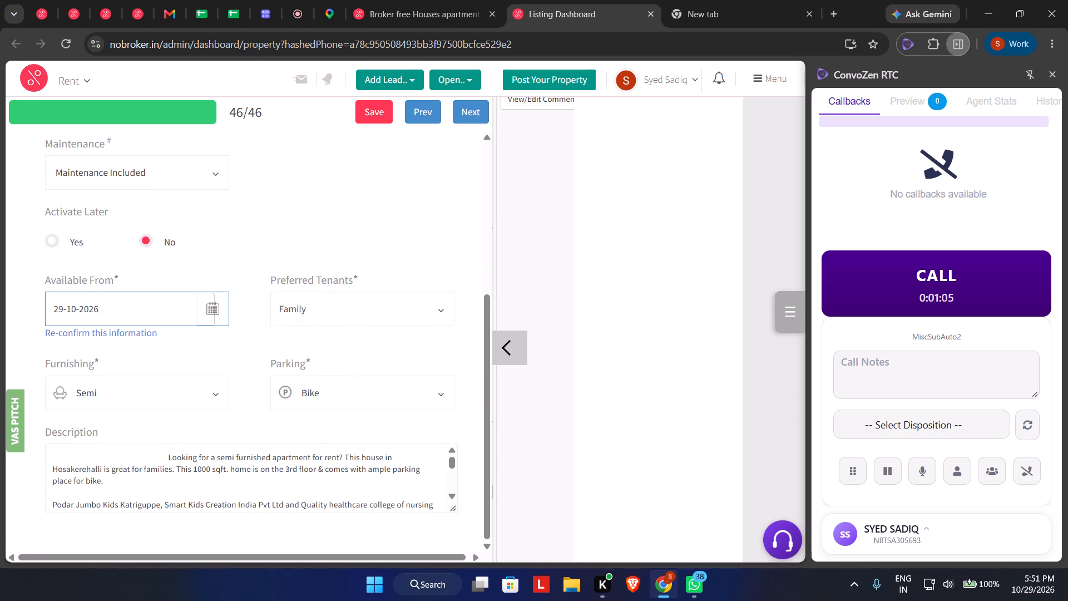
{"action": "scroll", "coordinate": [258, 499], "scroll_direction": "up", "scroll_amount": 1}
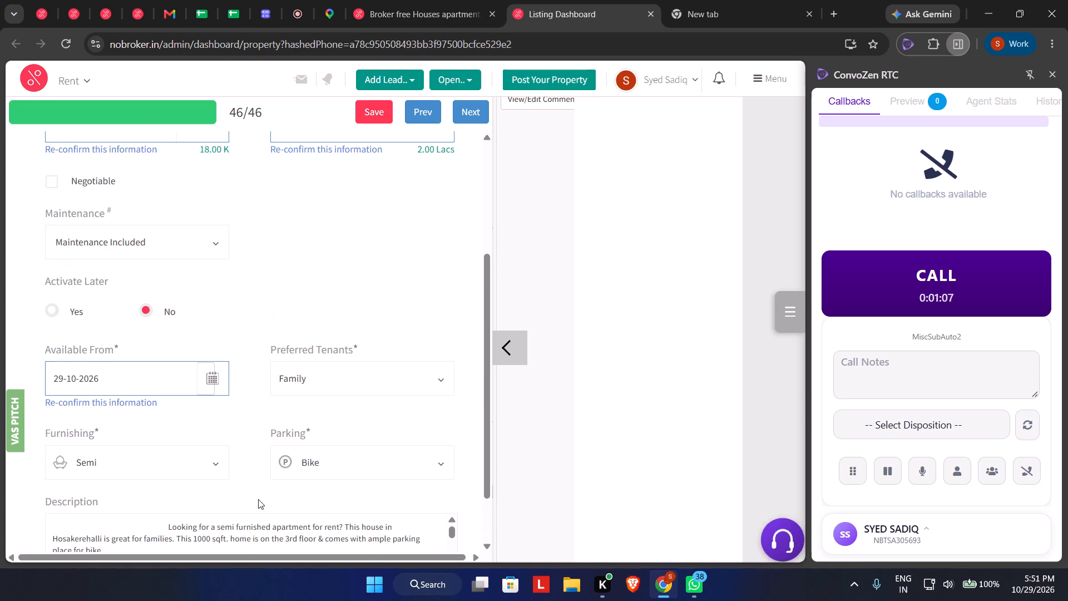
{"action": "scroll", "coordinate": [258, 499], "scroll_direction": "up", "scroll_amount": 1}
{"action": "scroll", "coordinate": [258, 499], "scroll_direction": "down", "scroll_amount": 3}
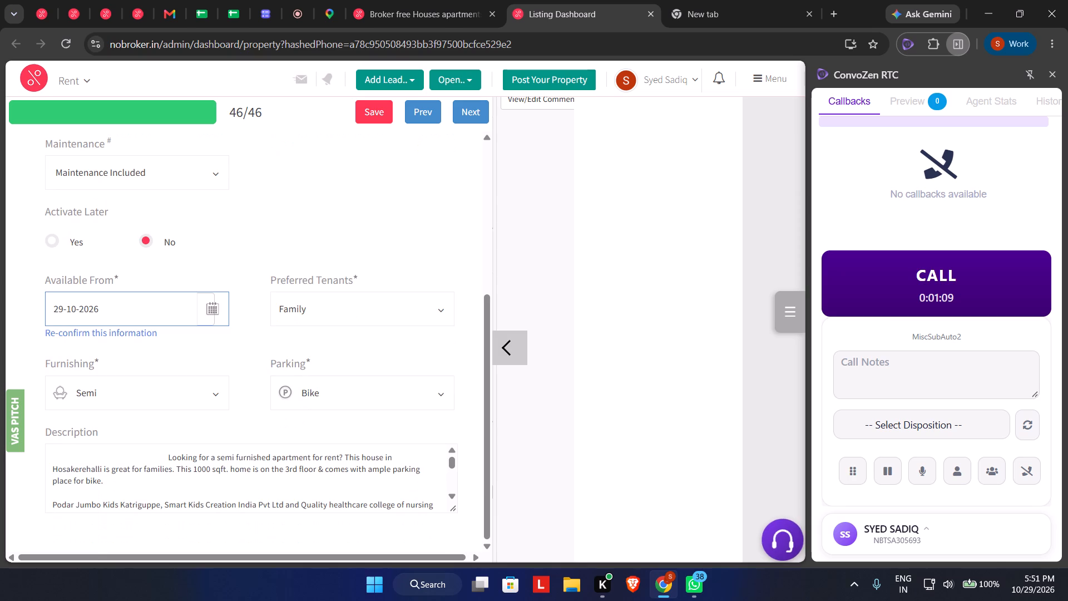
{"action": "scroll", "coordinate": [257, 496], "scroll_direction": "up", "scroll_amount": 7}
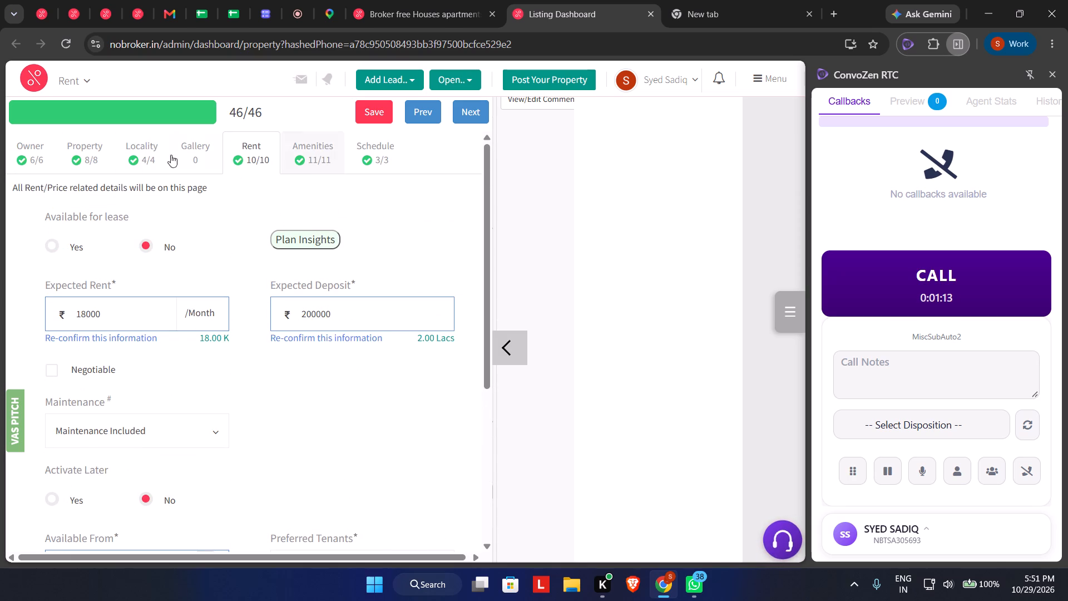
{"action": "left_click", "coordinate": [83, 151]}
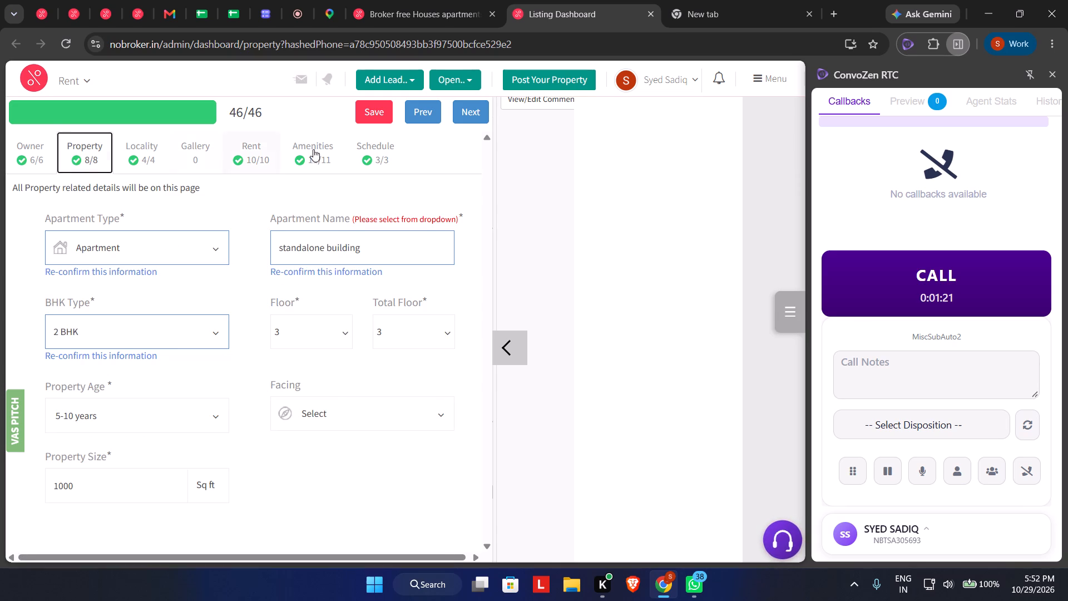
{"action": "left_click", "coordinate": [265, 158]}
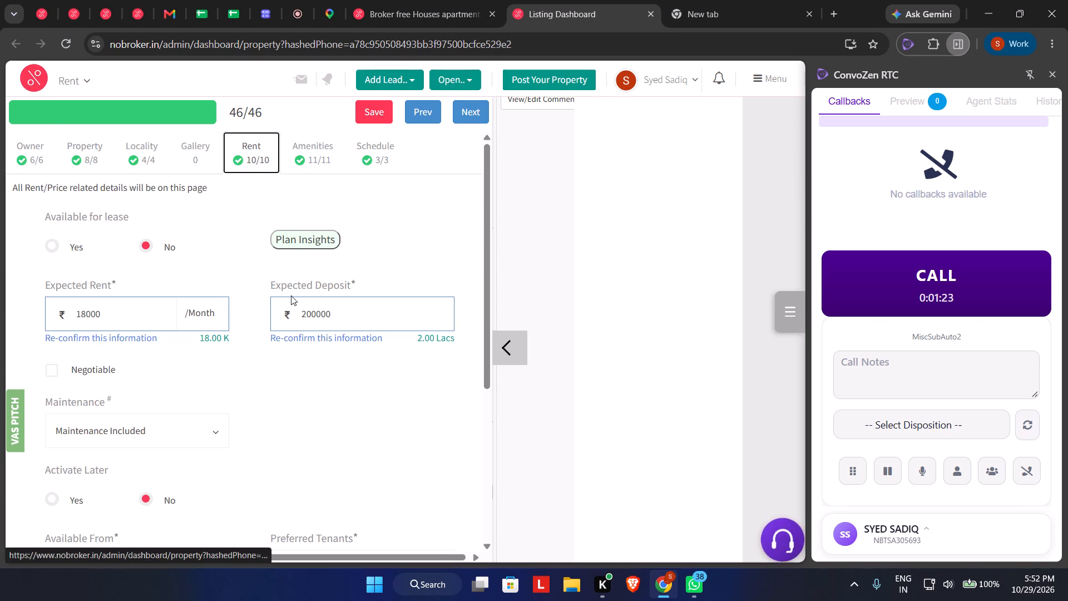
{"action": "scroll", "coordinate": [364, 415], "scroll_direction": "down", "scroll_amount": 3}
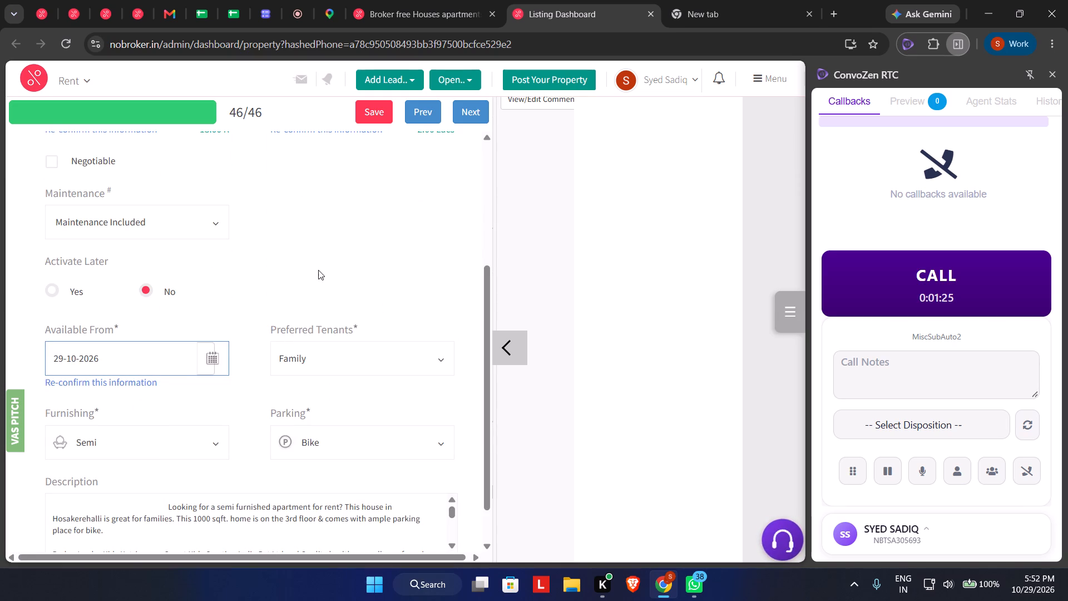
{"action": "scroll", "coordinate": [352, 376], "scroll_direction": "down", "scroll_amount": 2}
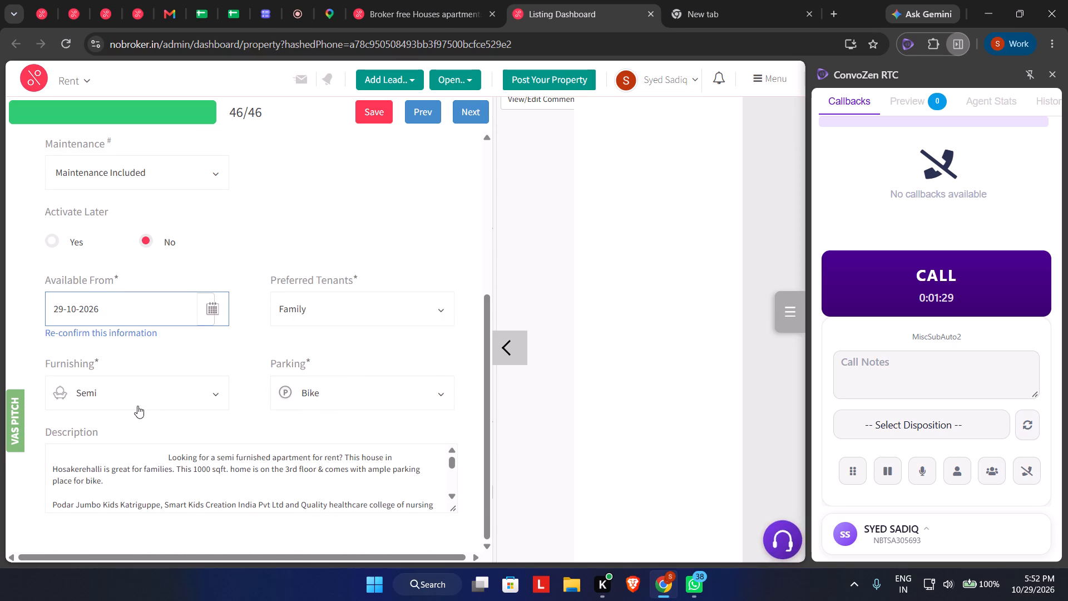
{"action": "scroll", "coordinate": [291, 442], "scroll_direction": "up", "scroll_amount": 3}
{"action": "scroll", "coordinate": [170, 317], "scroll_direction": "up", "scroll_amount": 1}
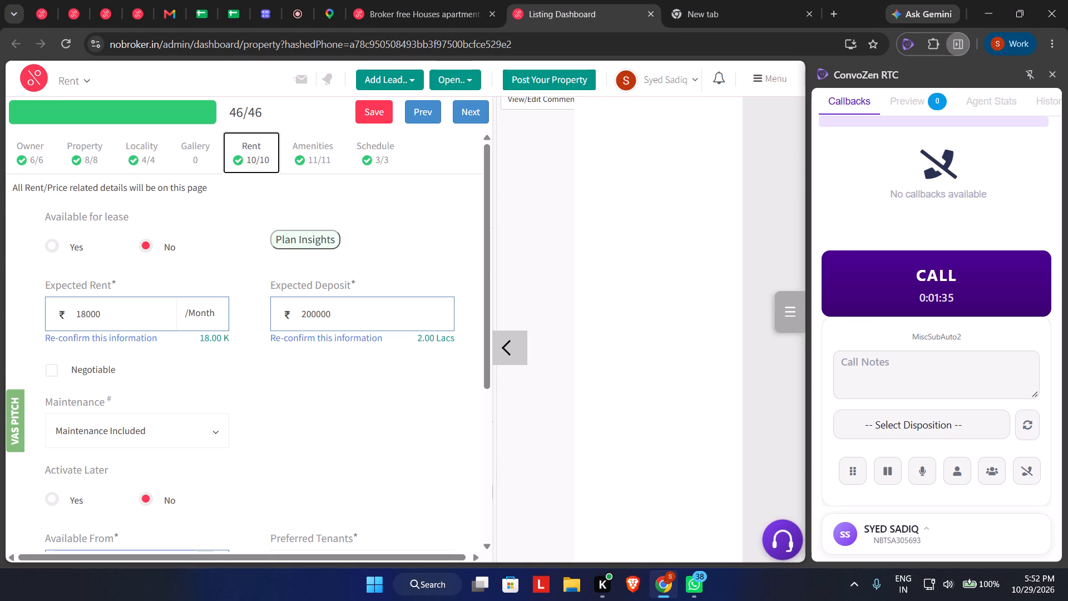
Set the listing's expected rent to 20000 per month.
{"action": "left_click_drag", "start_coordinate": [83, 317], "coordinate": [27, 318]}
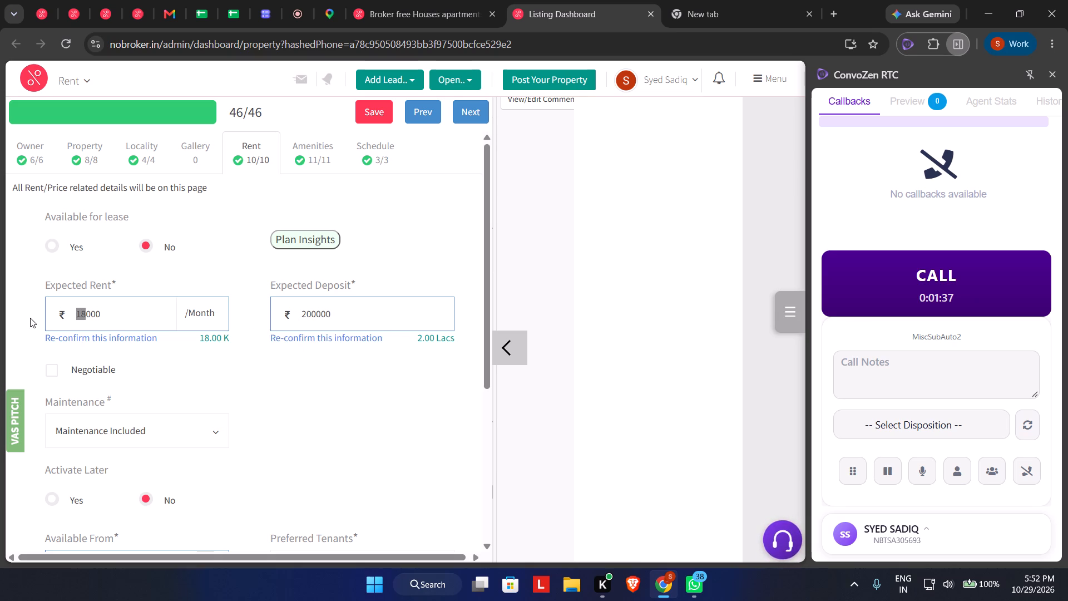
{"action": "type", "text": "20"}
{"action": "left_click", "coordinate": [304, 382]}
Check the listing's property, locality and owner details, and save the listing.
{"action": "scroll", "coordinate": [308, 407], "scroll_direction": "up", "scroll_amount": 1}
{"action": "left_click", "coordinate": [95, 154]}
{"action": "left_click", "coordinate": [167, 160]}
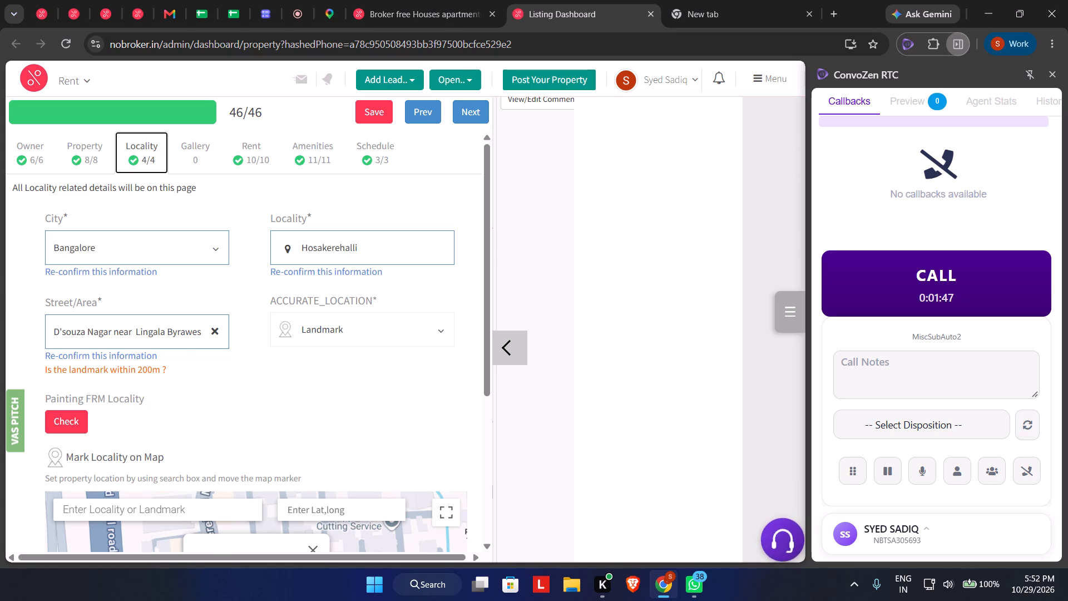
{"action": "scroll", "coordinate": [268, 373], "scroll_direction": "down", "scroll_amount": 3}
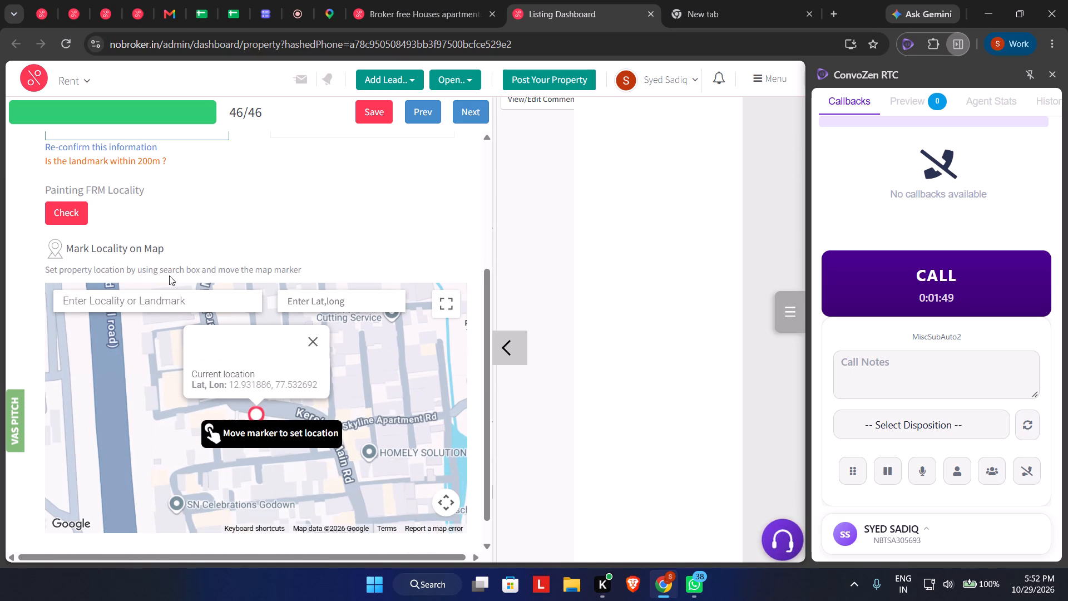
{"action": "scroll", "coordinate": [174, 263], "scroll_direction": "up", "scroll_amount": 3}
{"action": "scroll", "coordinate": [111, 299], "scroll_direction": "up", "scroll_amount": 4}
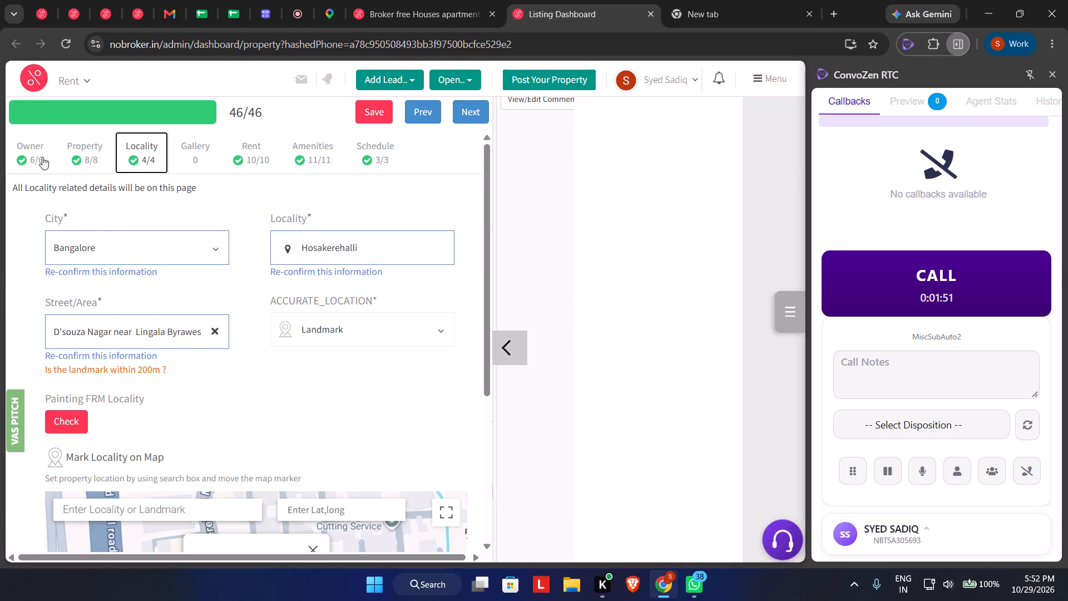
{"action": "left_click", "coordinate": [37, 149]}
{"action": "left_click", "coordinate": [79, 155]}
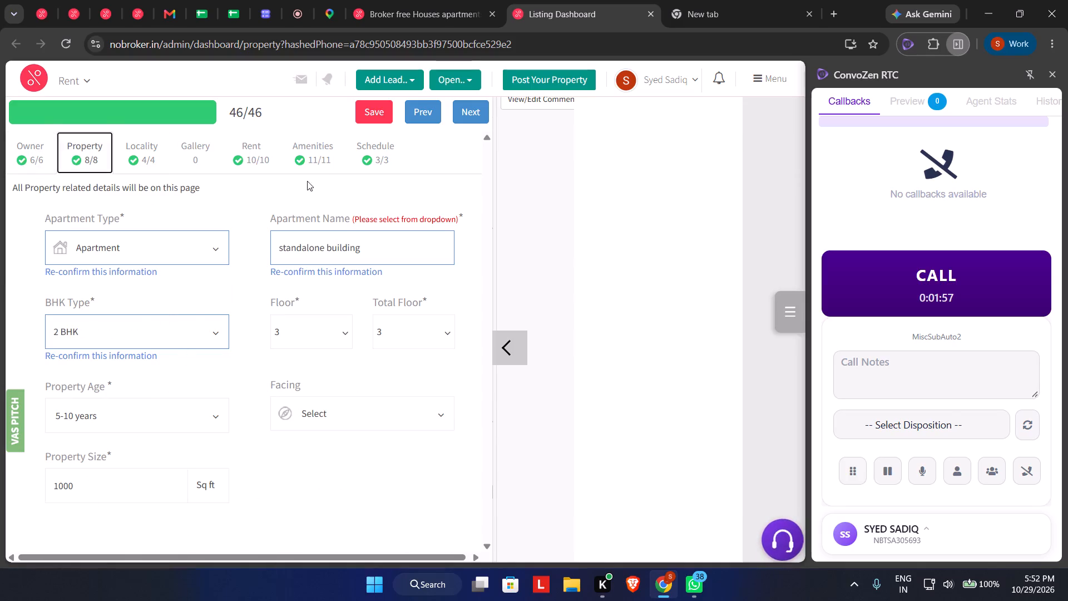
{"action": "left_click", "coordinate": [378, 118]}
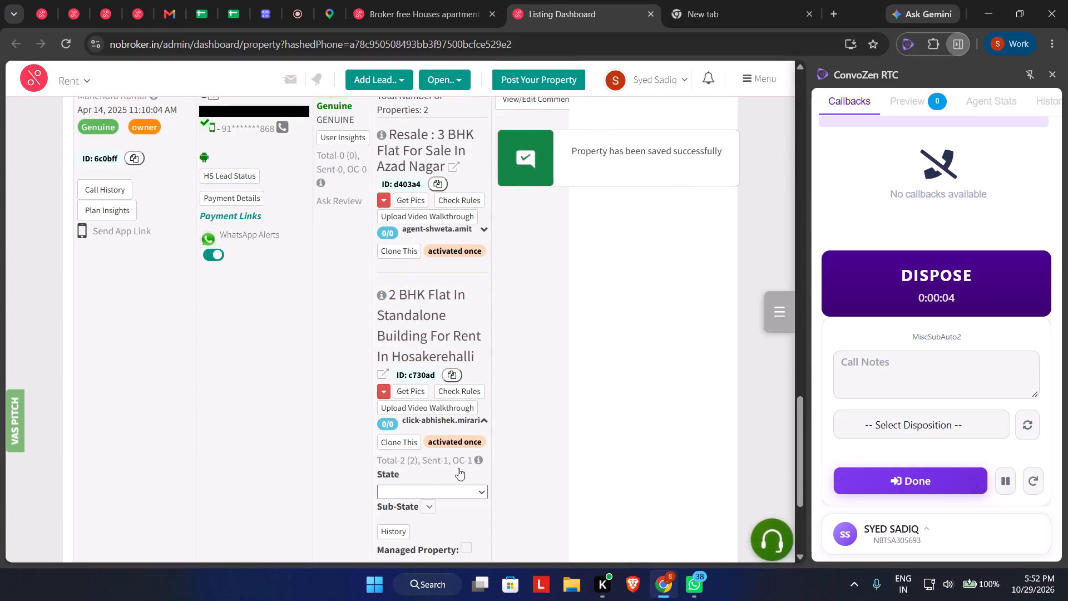
Set the state of the Hosakerehalli rental listing to Reactivation.
{"action": "left_click", "coordinate": [427, 494]}
{"action": "left_click", "coordinate": [422, 347]}
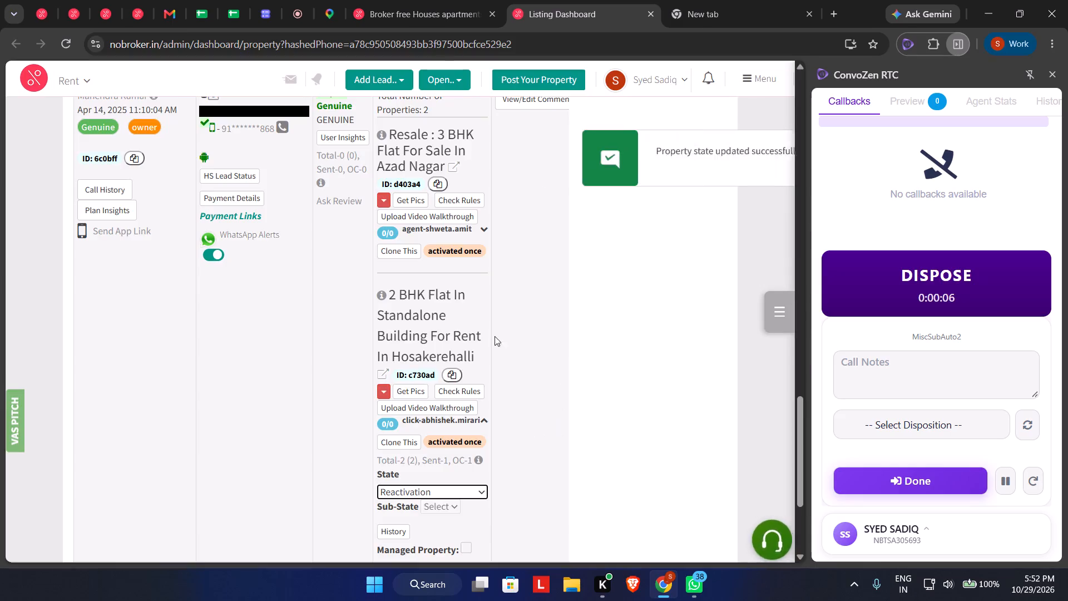
Reload the listing dashboard and submit the call disposition as Click Calling, Converted, Re Activation.
{"action": "left_click", "coordinate": [907, 425]}
{"action": "left_click", "coordinate": [898, 462]}
{"action": "left_click", "coordinate": [894, 419]}
{"action": "left_click", "coordinate": [913, 478]}
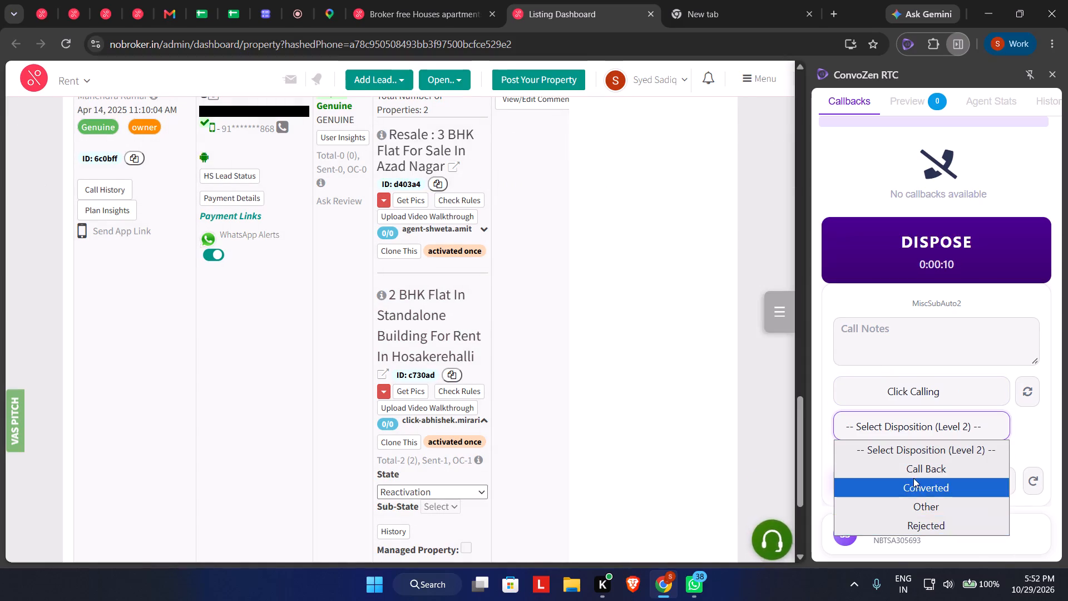
{"action": "left_click", "coordinate": [907, 428]}
{"action": "left_click", "coordinate": [894, 524]}
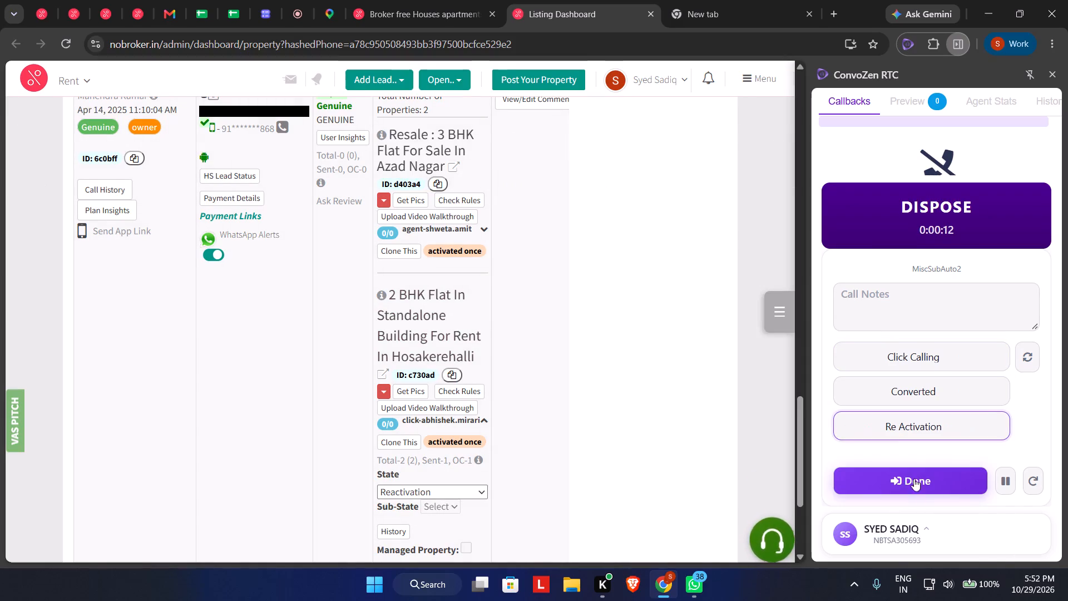
{"action": "left_click", "coordinate": [70, 50]}
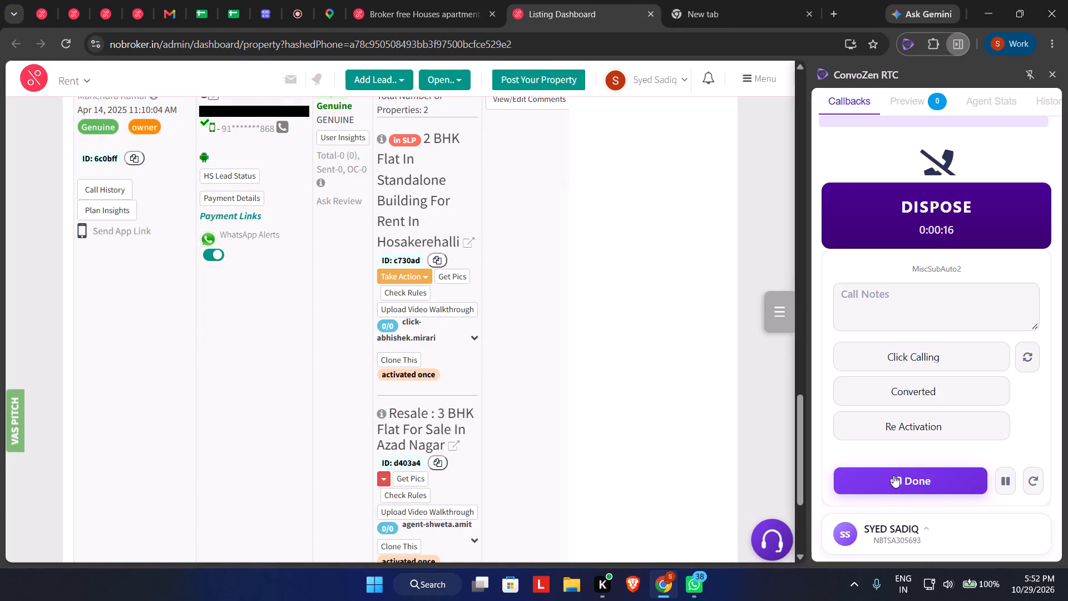
{"action": "double_click", "coordinate": [893, 474]}
Pin the listing dashboard tab and place it first among the pinned tabs.
{"action": "right_click", "coordinate": [563, 0]}
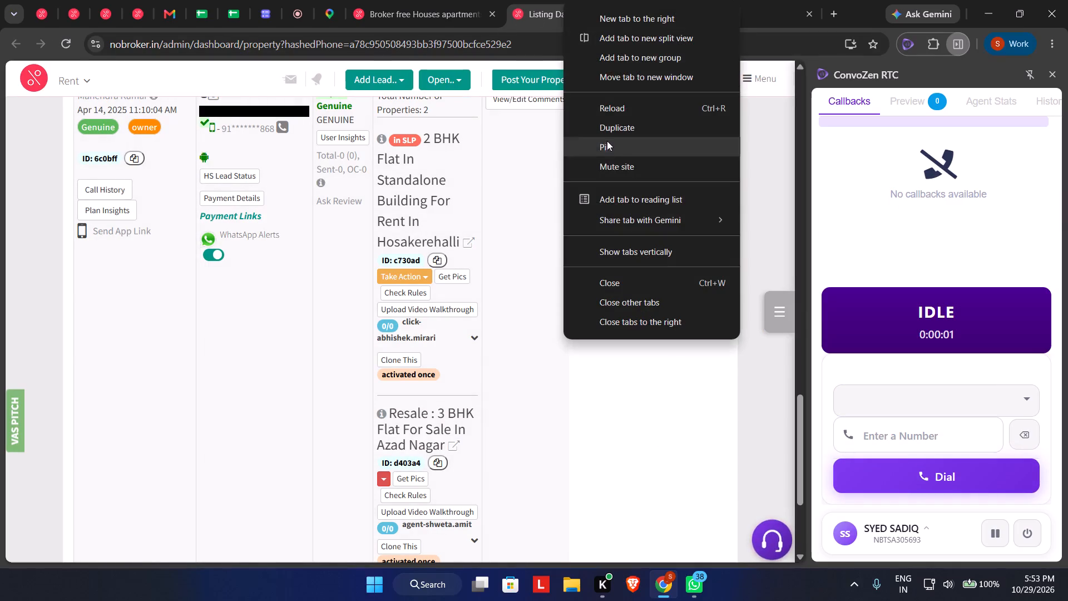
{"action": "left_click", "coordinate": [609, 146]}
{"action": "left_click_drag", "start_coordinate": [373, 20], "coordinate": [0, 23]}
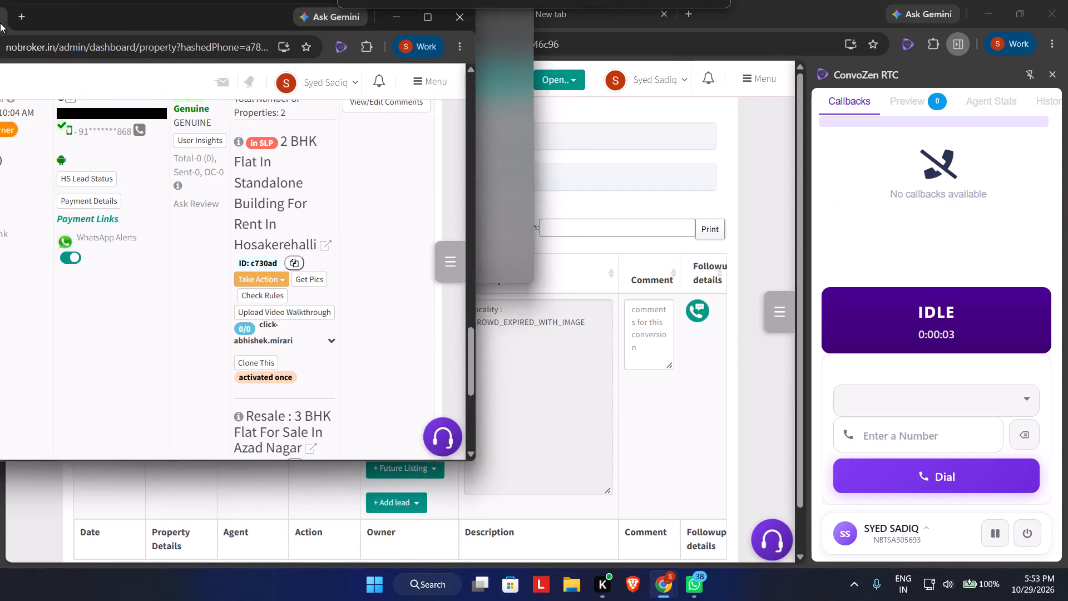
{"action": "left_click_drag", "start_coordinate": [0, 23], "coordinate": [556, 110]}
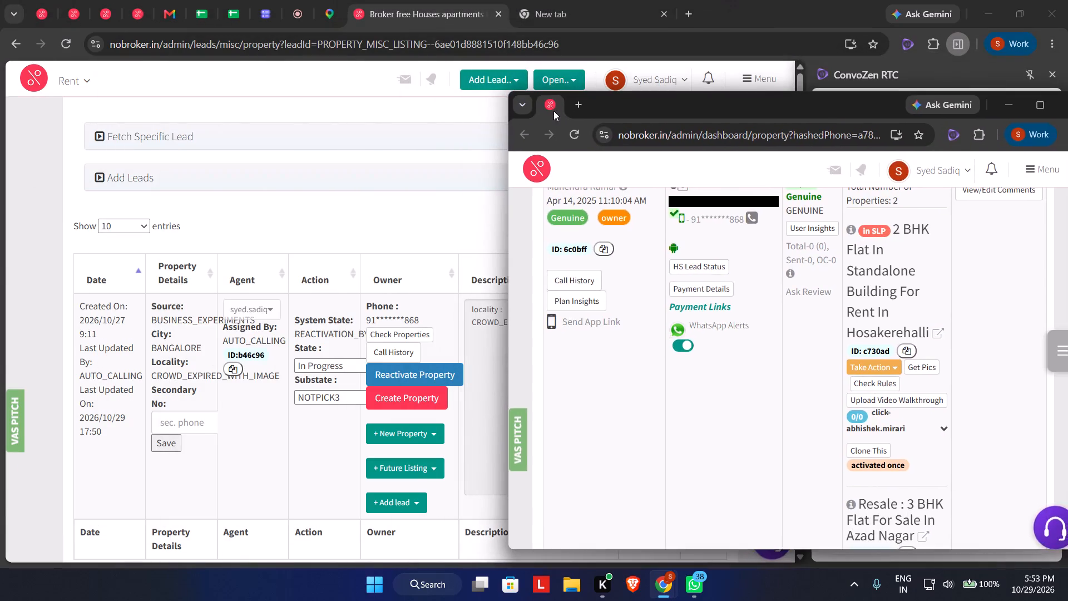
{"action": "left_click_drag", "start_coordinate": [550, 101], "coordinate": [43, 3]}
{"action": "left_click", "coordinate": [42, 4]}
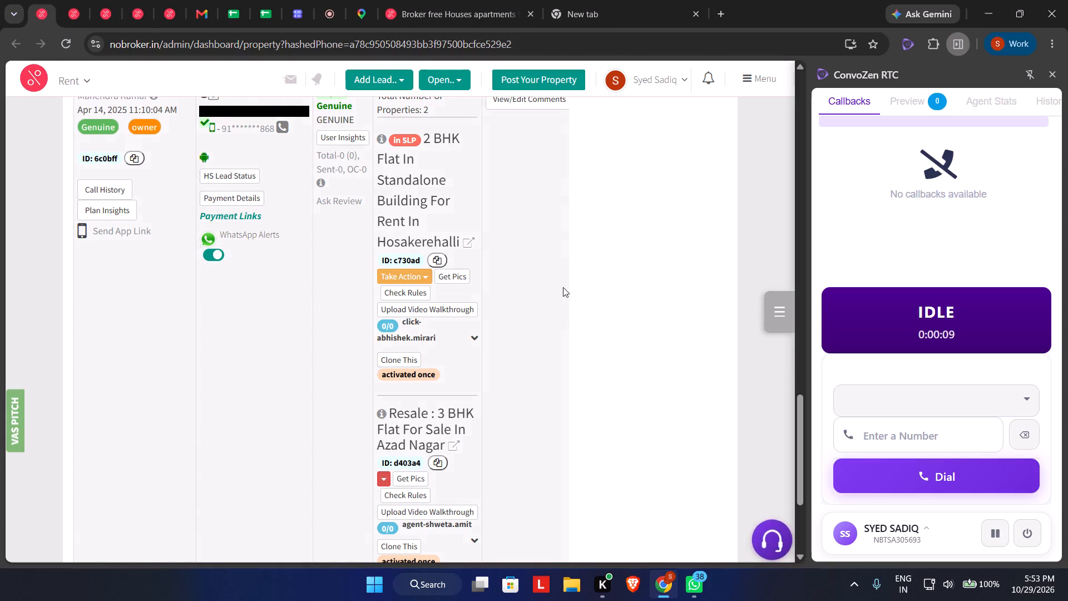
Reopen the Hosakerehalli rental listing to check its rent details, close it, and reload the listing dashboard.
{"action": "scroll", "coordinate": [267, 316], "scroll_direction": "up", "scroll_amount": 4}
{"action": "scroll", "coordinate": [199, 264], "scroll_direction": "up", "scroll_amount": 3}
{"action": "scroll", "coordinate": [198, 265], "scroll_direction": "down", "scroll_amount": 7}
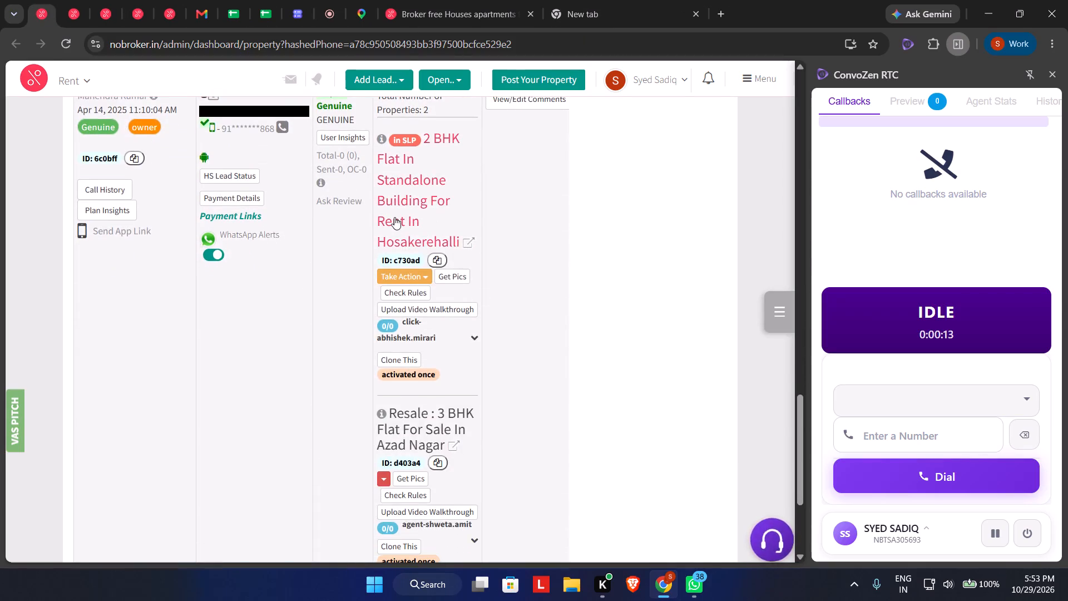
{"action": "left_click", "coordinate": [394, 217]}
{"action": "left_click", "coordinate": [259, 151]}
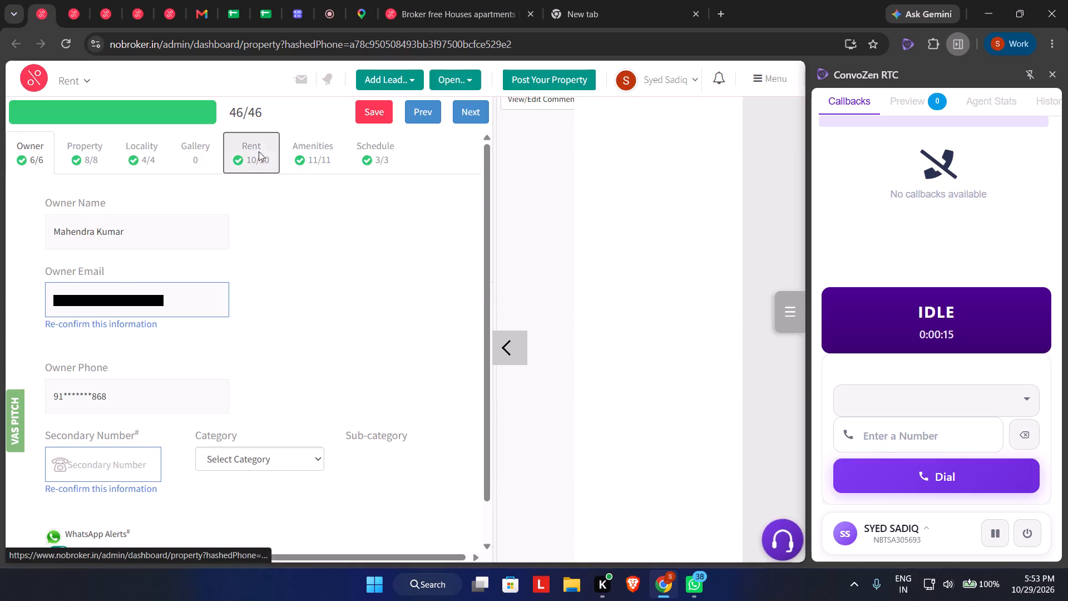
{"action": "scroll", "coordinate": [310, 370], "scroll_direction": "down", "scroll_amount": 3}
{"action": "scroll", "coordinate": [311, 371], "scroll_direction": "up", "scroll_amount": 4}
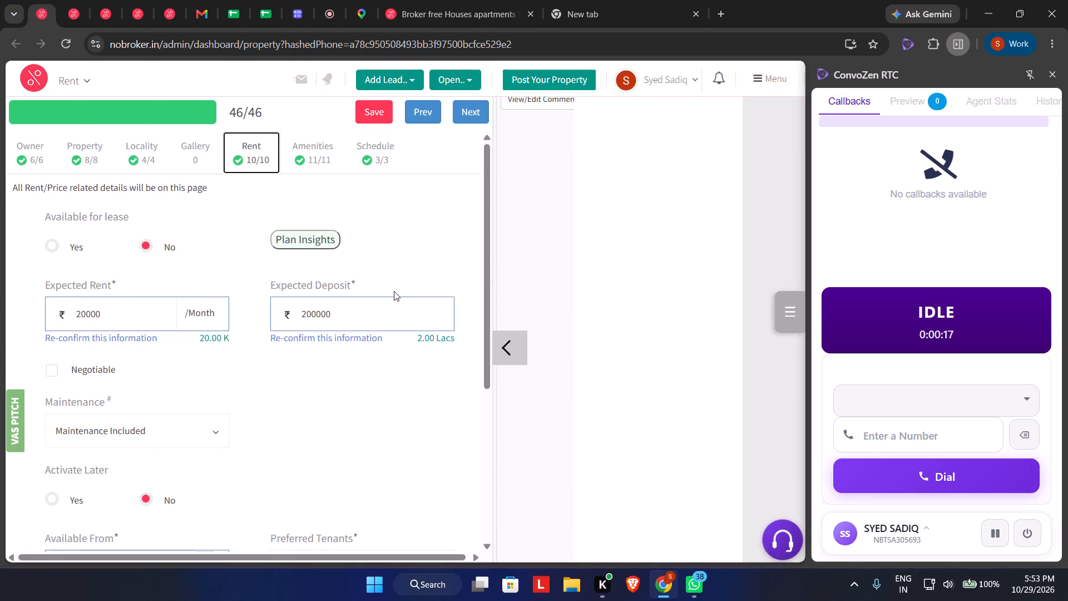
{"action": "left_click", "coordinate": [517, 342]}
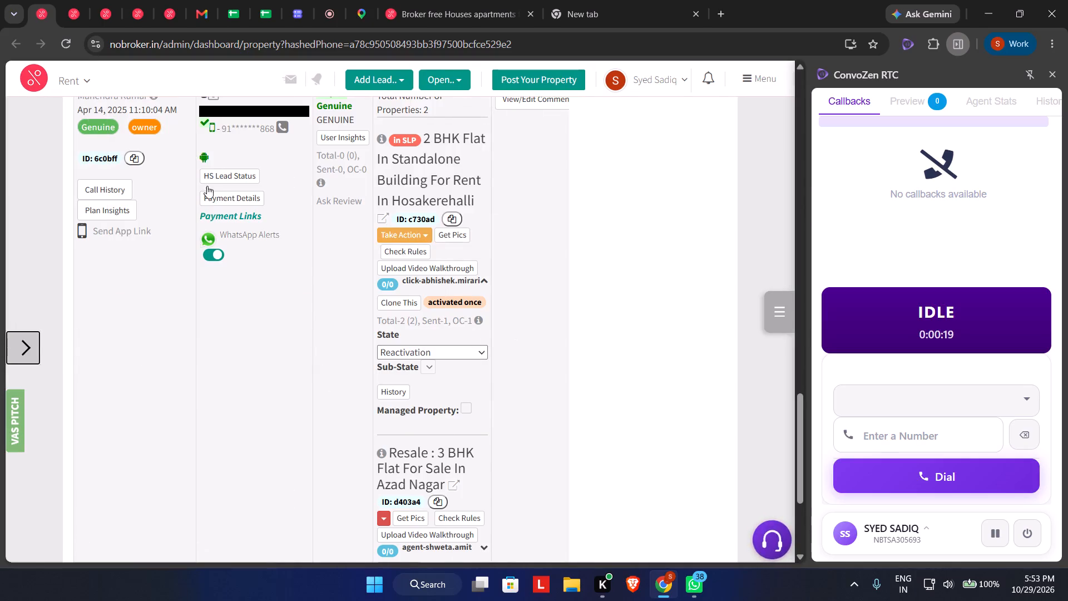
{"action": "scroll", "coordinate": [225, 258], "scroll_direction": "up", "scroll_amount": 2}
{"action": "left_click", "coordinate": [68, 50]}
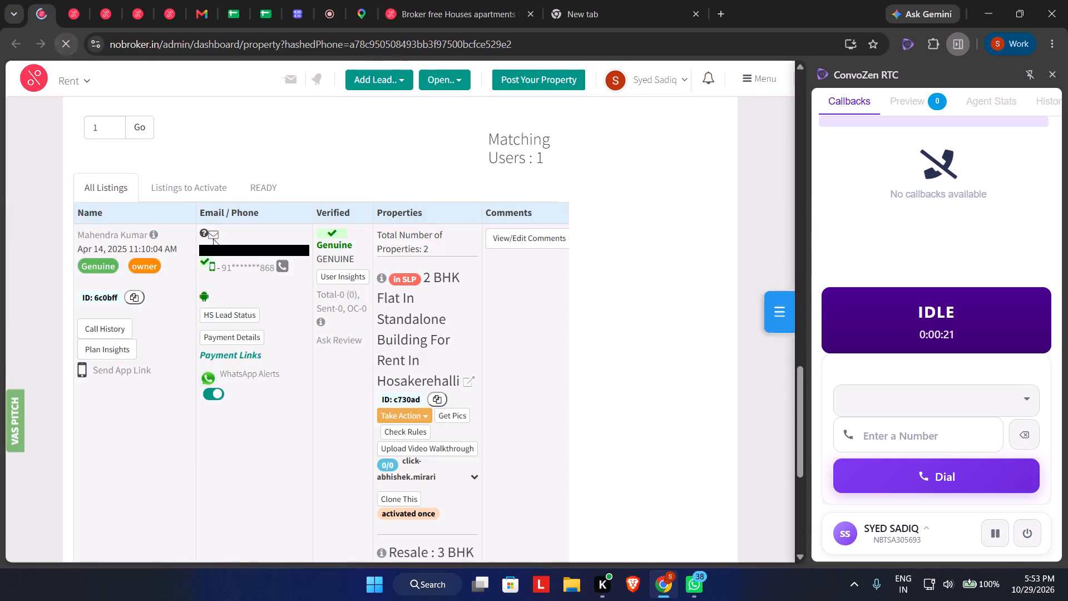
{"action": "scroll", "coordinate": [280, 336], "scroll_direction": "down", "scroll_amount": 2}
{"action": "scroll", "coordinate": [281, 338], "scroll_direction": "up", "scroll_amount": 4}
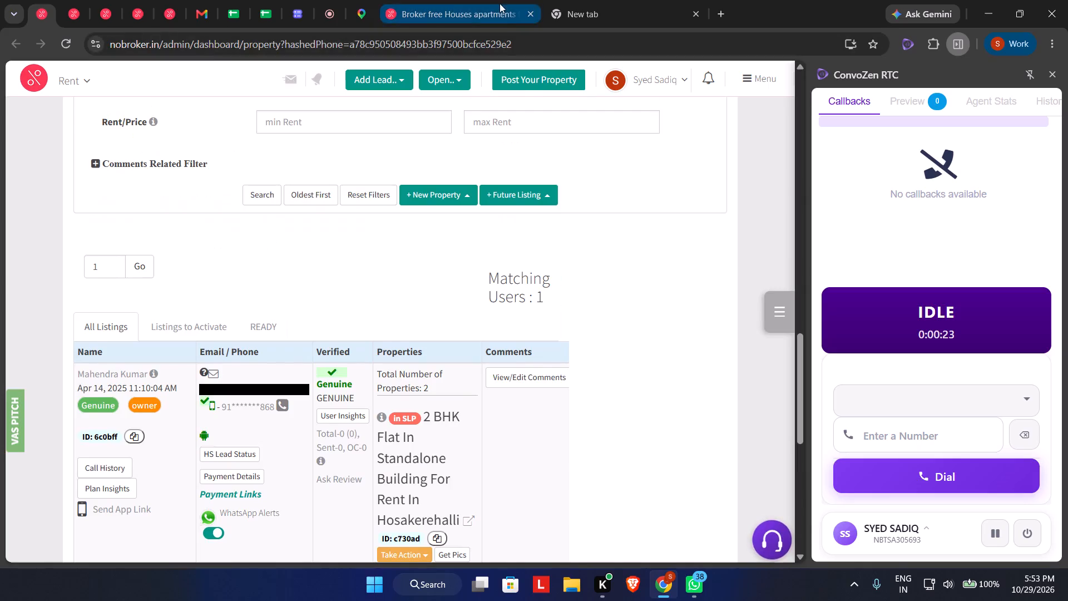
Return to the owner's lead and set its state to Converted.
{"action": "left_click", "coordinate": [448, 0]}
{"action": "left_click", "coordinate": [317, 358]}
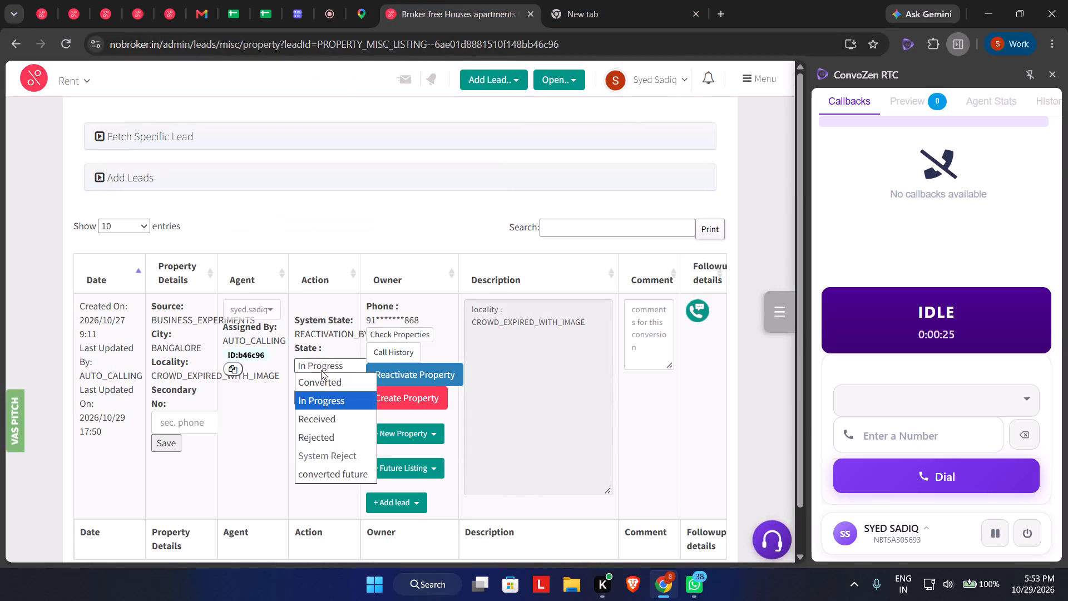
{"action": "left_click", "coordinate": [322, 380]}
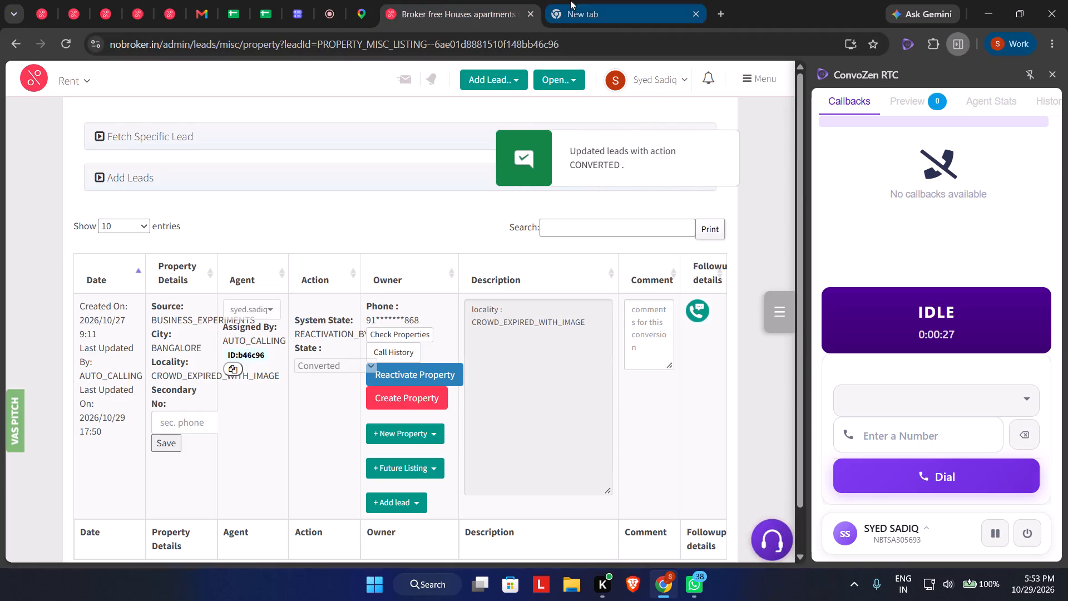
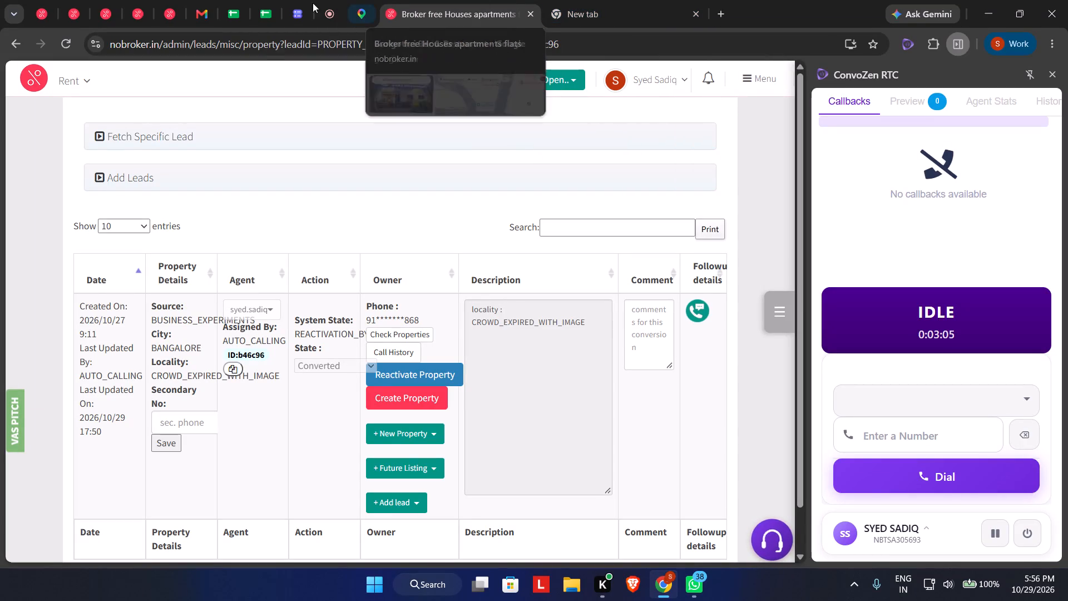
In the Google Sheets tracking spreadsheet, set the Reactivation count for 29/10/26 to 5, and return to the owner's lead page.
{"action": "left_click", "coordinate": [231, 0]}
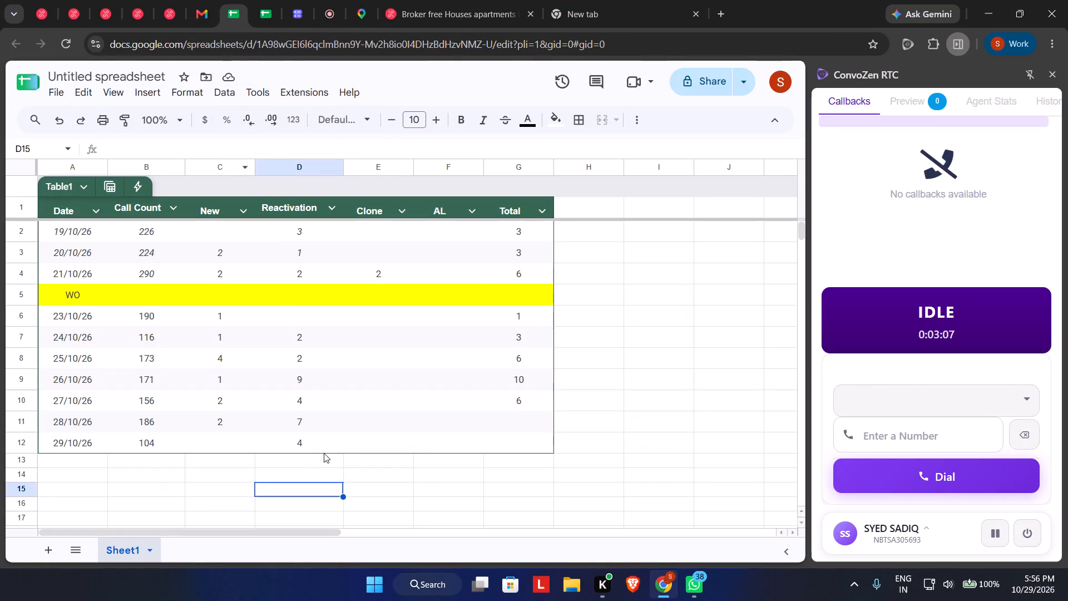
{"action": "double_click", "coordinate": [307, 445]}
{"action": "left_click_drag", "start_coordinate": [301, 442], "coordinate": [290, 442]}
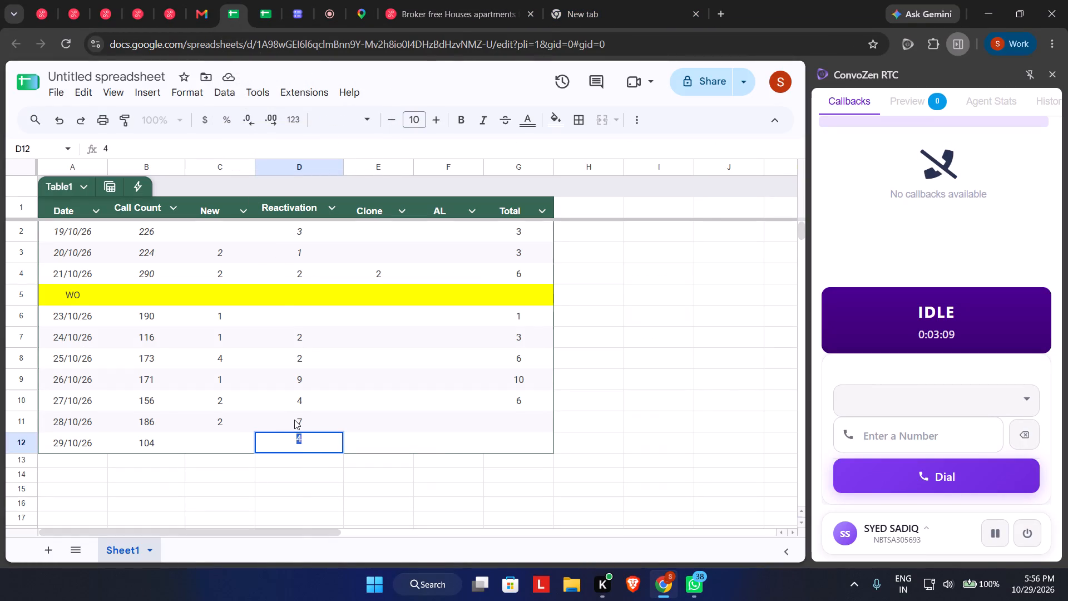
{"action": "key", "text": "5"}
{"action": "left_click", "coordinate": [357, 484]}
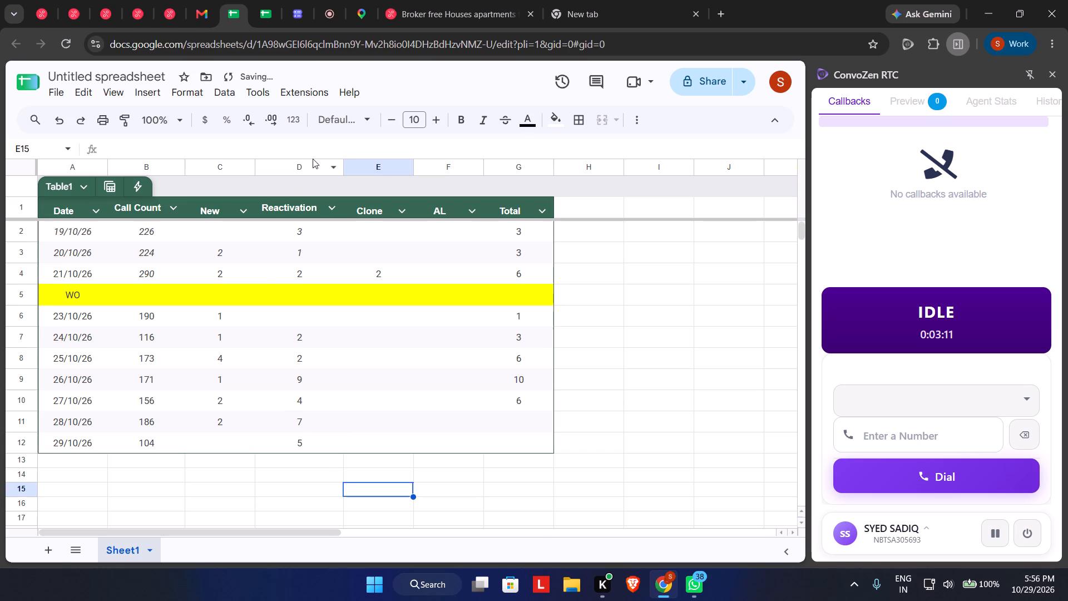
{"action": "left_click", "coordinate": [436, 0]}
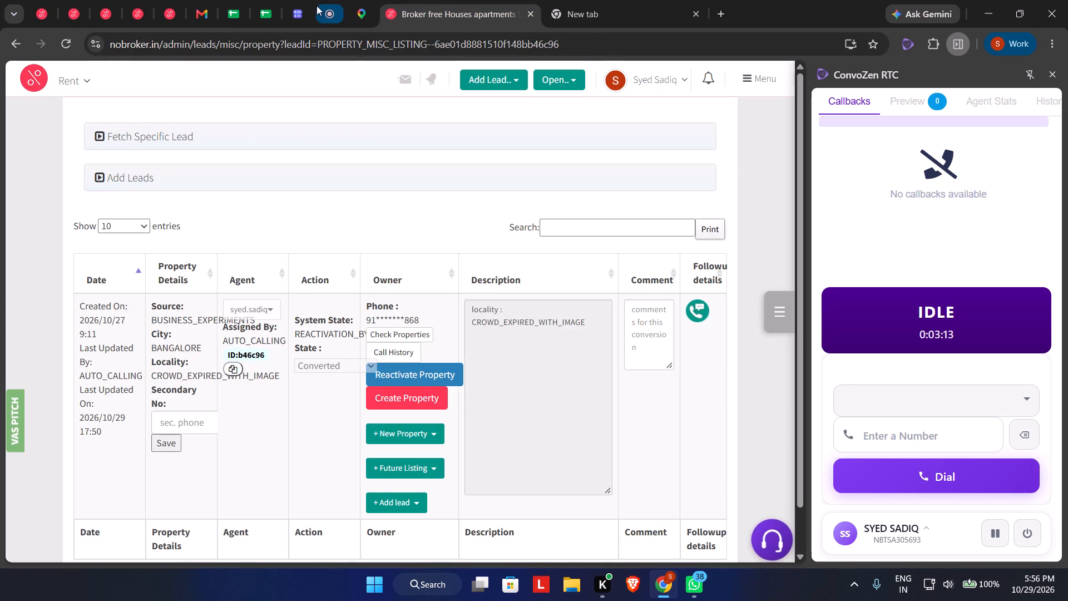
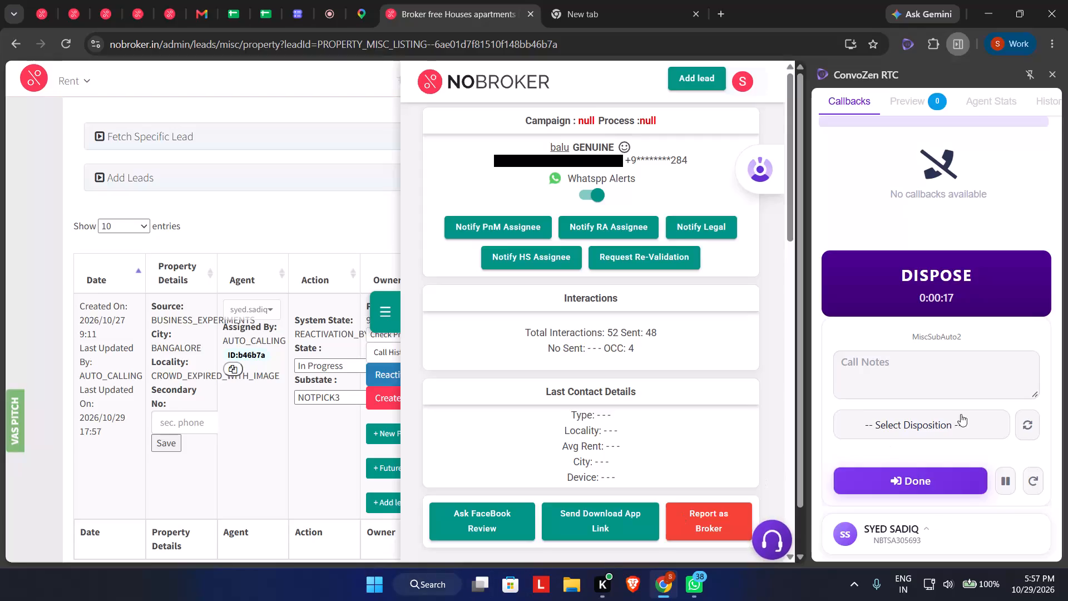
Choose the call disposition Click Calling, Other, Auto Dispose for the ended call in ConvoZen.
{"action": "left_click", "coordinate": [964, 418]}
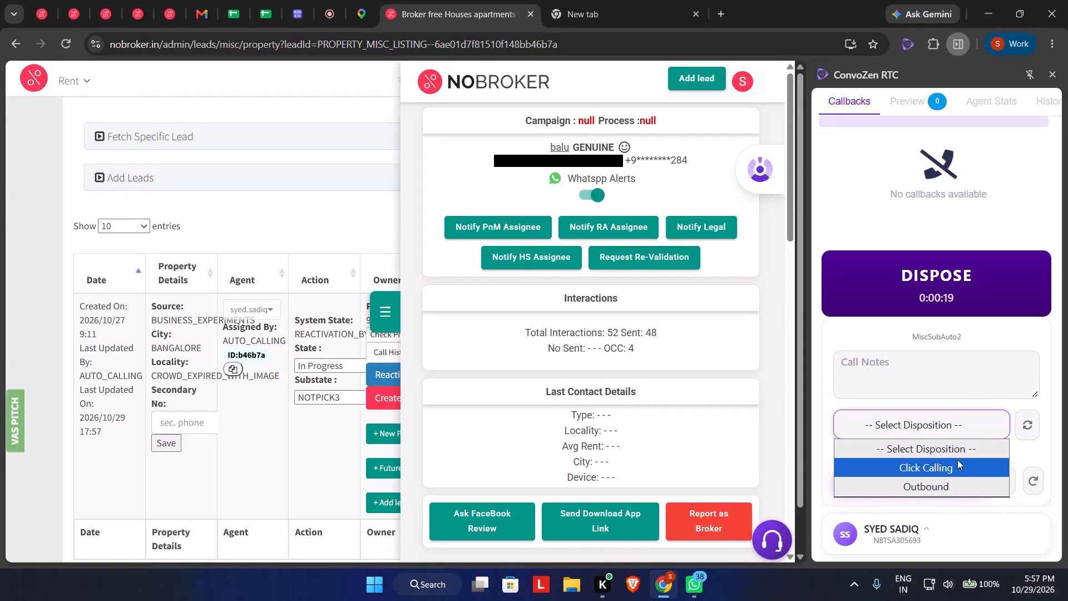
{"action": "left_click", "coordinate": [957, 460]}
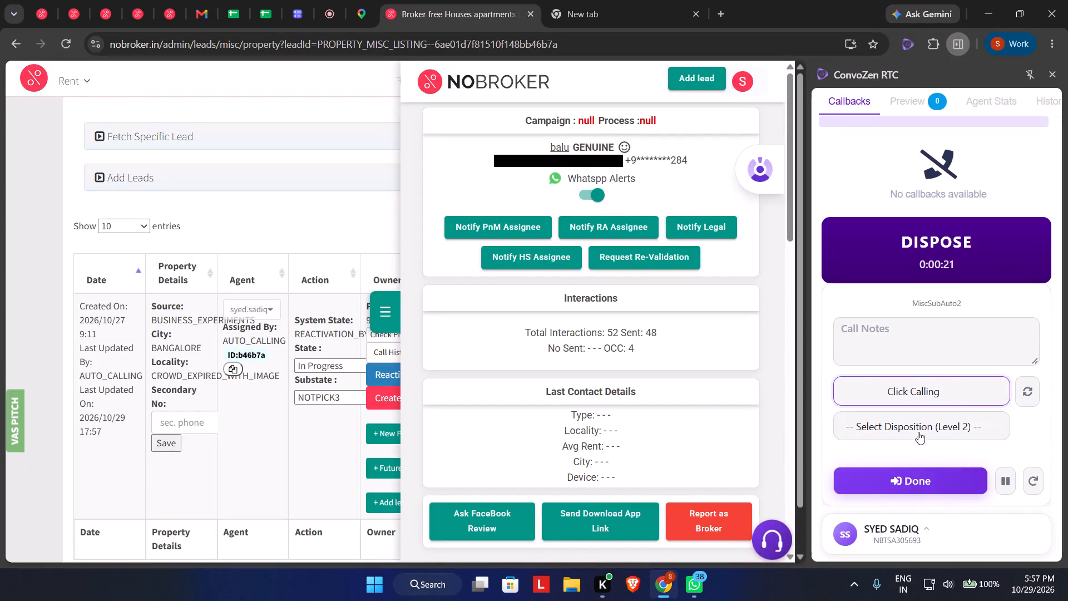
{"action": "left_click", "coordinate": [918, 432]}
{"action": "left_click", "coordinate": [938, 505]}
{"action": "left_click", "coordinate": [921, 426]}
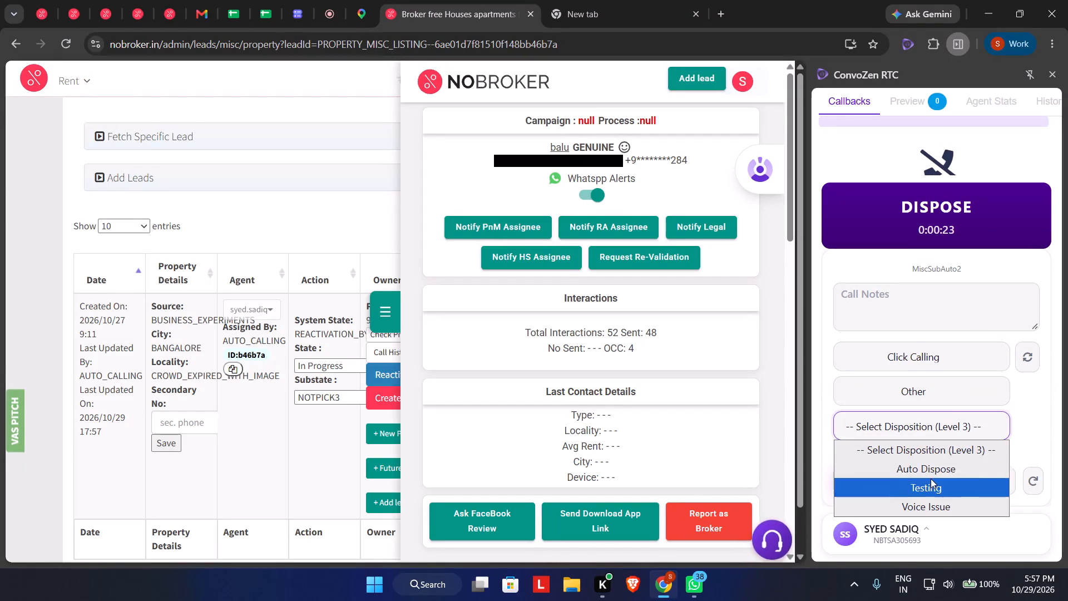
{"action": "left_click", "coordinate": [930, 470]}
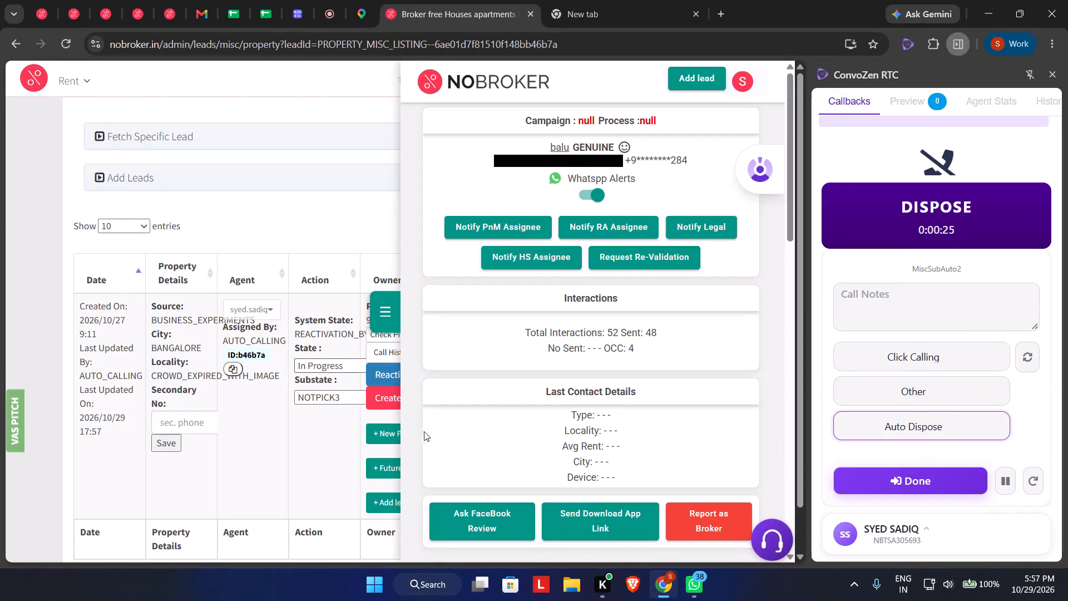
Set the substate of the In Progress property lead to NOTPICK4.
{"action": "left_click", "coordinate": [321, 363]}
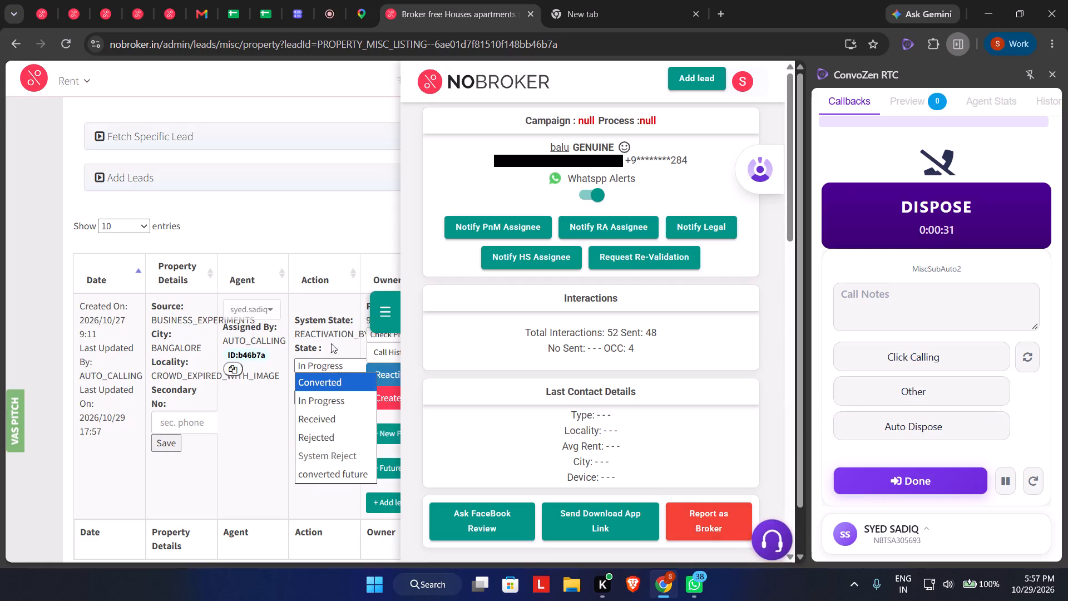
{"action": "left_click", "coordinate": [334, 360]}
{"action": "left_click", "coordinate": [348, 398]}
{"action": "left_click", "coordinate": [328, 363]}
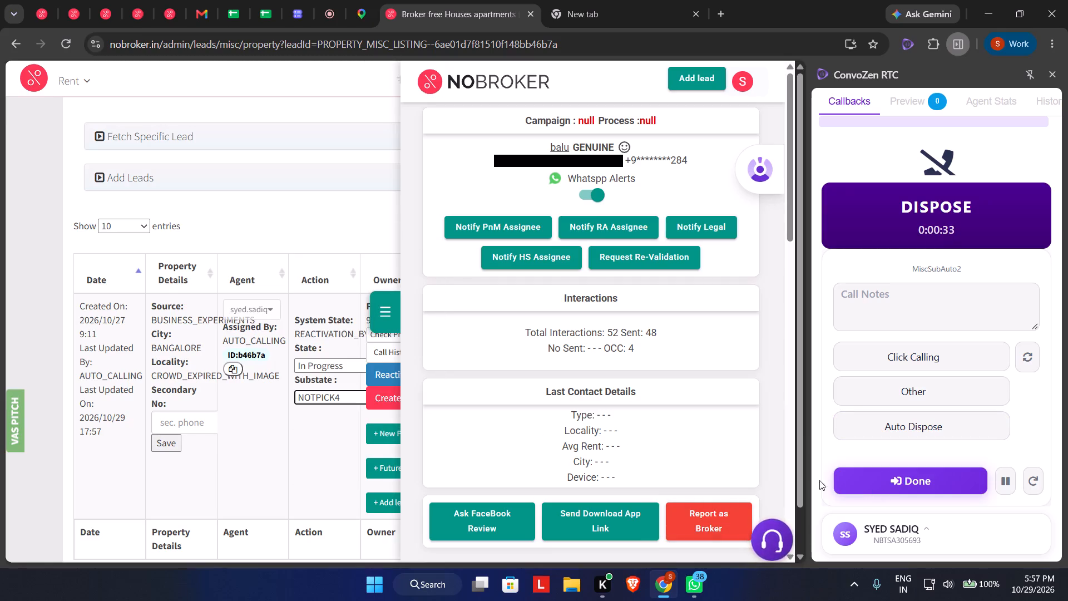
Submit the selected disposition to close out the ended call in ConvoZen.
{"action": "left_click", "coordinate": [892, 481]}
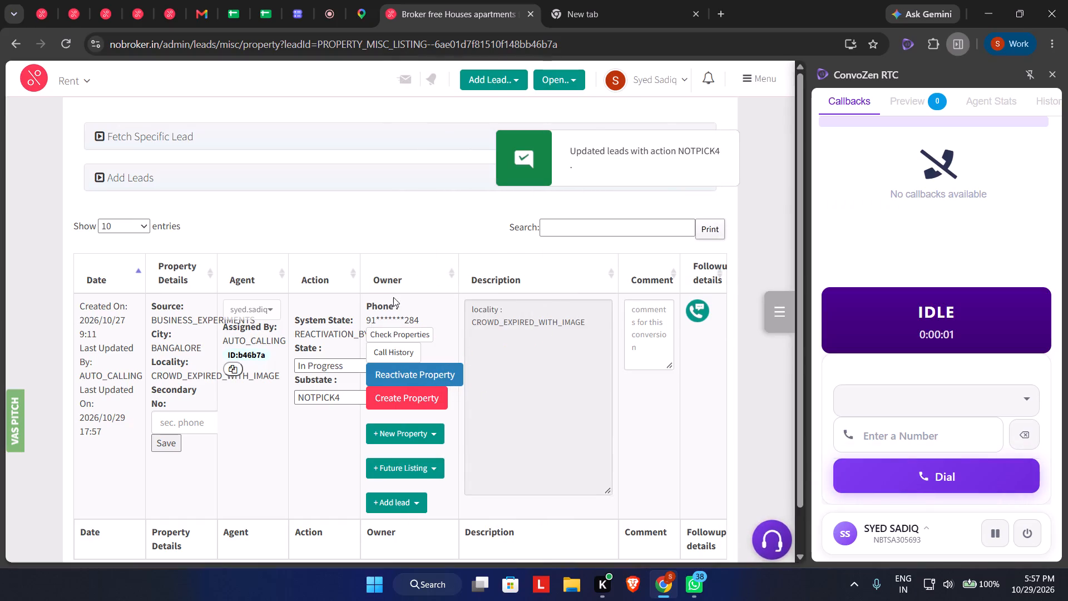
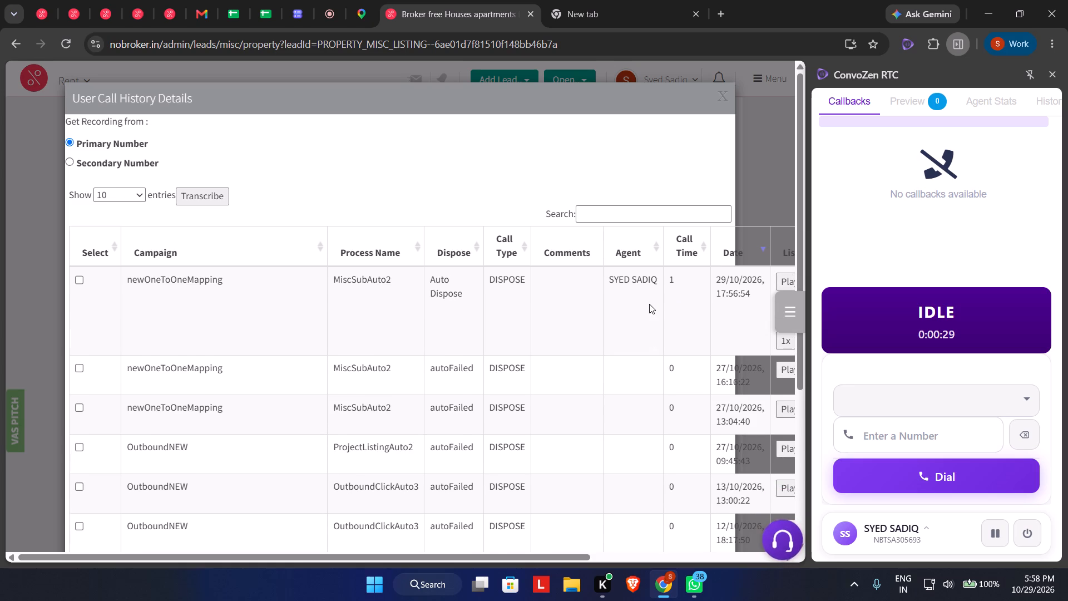
Play the recording of the 29/10/2026, 17:56:54 call in the lead's call history, then close the history.
{"action": "left_click_drag", "start_coordinate": [543, 555], "coordinate": [546, 555]}
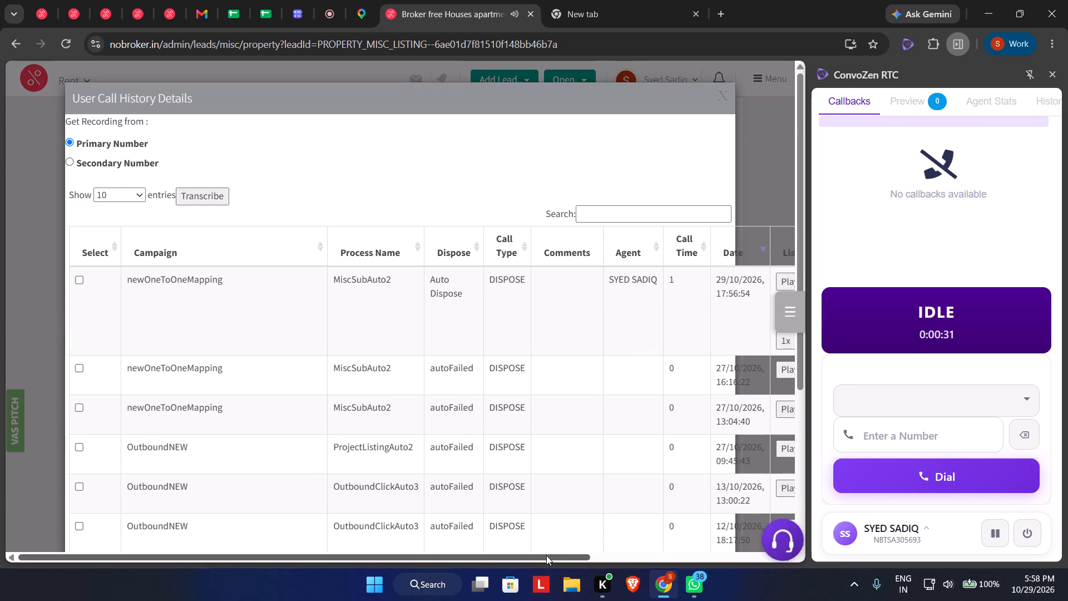
{"action": "left_click_drag", "start_coordinate": [546, 555], "coordinate": [677, 549]}
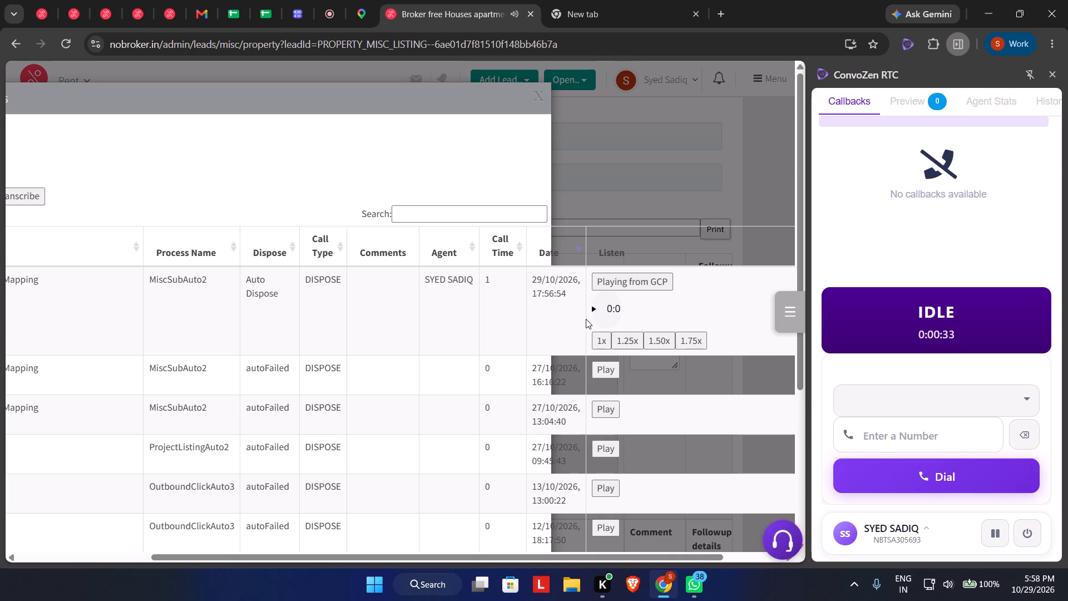
{"action": "left_click", "coordinate": [594, 311]}
{"action": "left_click", "coordinate": [598, 309]}
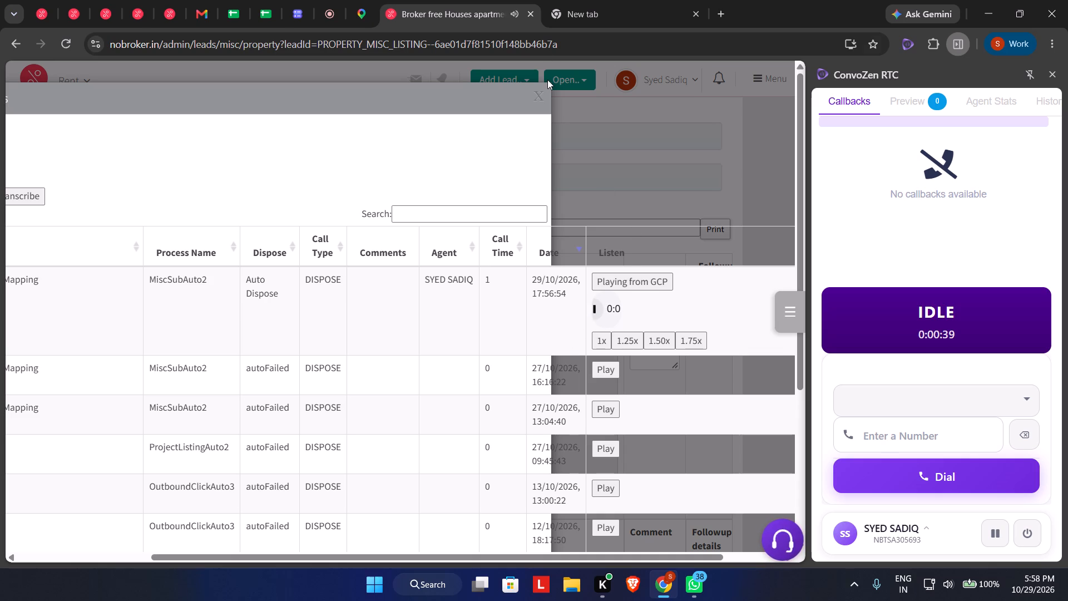
{"action": "left_click", "coordinate": [536, 95]}
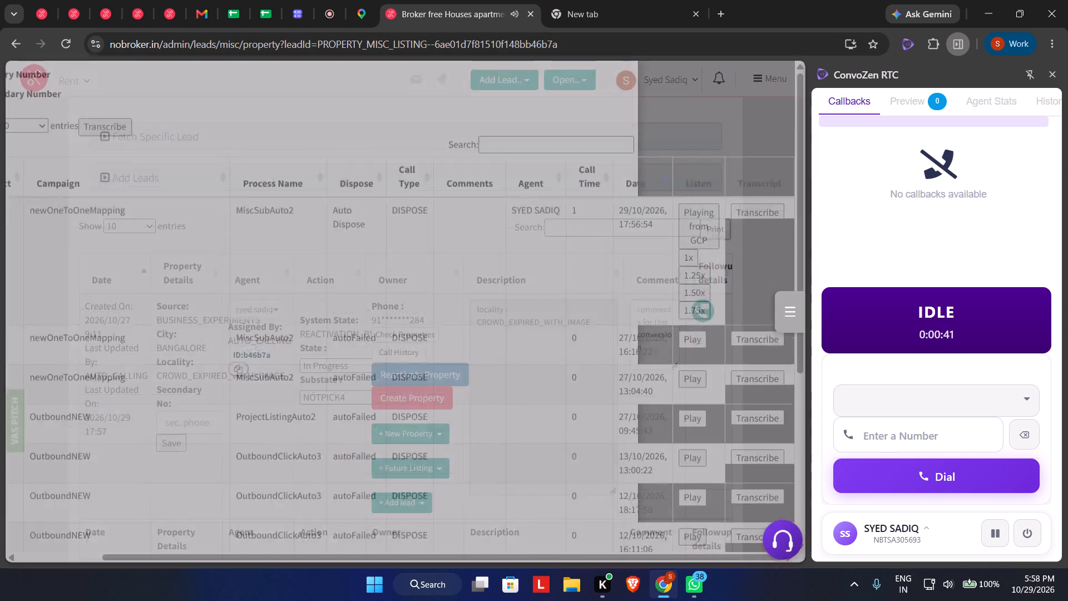
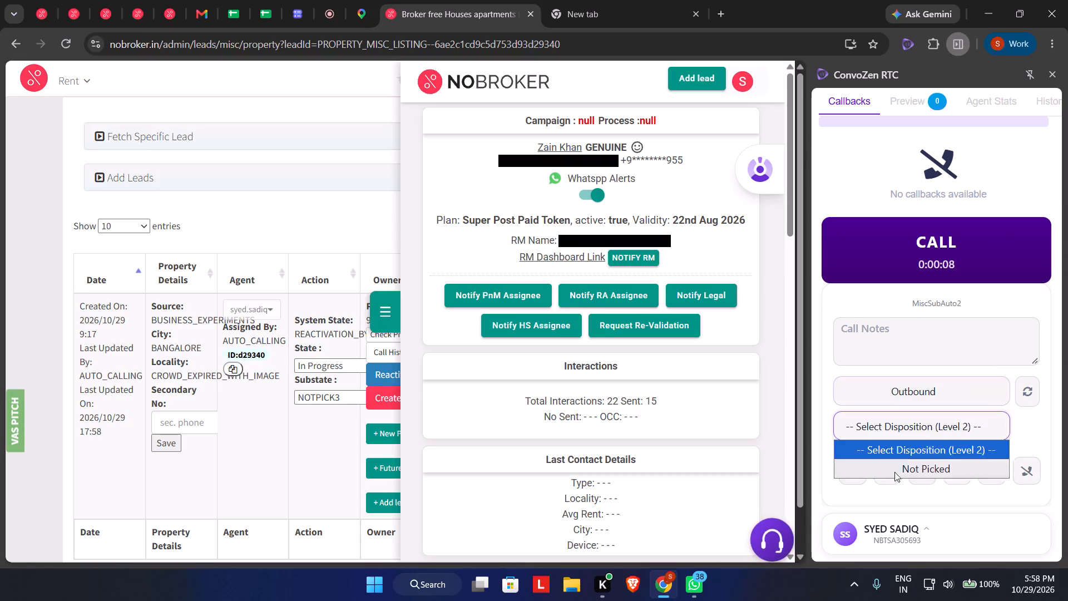
Set the outbound call's disposition to Not Picked with Voice Mail as the sub-disposition, and end the call.
{"action": "left_click", "coordinate": [897, 473]}
{"action": "left_click", "coordinate": [921, 413]}
{"action": "left_click", "coordinate": [923, 519]}
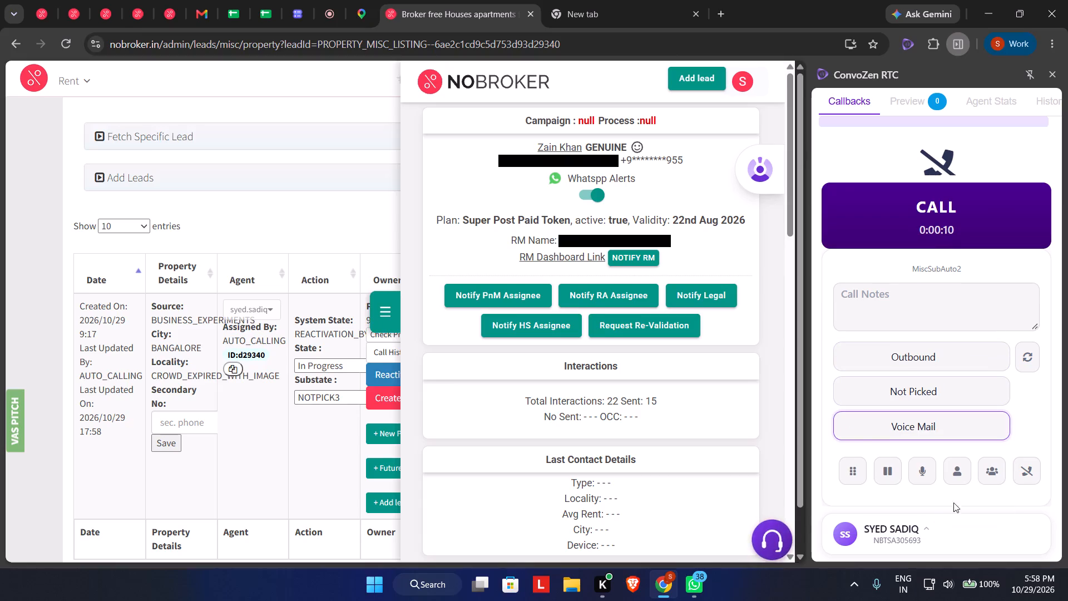
{"action": "left_click", "coordinate": [1019, 478]}
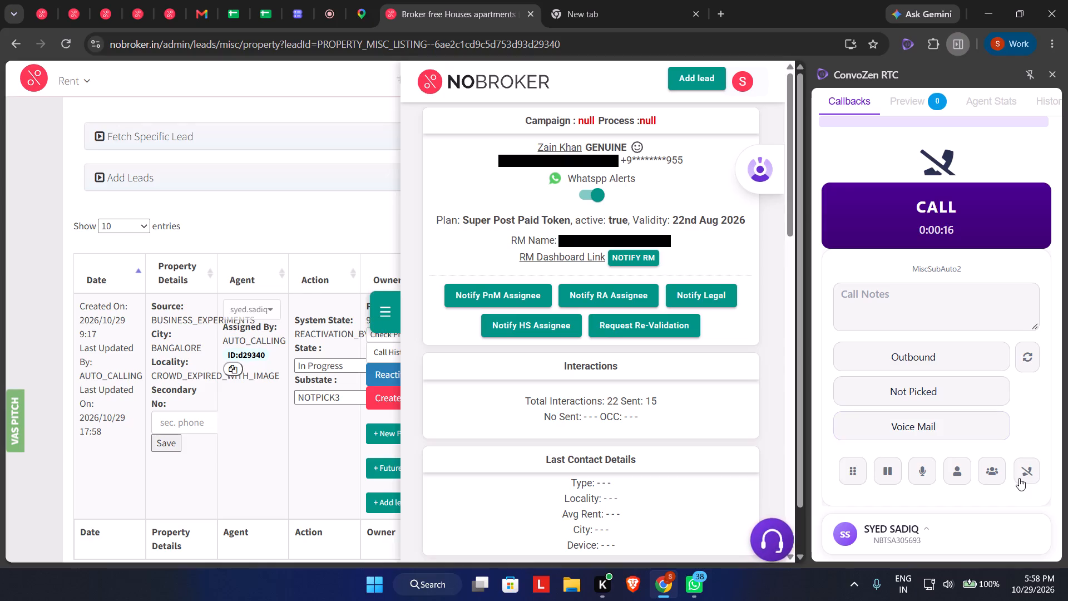
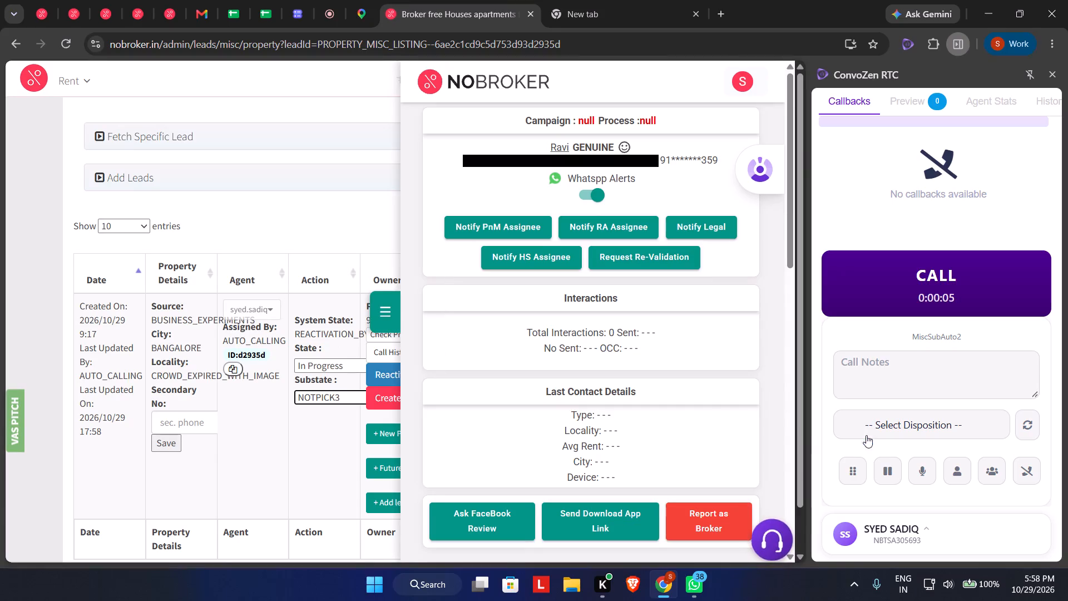
Set the active call's disposition to Outbound, Not Picked, Voice Mail, end the call and submit the disposition.
{"action": "left_click", "coordinate": [866, 435]}
{"action": "left_click", "coordinate": [894, 486]}
{"action": "left_click", "coordinate": [900, 416]}
{"action": "left_click", "coordinate": [926, 469]}
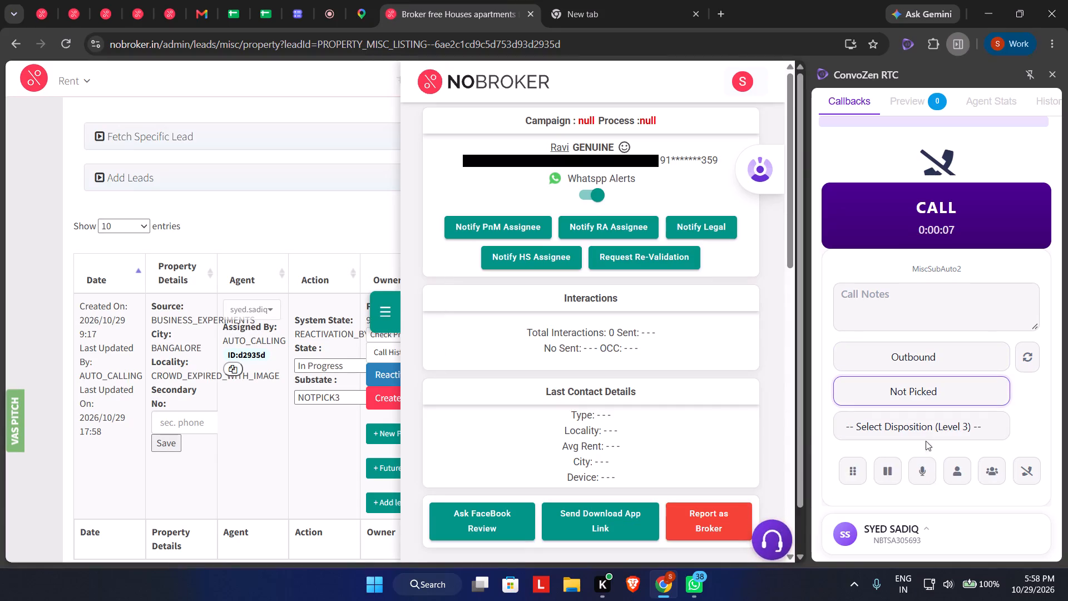
{"action": "left_click", "coordinate": [926, 422]}
{"action": "left_click", "coordinate": [965, 520]}
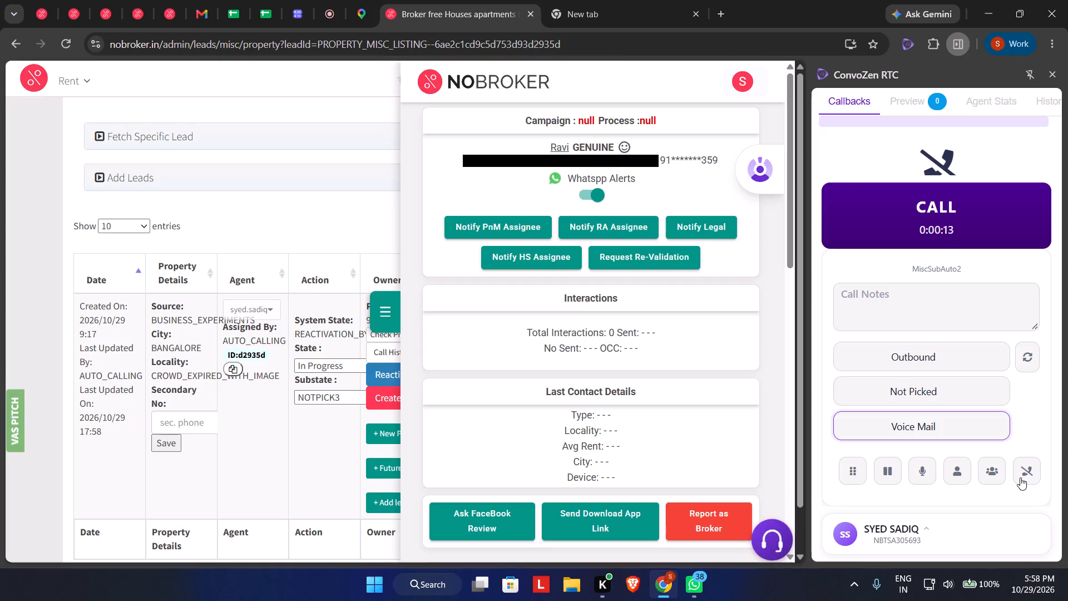
{"action": "left_click", "coordinate": [1020, 477]}
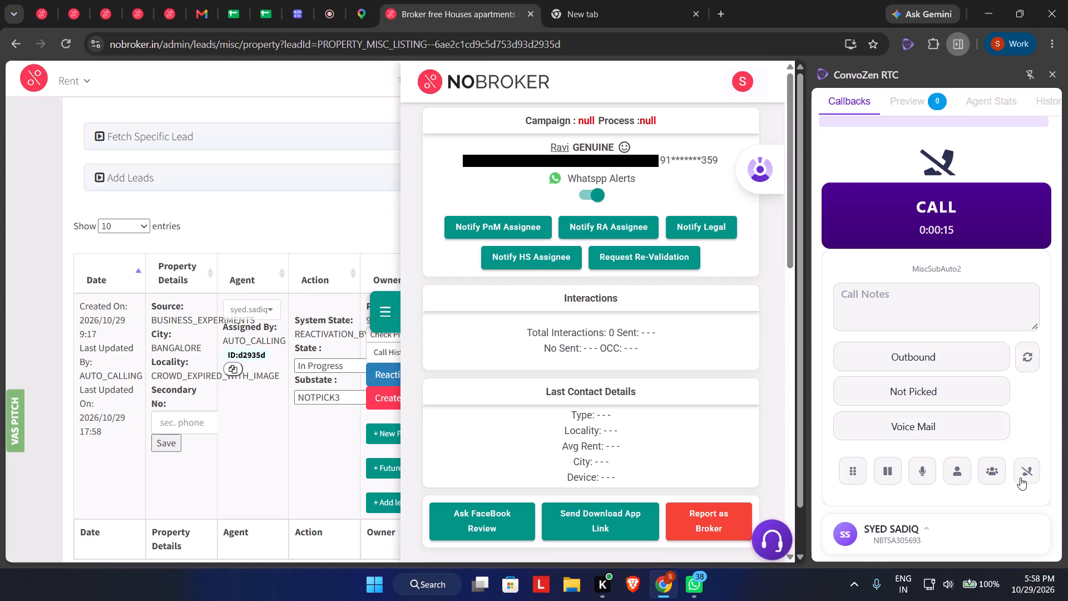
{"action": "left_click", "coordinate": [968, 481]}
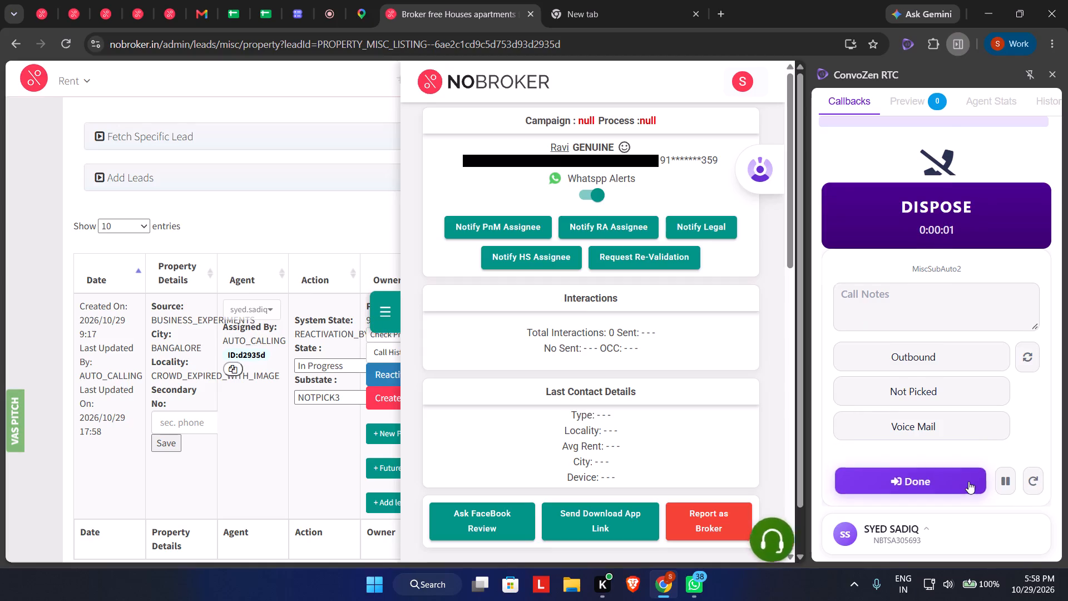
Review the day's agent statistics in ConvoZen, including call counts, talktime, login hours and the state summary.
{"action": "left_click", "coordinate": [1007, 107]}
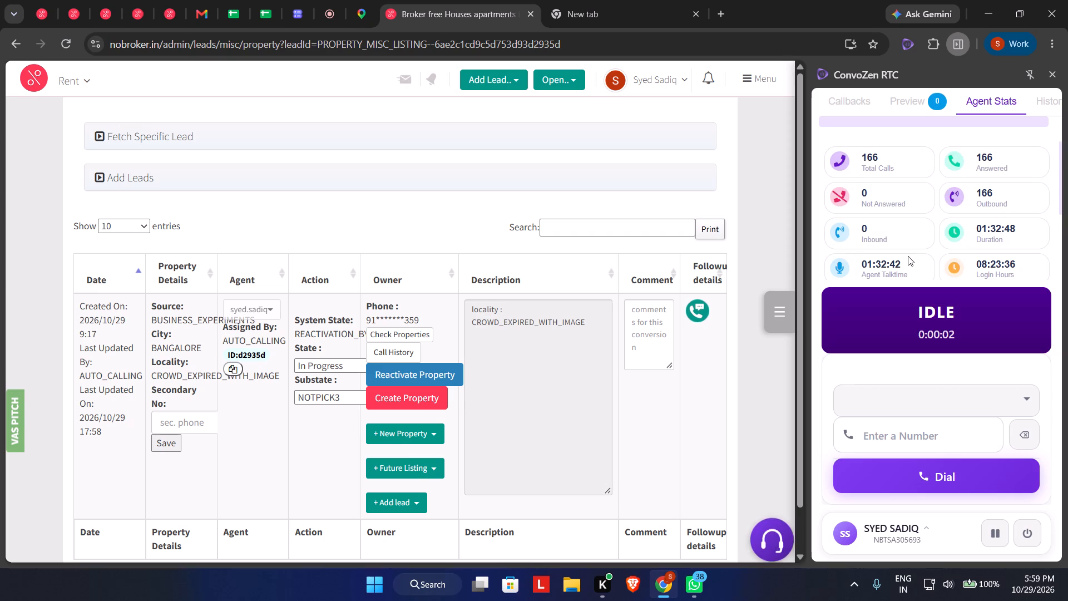
{"action": "scroll", "coordinate": [908, 256], "scroll_direction": "down", "scroll_amount": 1}
{"action": "scroll", "coordinate": [908, 255], "scroll_direction": "up", "scroll_amount": 1}
{"action": "scroll", "coordinate": [909, 255], "scroll_direction": "down", "scroll_amount": 4}
{"action": "scroll", "coordinate": [919, 258], "scroll_direction": "up", "scroll_amount": 1}
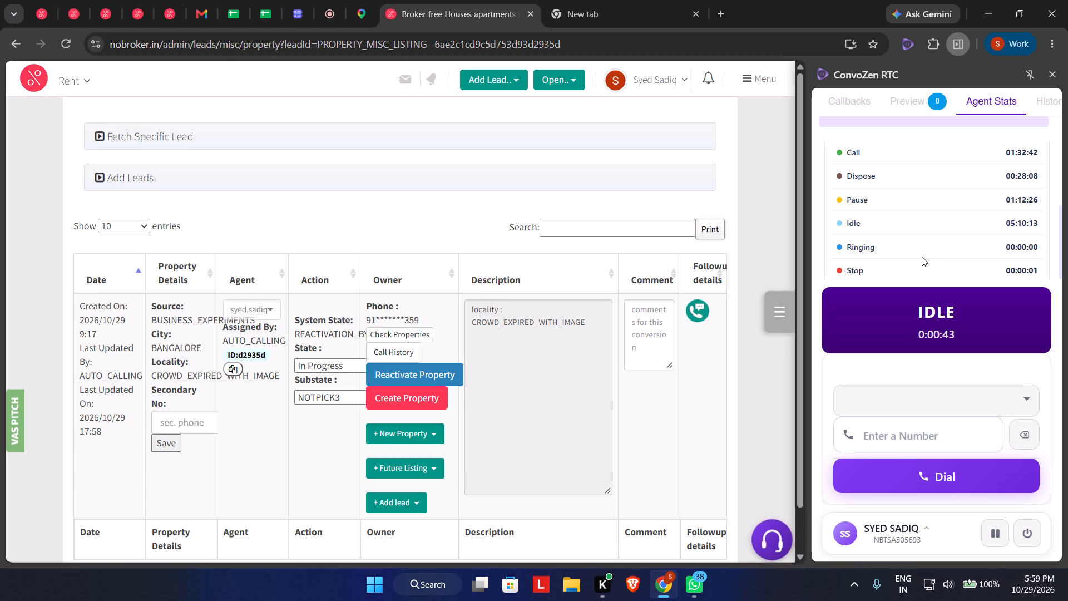
{"action": "scroll", "coordinate": [950, 223], "scroll_direction": "up", "scroll_amount": 4}
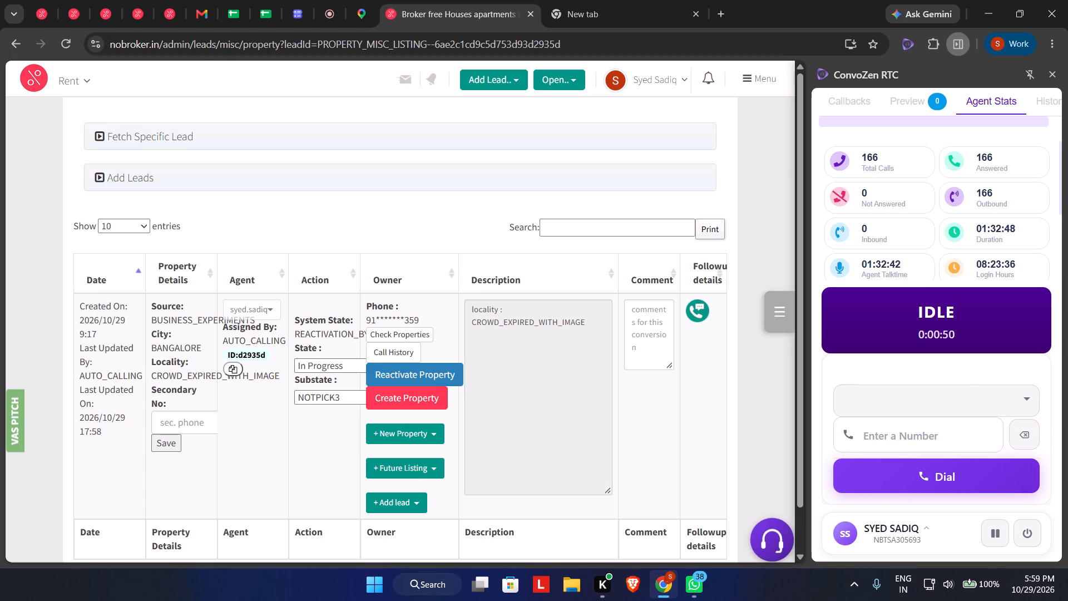
{"action": "scroll", "coordinate": [918, 280], "scroll_direction": "down", "scroll_amount": 2}
{"action": "scroll", "coordinate": [917, 223], "scroll_direction": "down", "scroll_amount": 2}
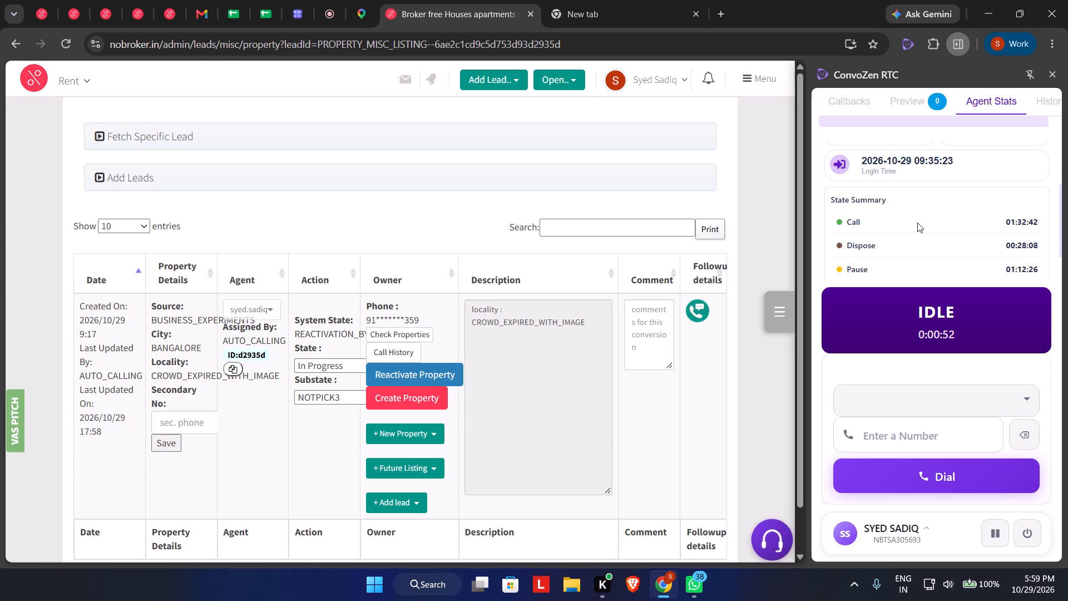
{"action": "scroll", "coordinate": [917, 223], "scroll_direction": "up", "scroll_amount": 4}
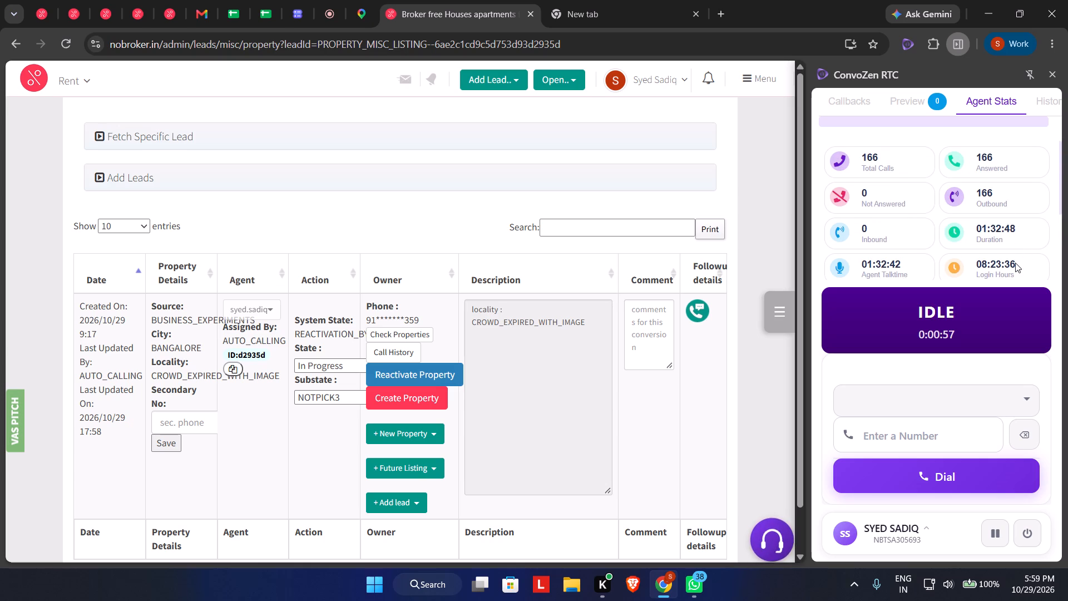
{"action": "left_click_drag", "start_coordinate": [1014, 263], "coordinate": [970, 262]}
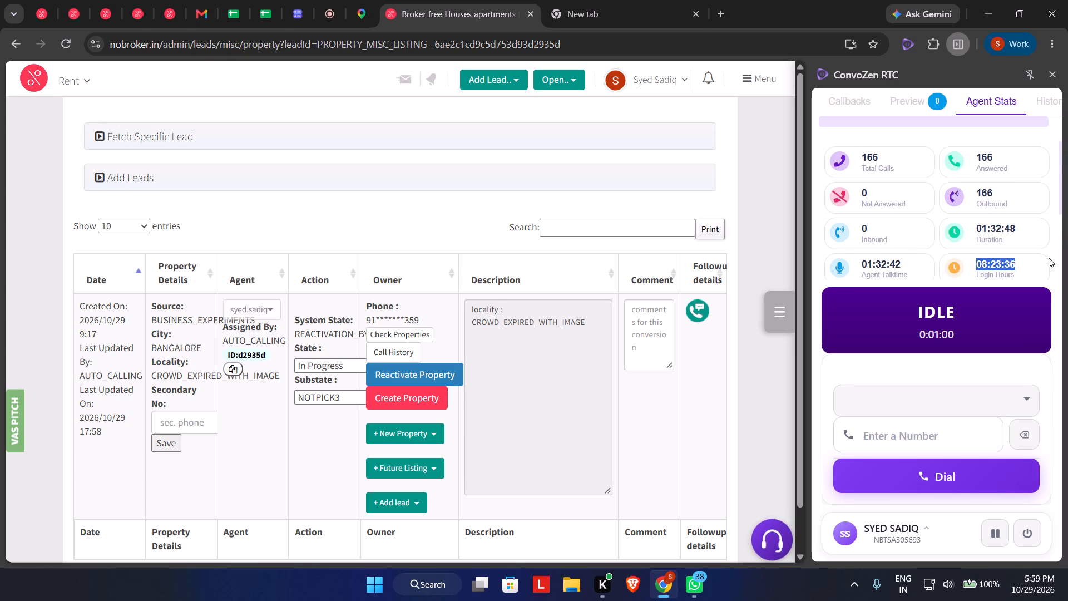
{"action": "left_click", "coordinate": [1050, 255]}
{"action": "scroll", "coordinate": [1036, 247], "scroll_direction": "down", "scroll_amount": 1}
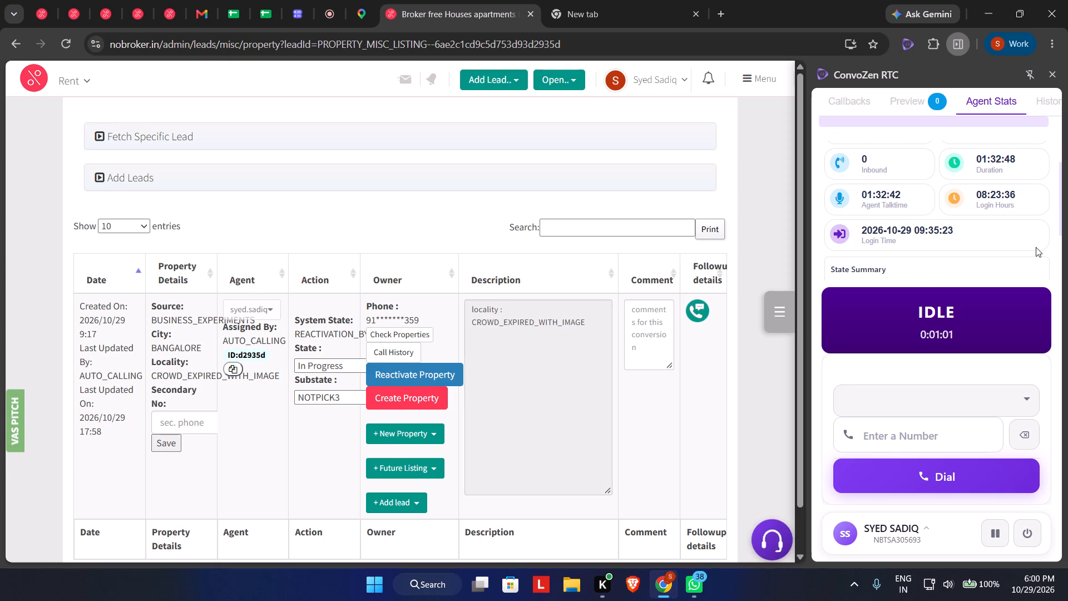
{"action": "scroll", "coordinate": [1036, 247], "scroll_direction": "up", "scroll_amount": 2}
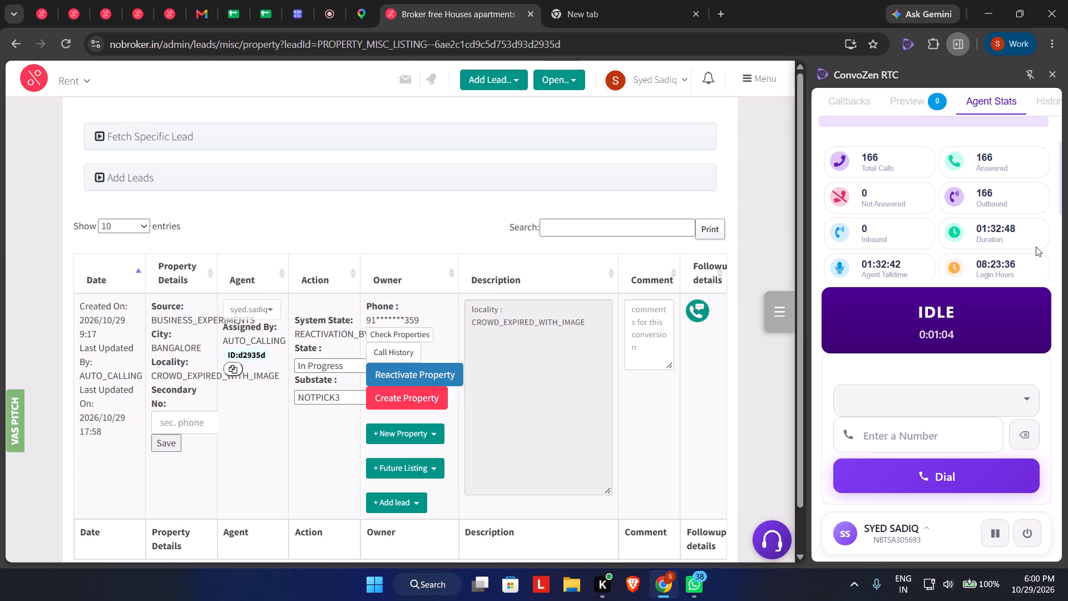
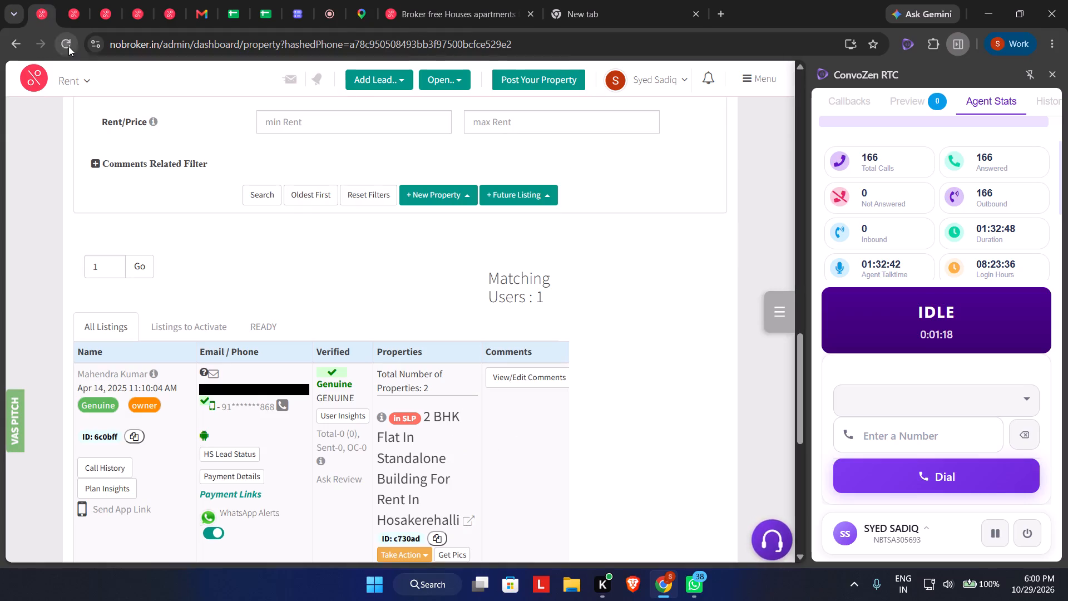
Reload the owner's property dashboard and check the 2 BHK Hosakerehalli rental and 3 BHK Azad Nagar resale listings.
{"action": "scroll", "coordinate": [201, 204], "scroll_direction": "down", "scroll_amount": 7}
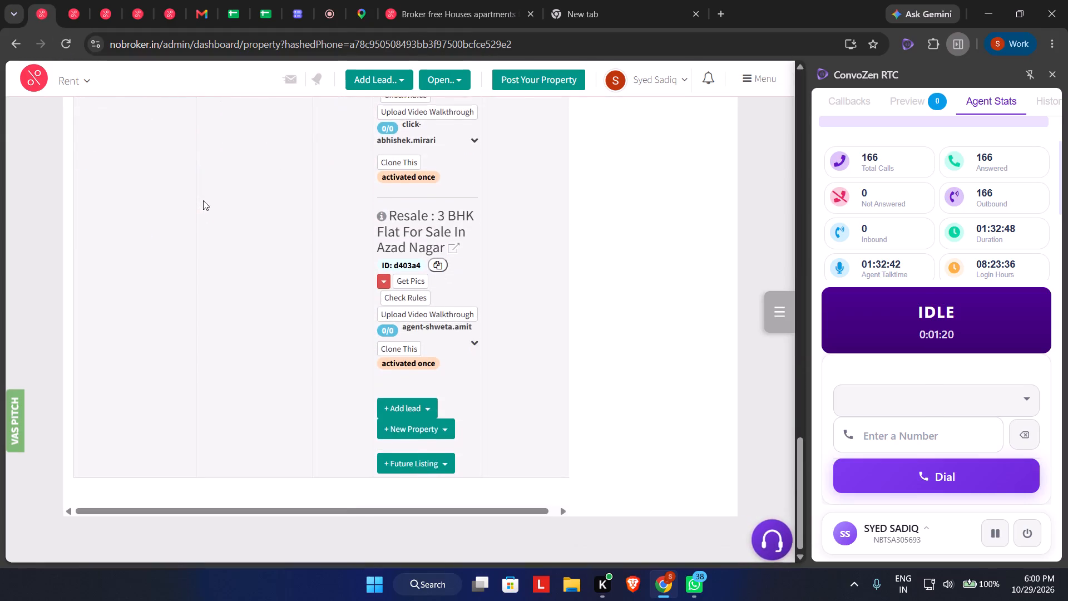
{"action": "scroll", "coordinate": [204, 195], "scroll_direction": "up", "scroll_amount": 7}
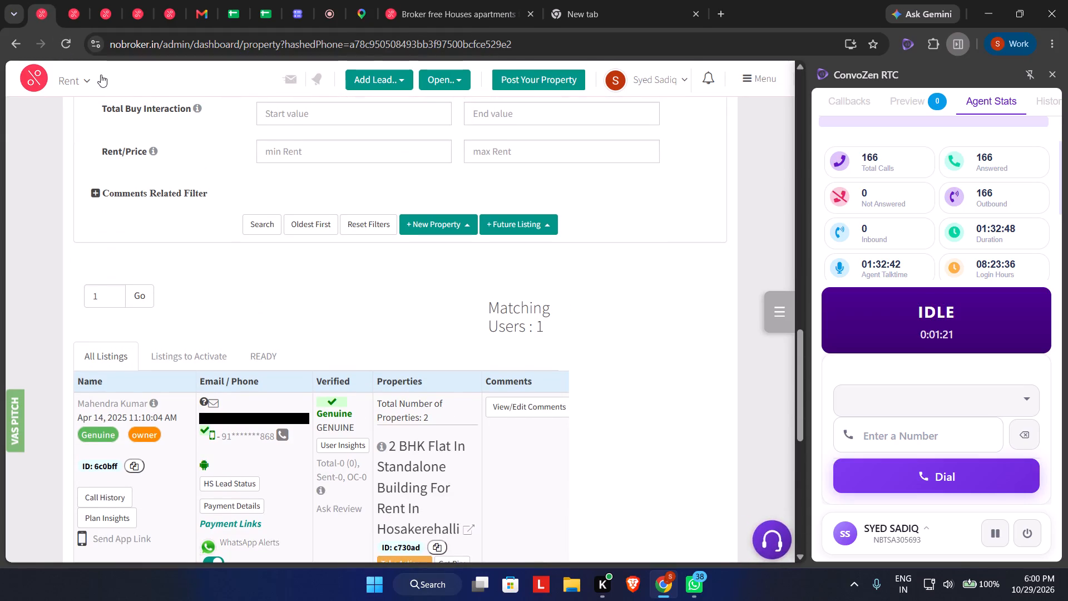
{"action": "left_click", "coordinate": [61, 42]}
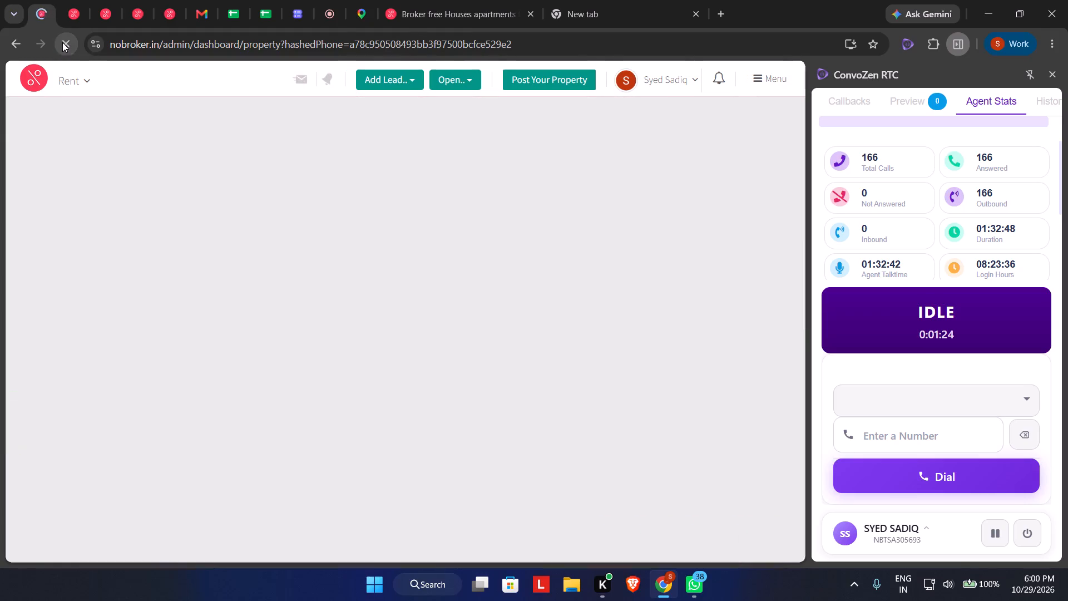
{"action": "scroll", "coordinate": [127, 96], "scroll_direction": "down", "scroll_amount": 4}
{"action": "scroll", "coordinate": [127, 98], "scroll_direction": "up", "scroll_amount": 4}
{"action": "scroll", "coordinate": [128, 98], "scroll_direction": "down", "scroll_amount": 5}
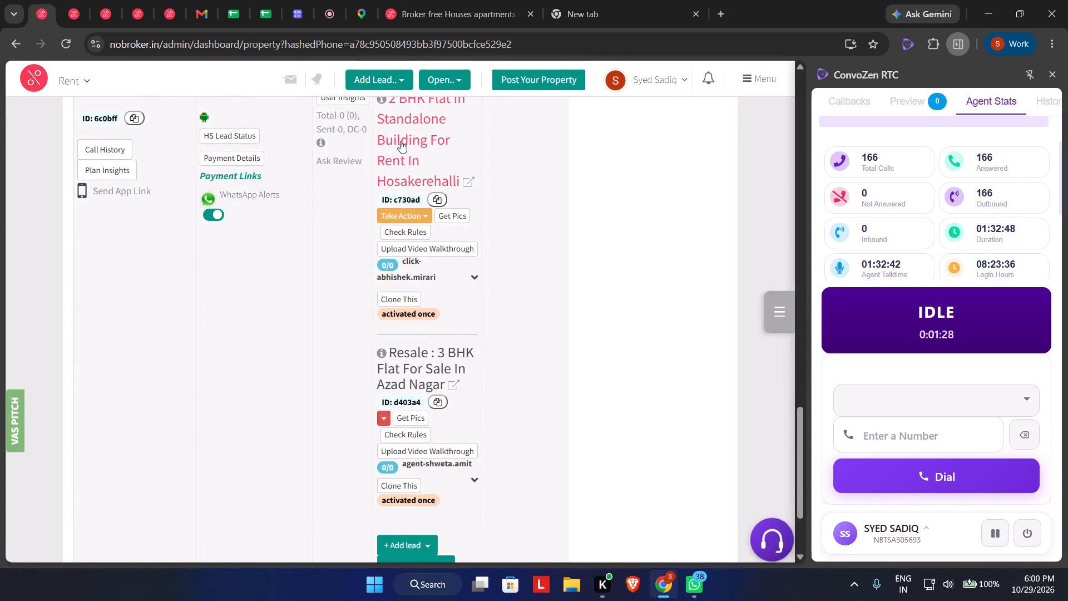
Return to the crowd-expired Bangalore property lead in the other browser tab.
{"action": "left_click", "coordinate": [458, 0]}
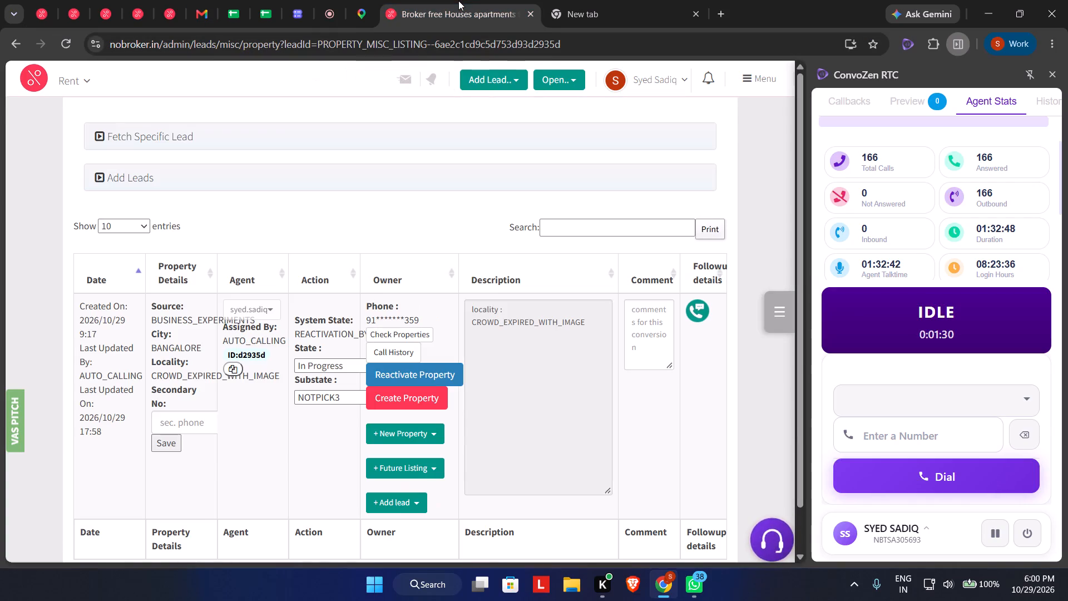
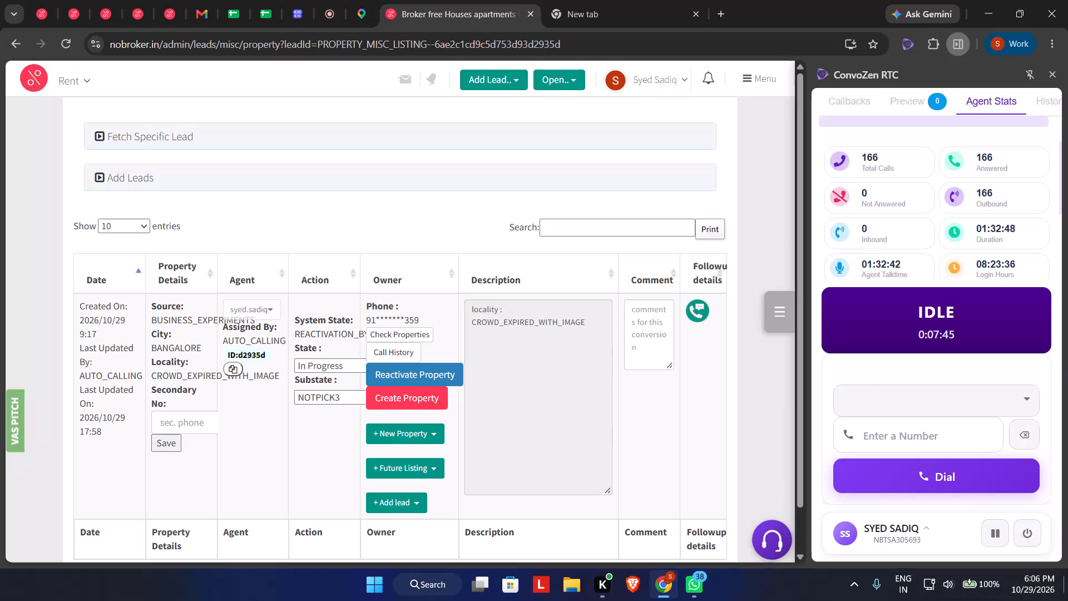
Pause the agent's calling status in ConvoZen with Tea Break as the pause reason.
{"action": "left_click", "coordinate": [996, 523]}
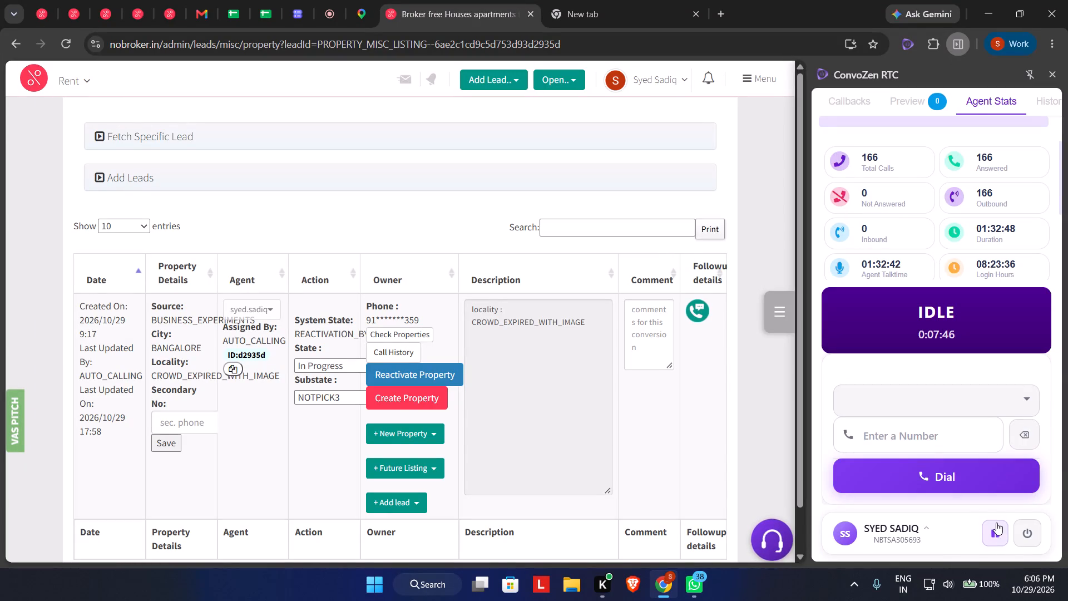
{"action": "left_click", "coordinate": [864, 348]}
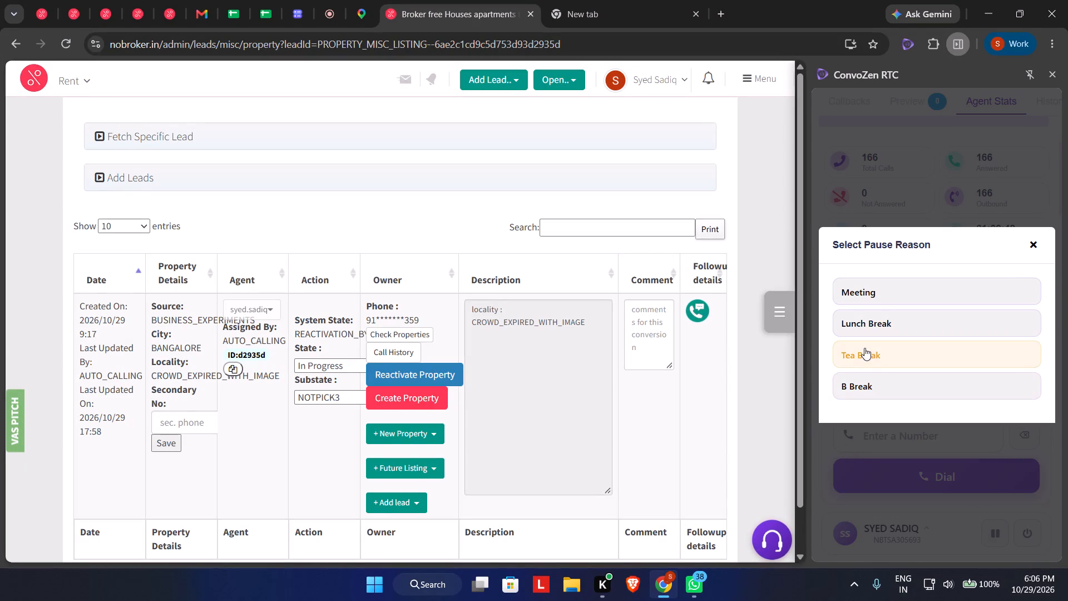
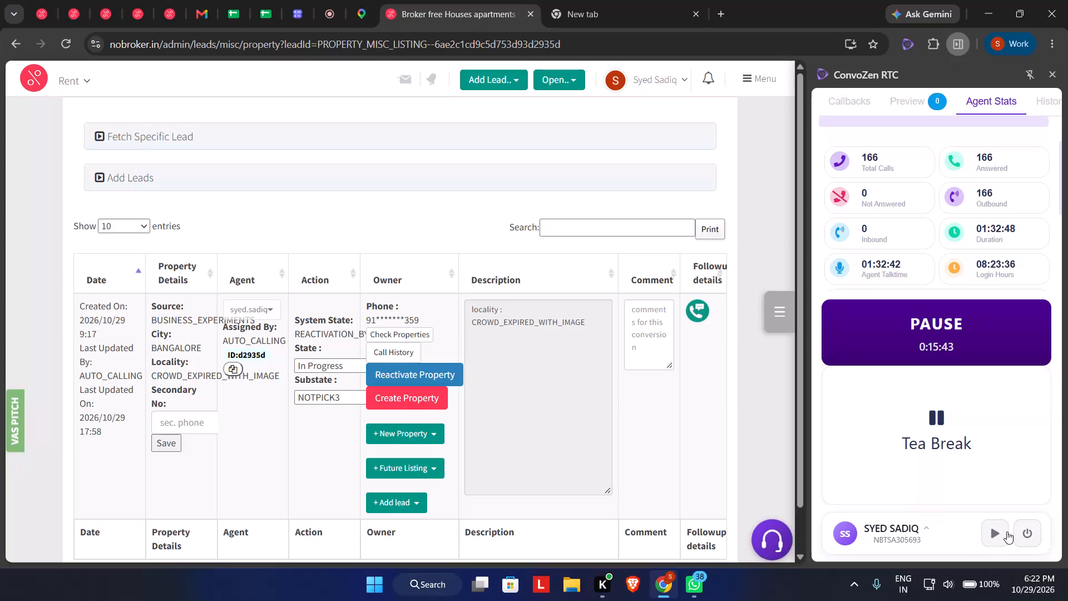
Review the agent statistics in ConvoZen, examining the call totals, login hours and the time breakdown in the State Summary.
{"action": "left_click", "coordinate": [1007, 102]}
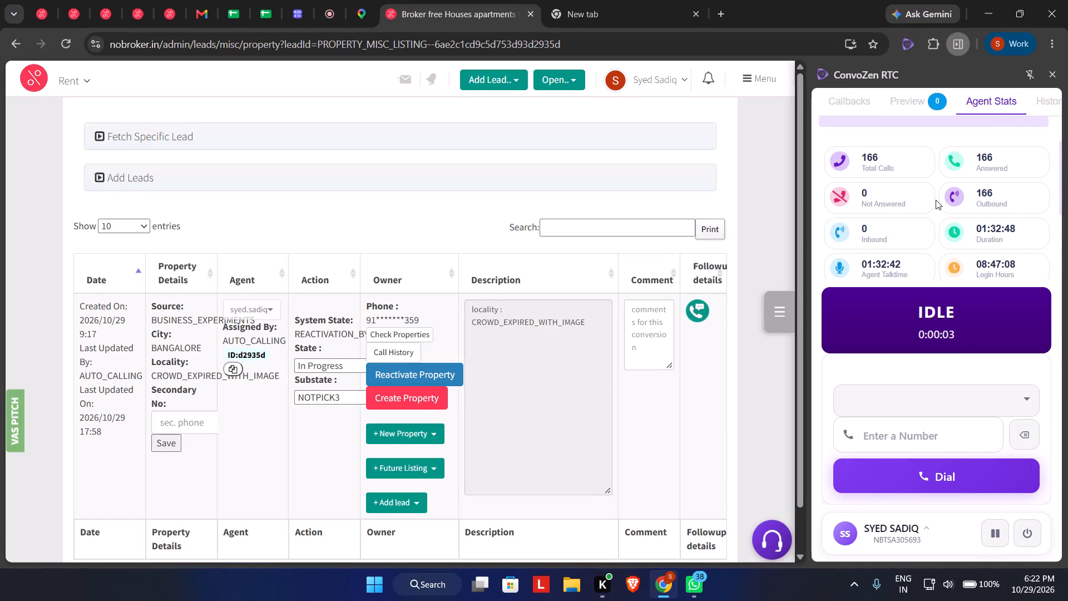
{"action": "scroll", "coordinate": [936, 200], "scroll_direction": "down", "scroll_amount": 1}
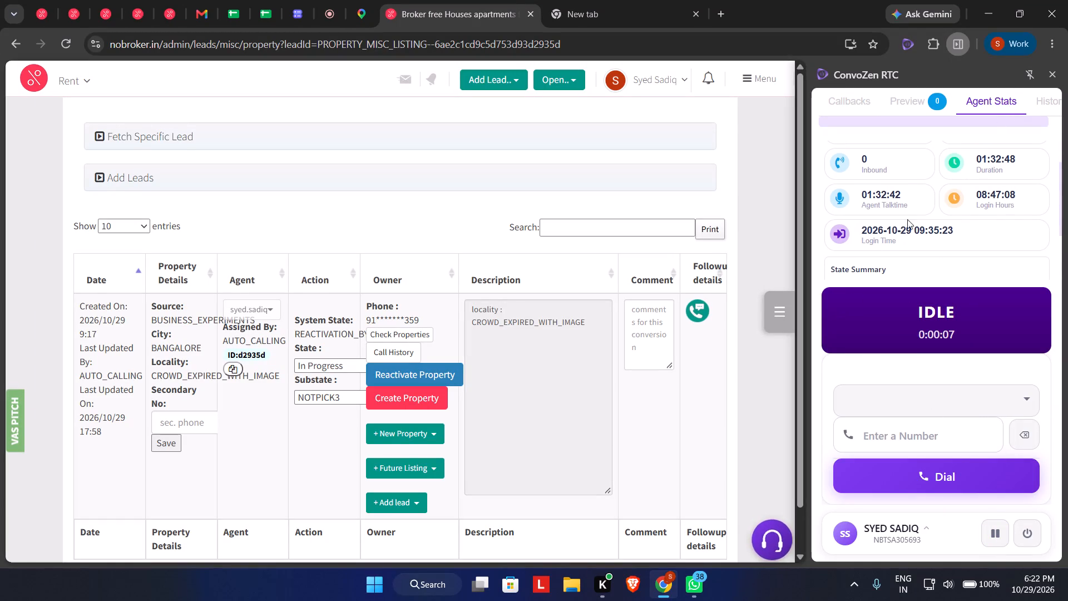
{"action": "scroll", "coordinate": [887, 232], "scroll_direction": "down", "scroll_amount": 1}
{"action": "scroll", "coordinate": [887, 232], "scroll_direction": "up", "scroll_amount": 1}
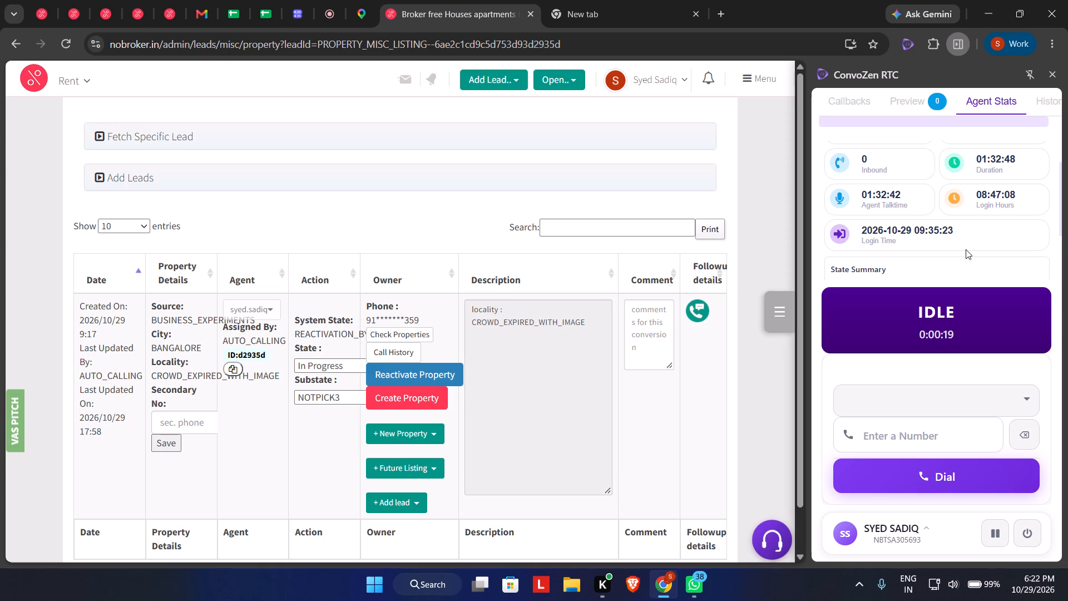
{"action": "scroll", "coordinate": [907, 165], "scroll_direction": "down", "scroll_amount": 4}
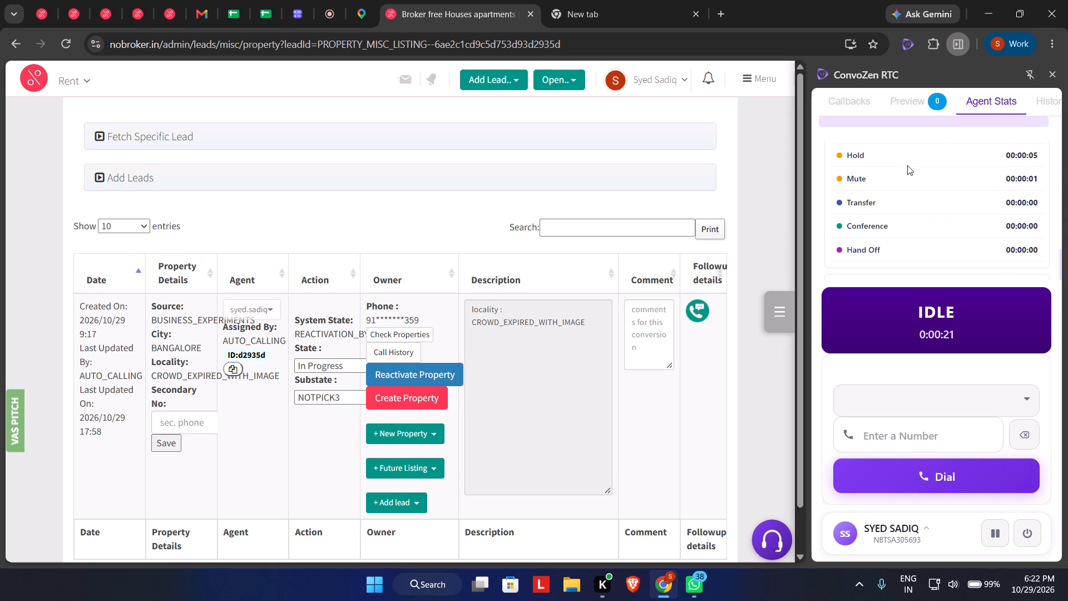
{"action": "scroll", "coordinate": [907, 165], "scroll_direction": "up", "scroll_amount": 2}
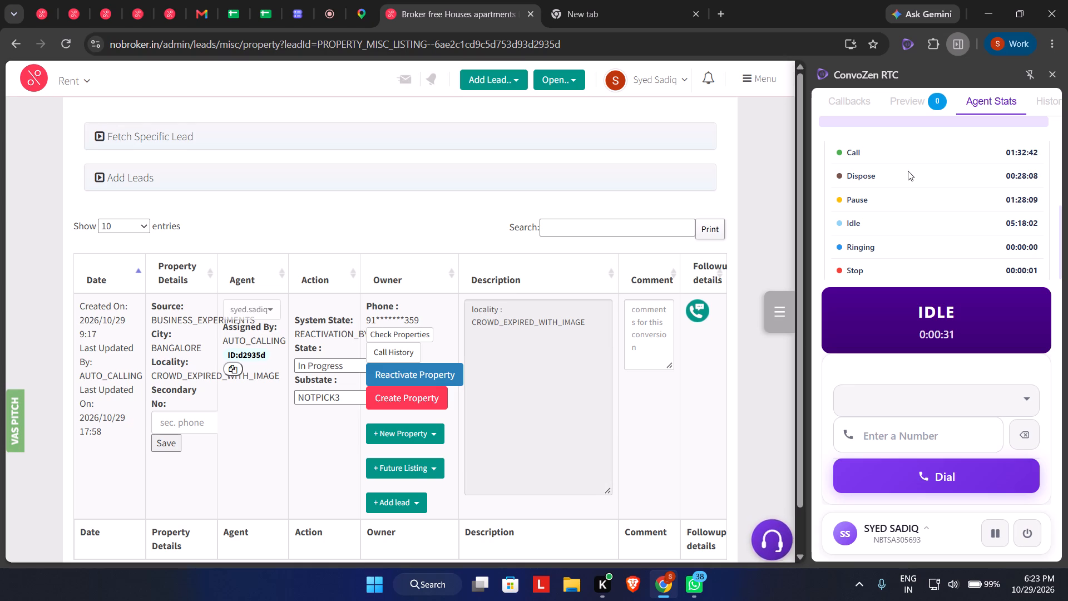
{"action": "scroll", "coordinate": [908, 171], "scroll_direction": "up", "scroll_amount": 4}
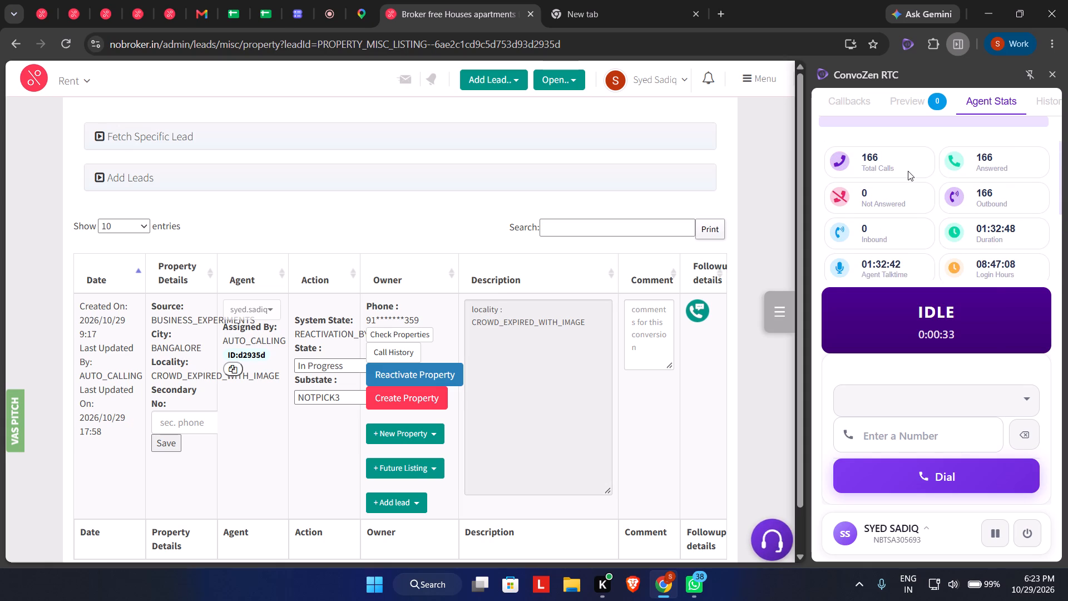
{"action": "scroll", "coordinate": [908, 171], "scroll_direction": "up", "scroll_amount": 2}
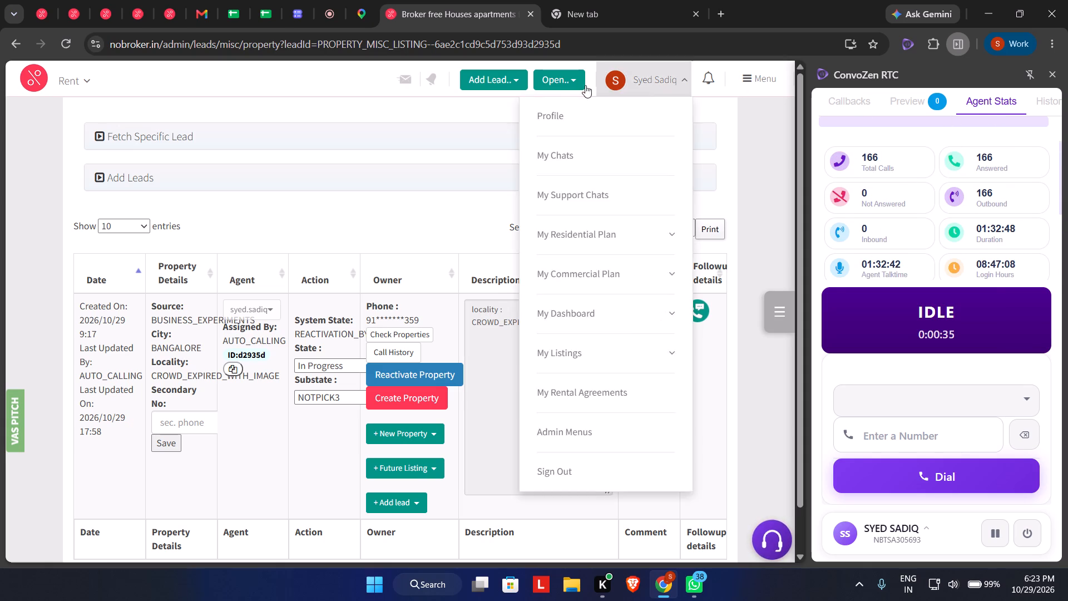
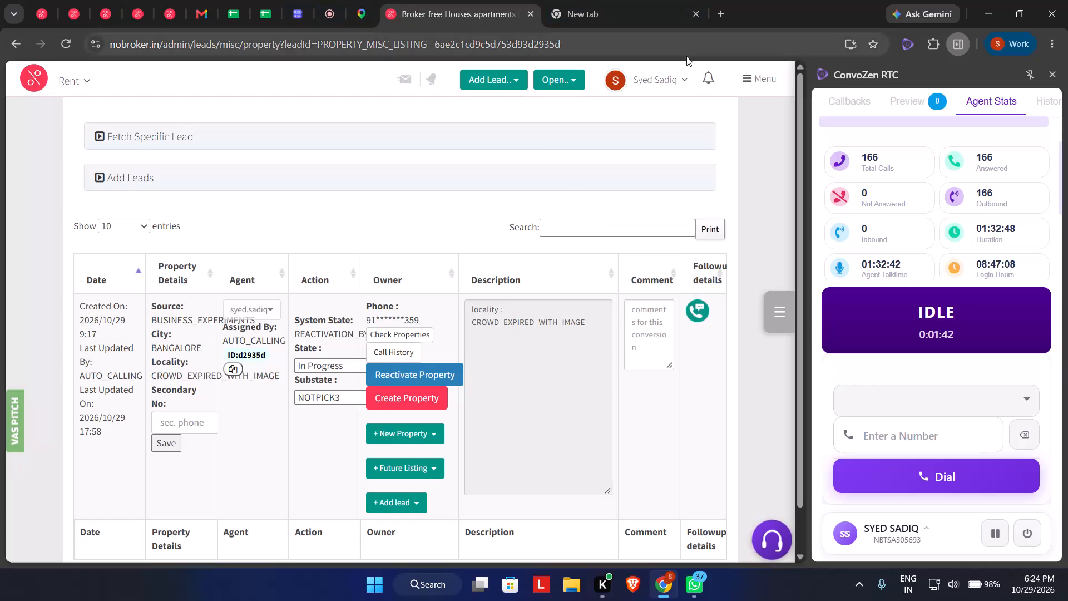
Recheck the agent statistics, comparing the call totals, talk time and login hours with the call, dispose, pause and idle durations in the State Summary.
{"action": "scroll", "coordinate": [963, 228], "scroll_direction": "down", "scroll_amount": 2}
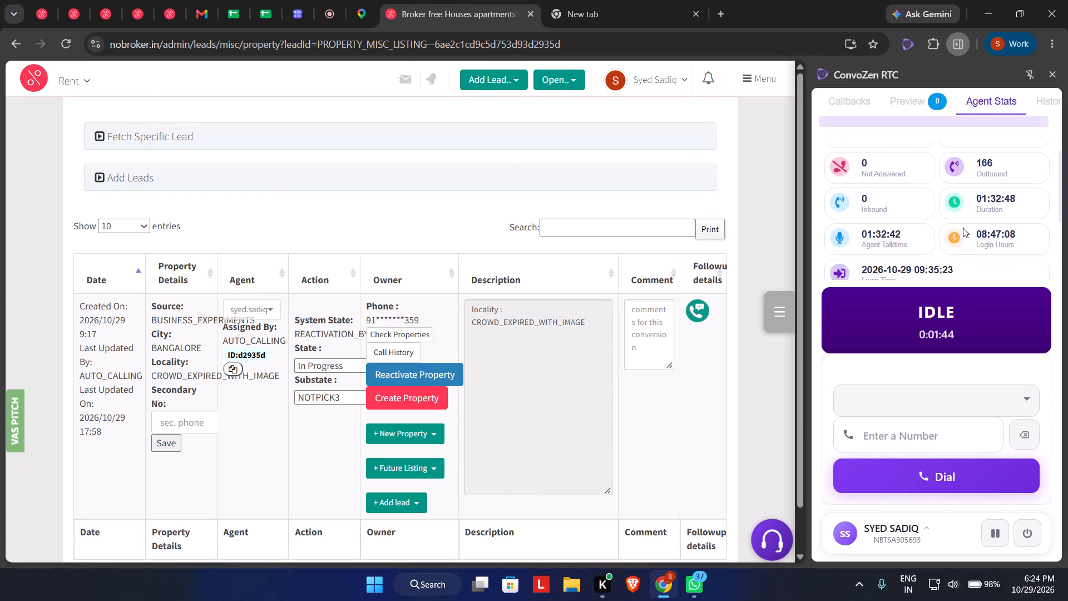
{"action": "scroll", "coordinate": [963, 228], "scroll_direction": "up", "scroll_amount": 1}
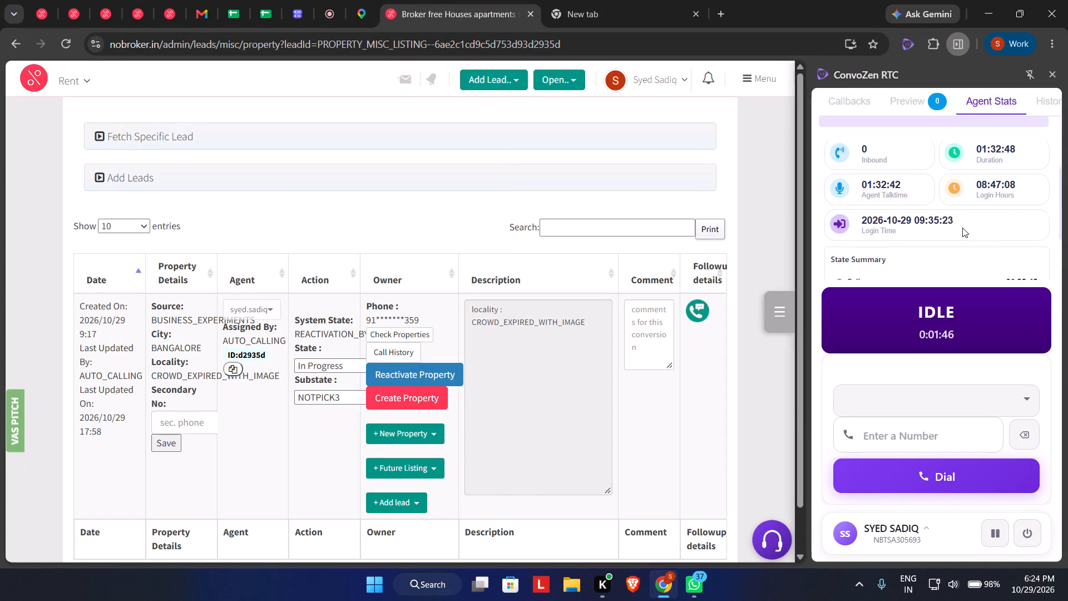
{"action": "scroll", "coordinate": [962, 228], "scroll_direction": "down", "scroll_amount": 3}
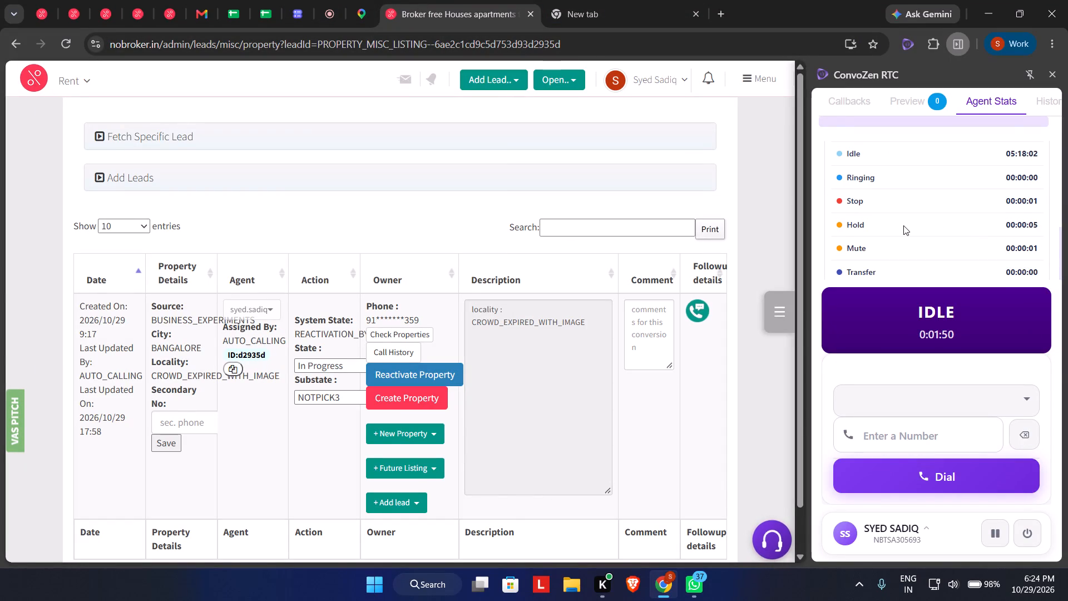
{"action": "scroll", "coordinate": [903, 225], "scroll_direction": "up", "scroll_amount": 1}
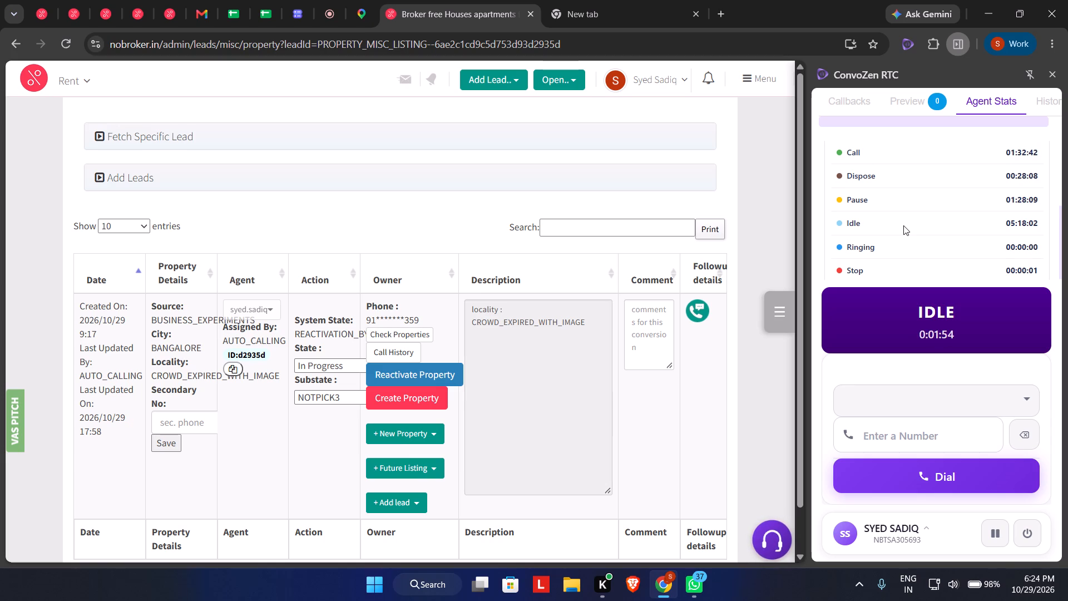
{"action": "scroll", "coordinate": [903, 225], "scroll_direction": "up", "scroll_amount": 6}
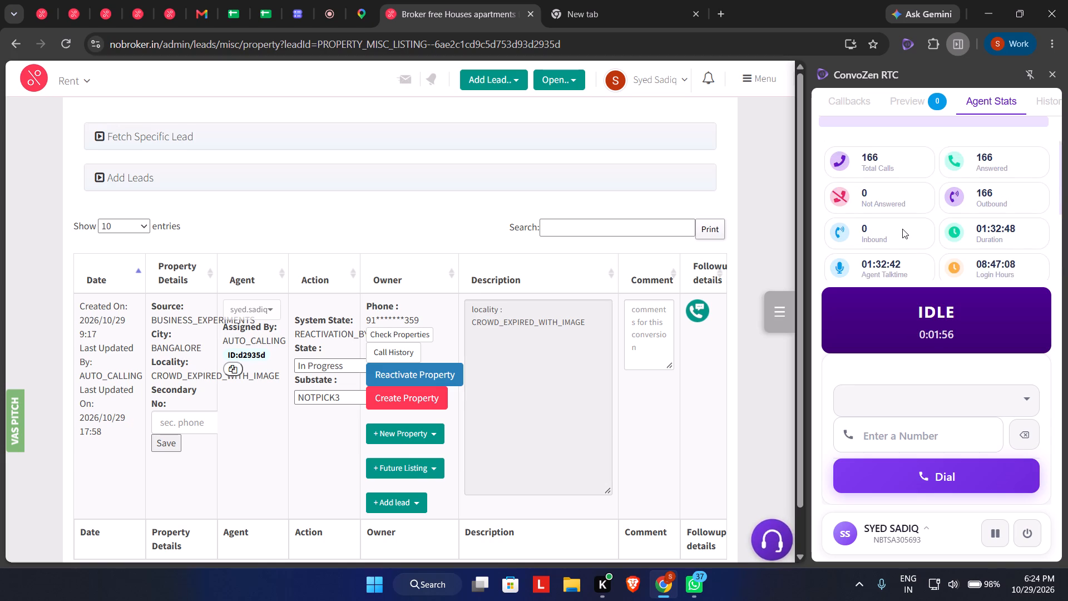
{"action": "scroll", "coordinate": [902, 230], "scroll_direction": "down", "scroll_amount": 5}
{"action": "scroll", "coordinate": [902, 230], "scroll_direction": "up", "scroll_amount": 2}
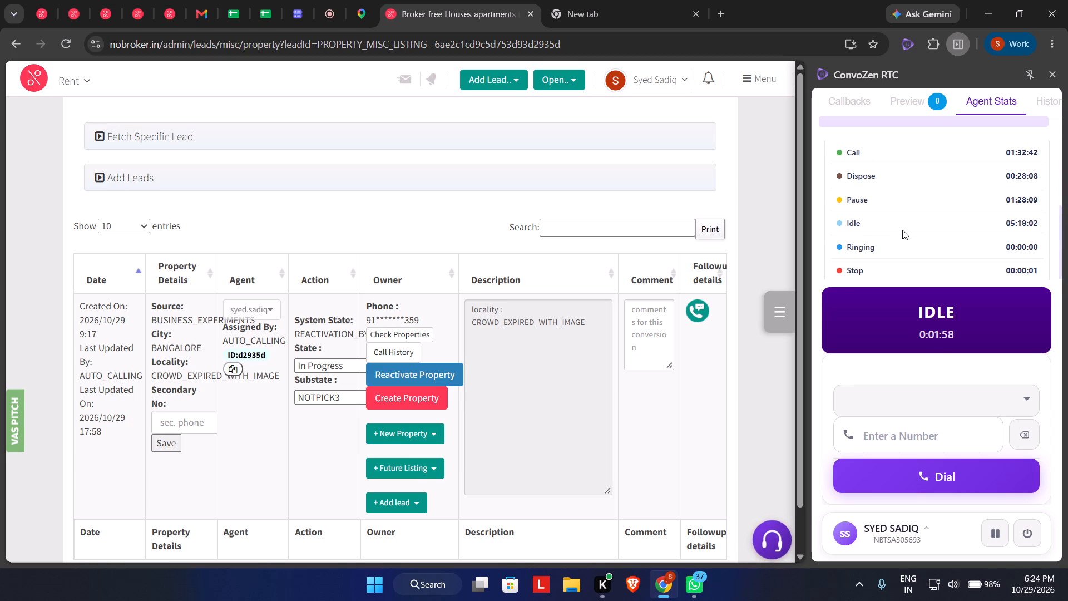
{"action": "scroll", "coordinate": [902, 230], "scroll_direction": "up", "scroll_amount": 9}
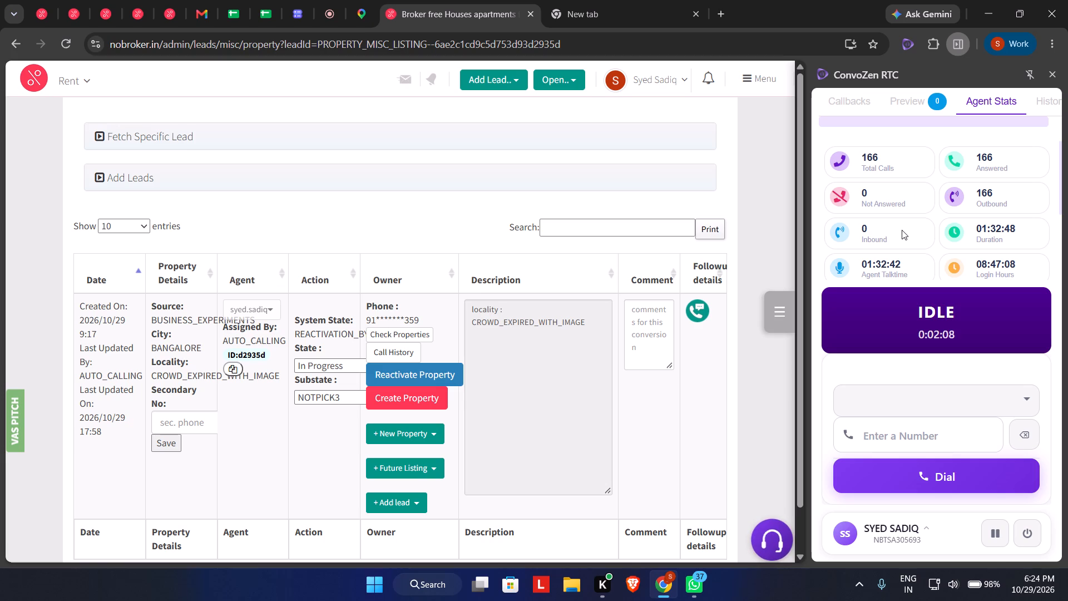
{"action": "scroll", "coordinate": [889, 230], "scroll_direction": "down", "scroll_amount": 3}
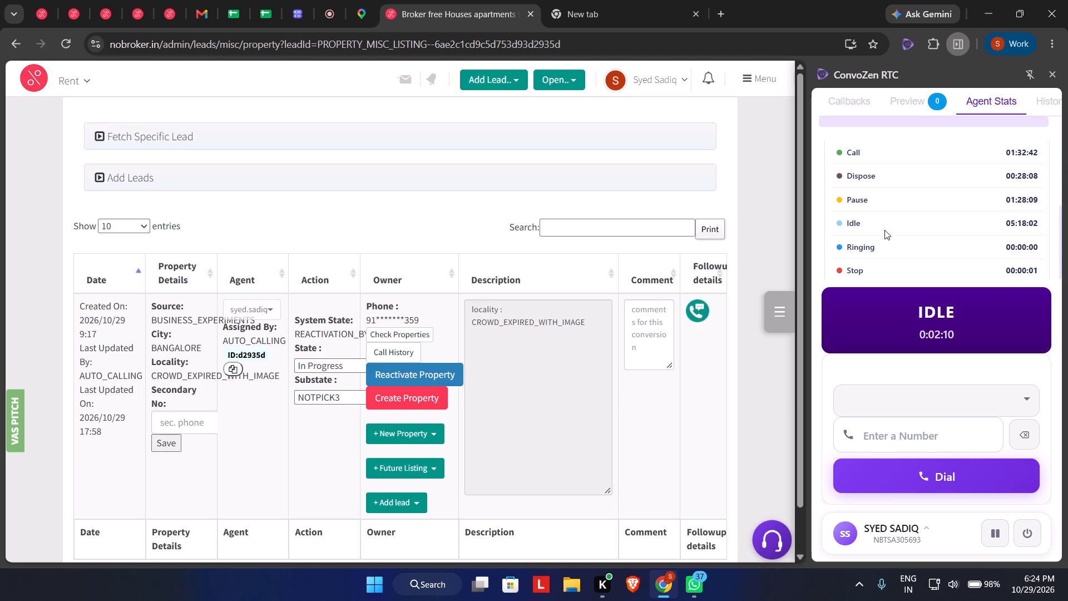
{"action": "scroll", "coordinate": [884, 230], "scroll_direction": "up", "scroll_amount": 4}
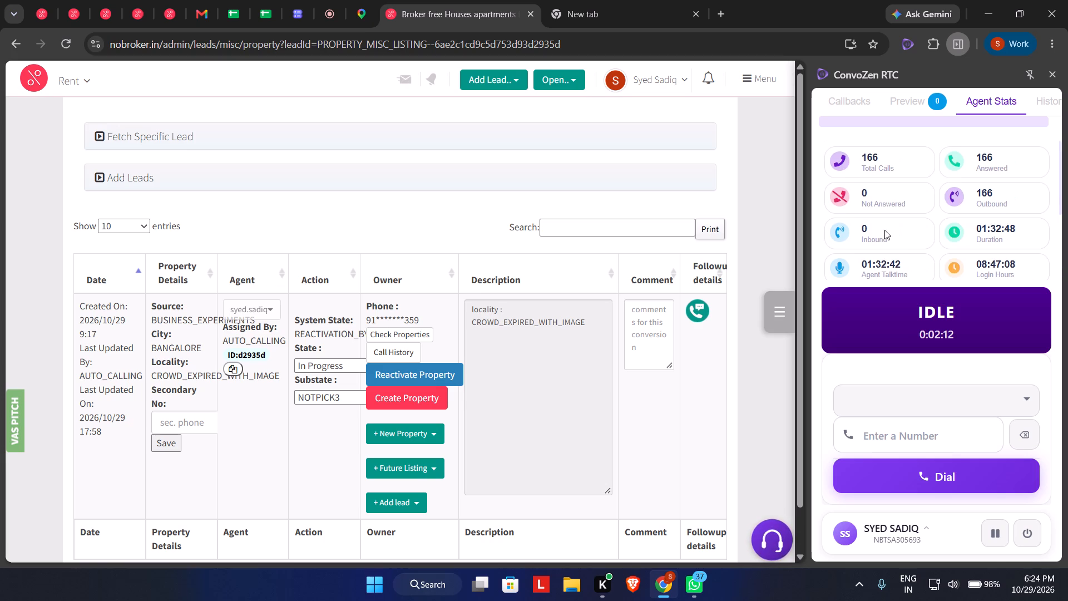
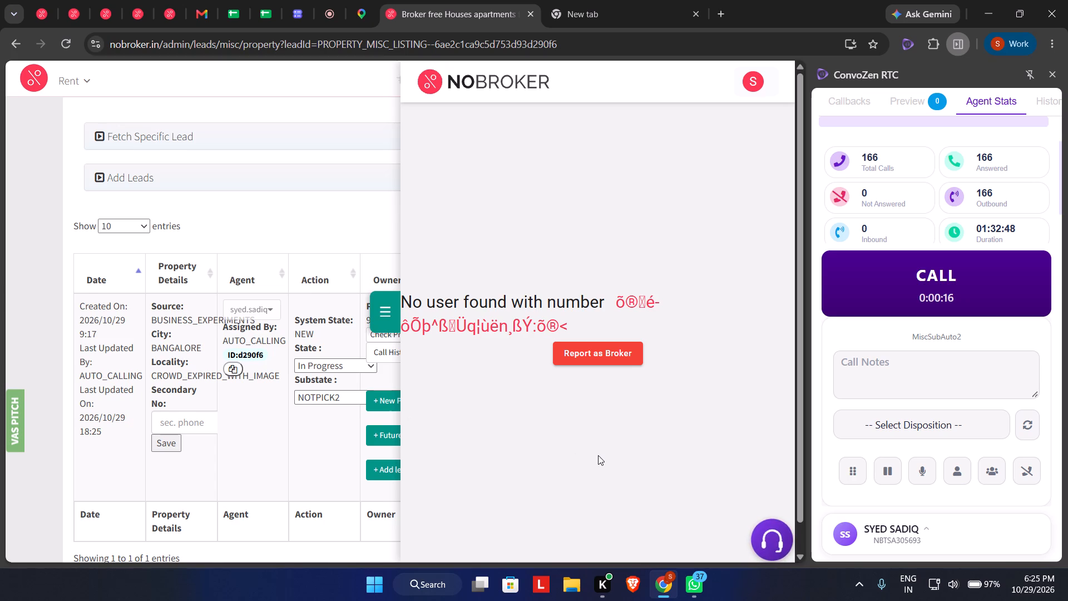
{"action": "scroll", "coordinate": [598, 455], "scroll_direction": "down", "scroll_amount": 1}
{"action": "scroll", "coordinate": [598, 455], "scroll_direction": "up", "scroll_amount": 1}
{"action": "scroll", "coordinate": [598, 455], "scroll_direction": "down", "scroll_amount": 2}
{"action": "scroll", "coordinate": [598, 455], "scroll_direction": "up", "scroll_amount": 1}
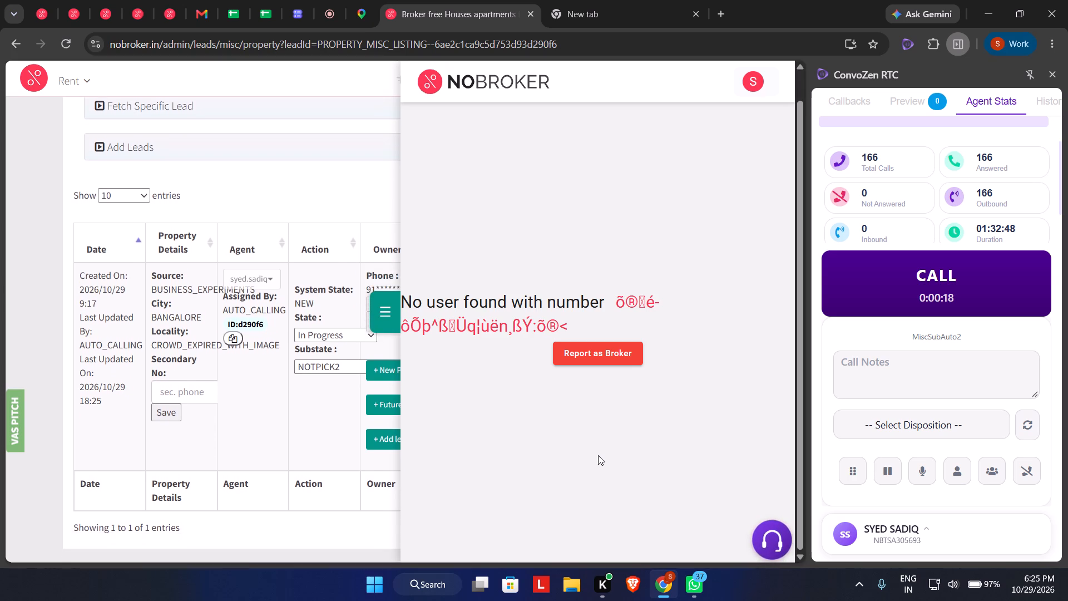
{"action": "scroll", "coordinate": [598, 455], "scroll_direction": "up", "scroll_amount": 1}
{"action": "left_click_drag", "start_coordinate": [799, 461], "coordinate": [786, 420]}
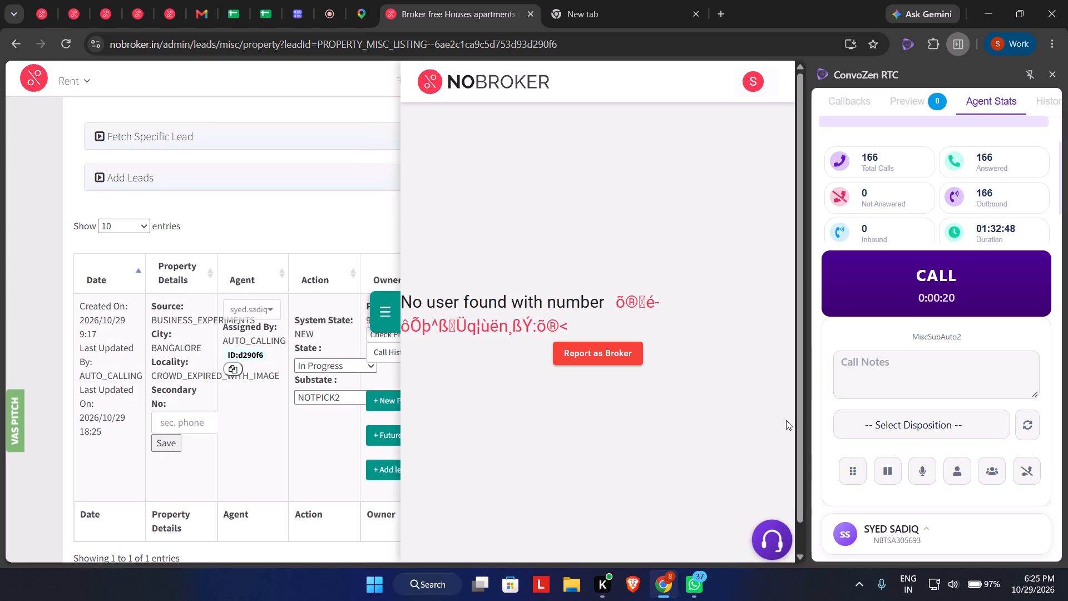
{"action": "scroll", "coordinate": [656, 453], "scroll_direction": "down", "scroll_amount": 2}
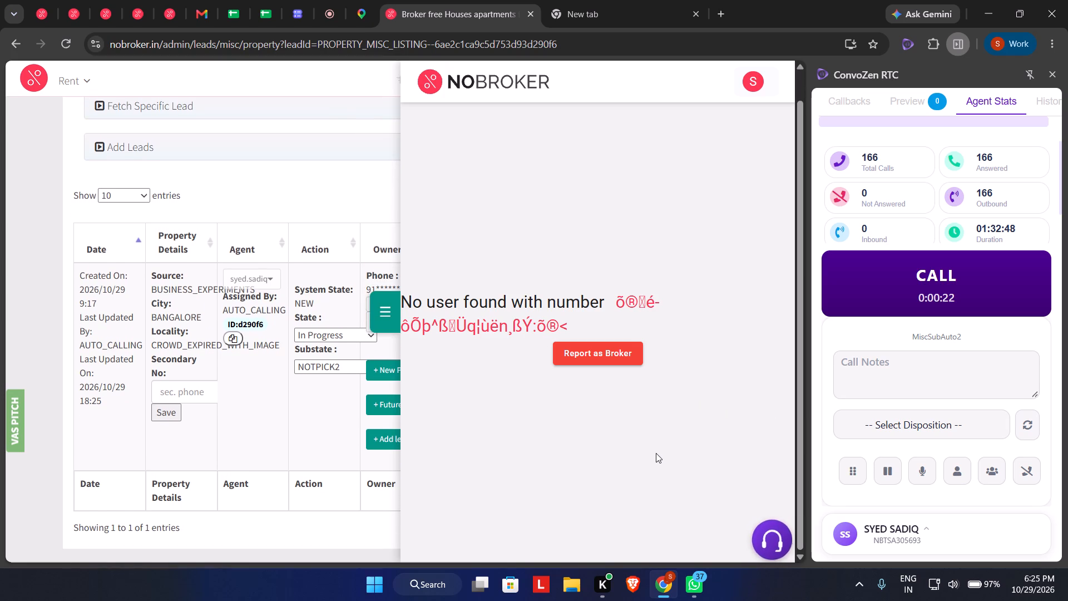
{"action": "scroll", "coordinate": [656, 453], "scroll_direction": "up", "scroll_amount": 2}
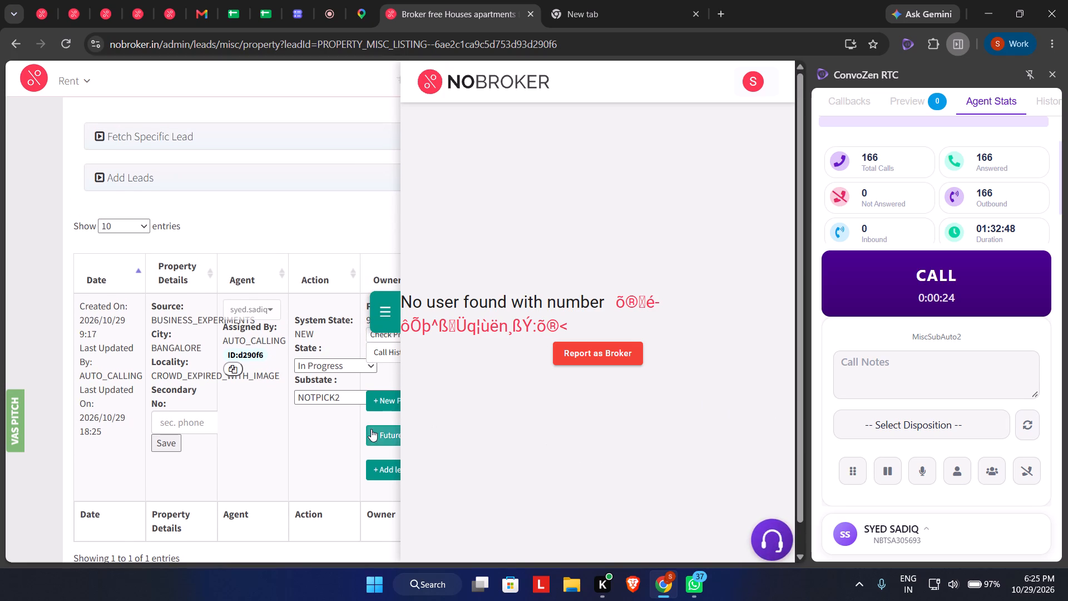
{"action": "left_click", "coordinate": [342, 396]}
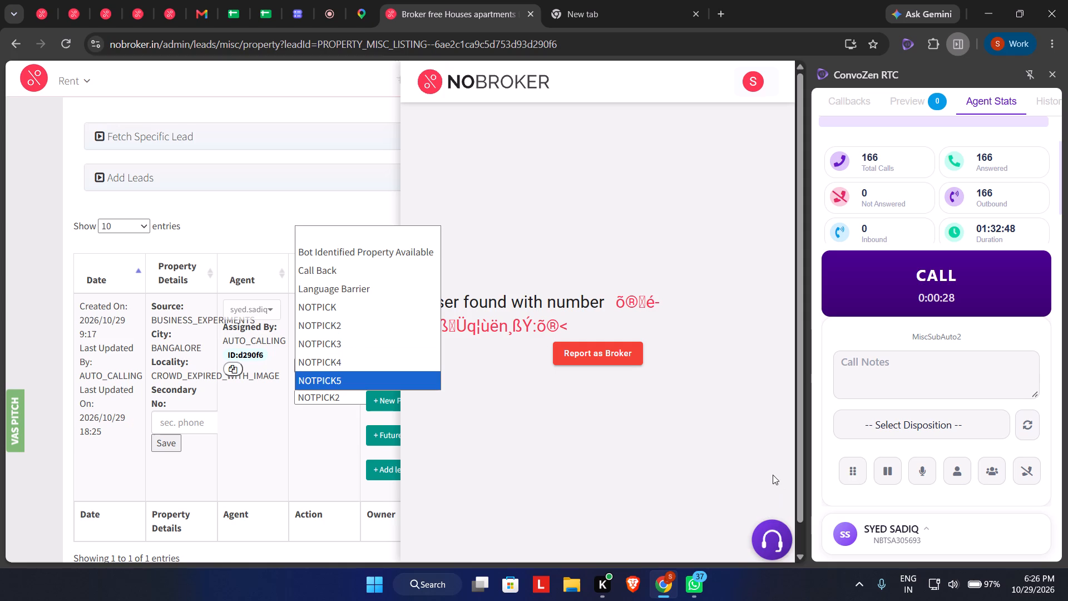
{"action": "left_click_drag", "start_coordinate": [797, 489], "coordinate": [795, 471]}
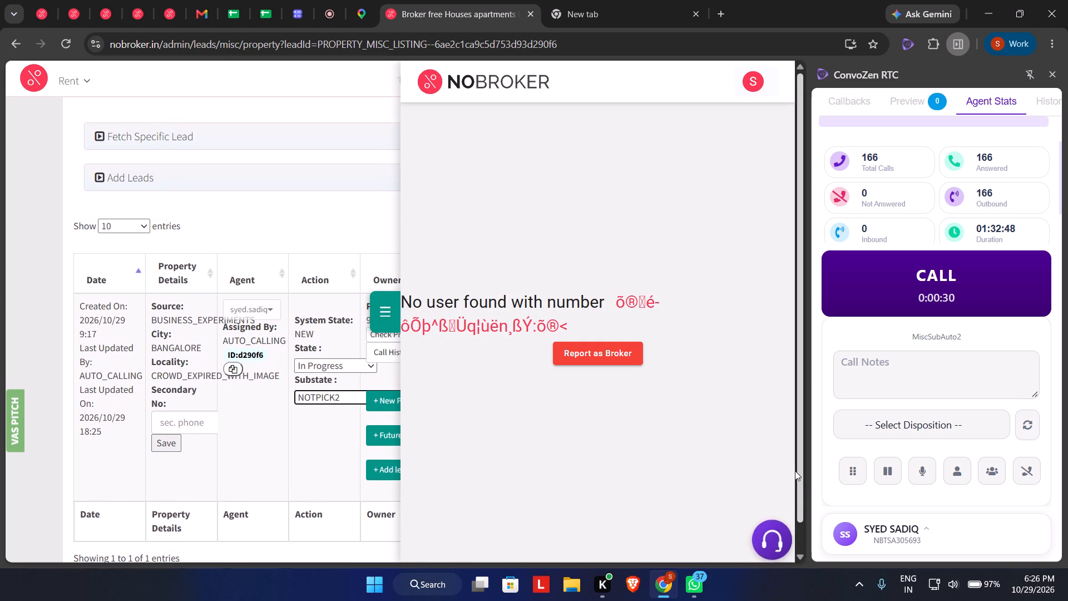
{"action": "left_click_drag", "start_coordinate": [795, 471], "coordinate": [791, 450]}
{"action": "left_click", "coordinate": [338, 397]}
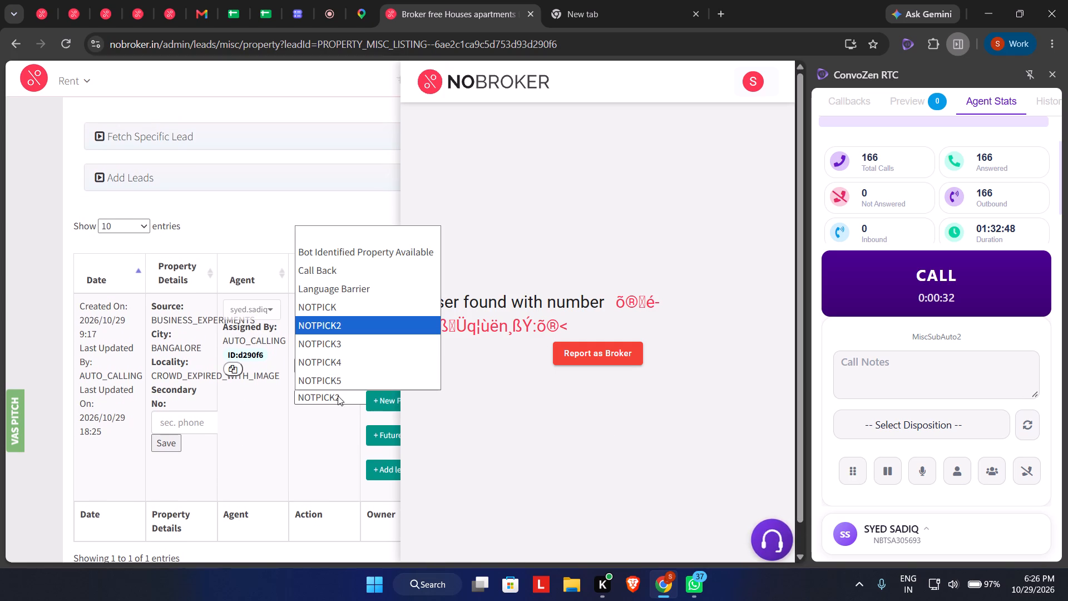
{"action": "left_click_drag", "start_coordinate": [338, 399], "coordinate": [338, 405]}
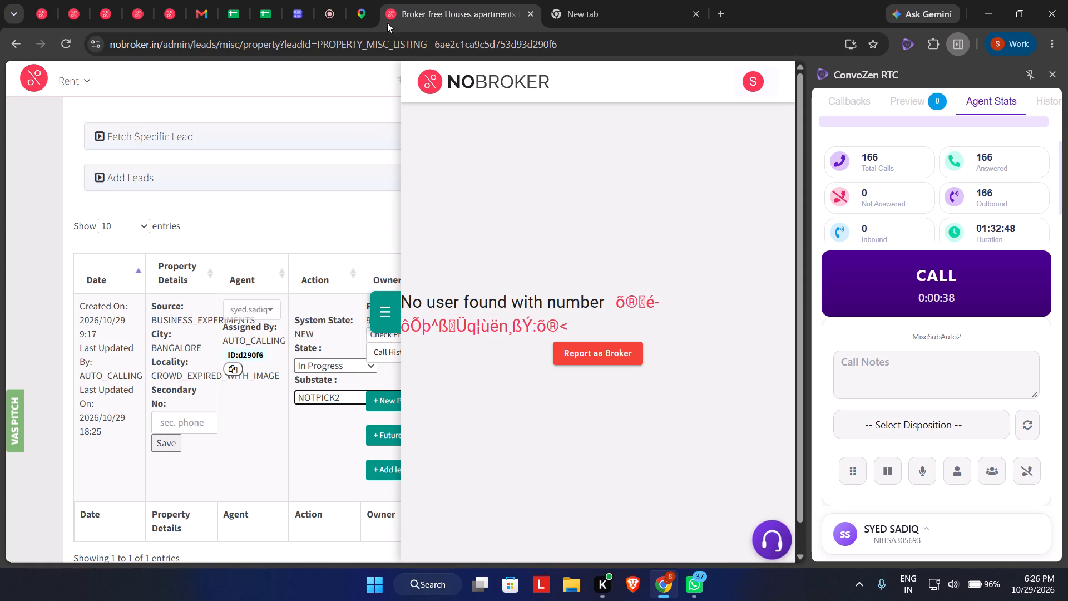
Switch to the Outbound Call script 1 (Training) spreadsheet with the call flow script.
{"action": "left_click", "coordinate": [251, 11]}
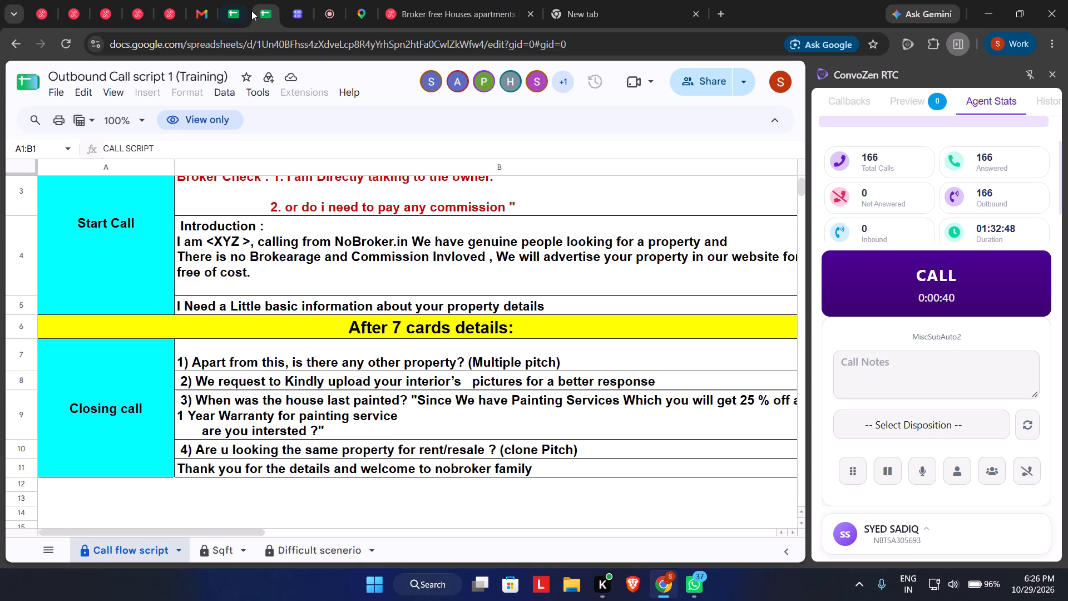
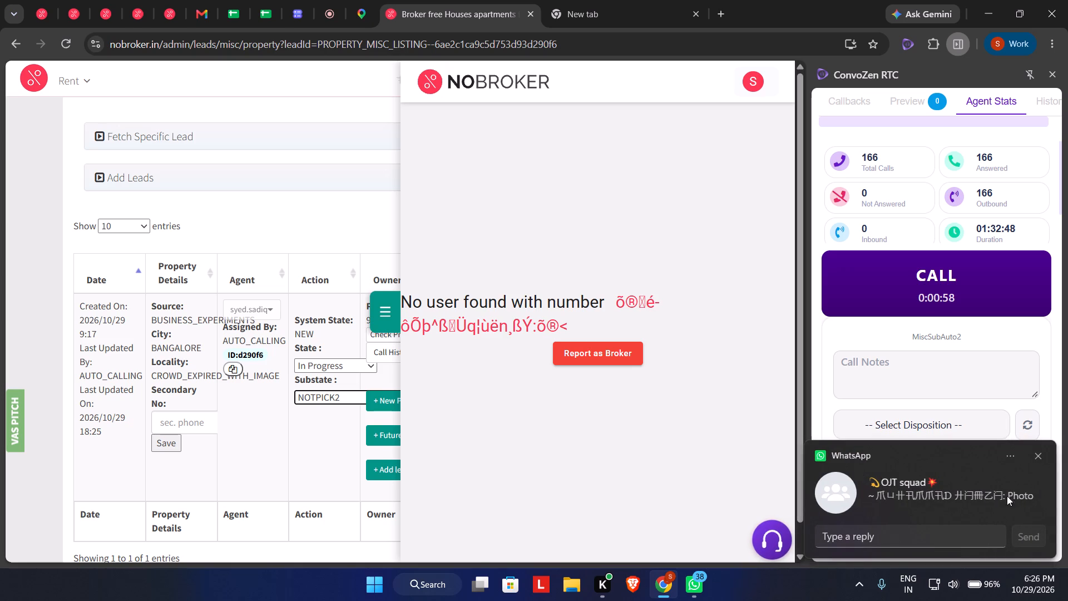
Dismiss the WhatsApp notification from the OJT squad group that covers the call controls.
{"action": "left_click", "coordinate": [1039, 459]}
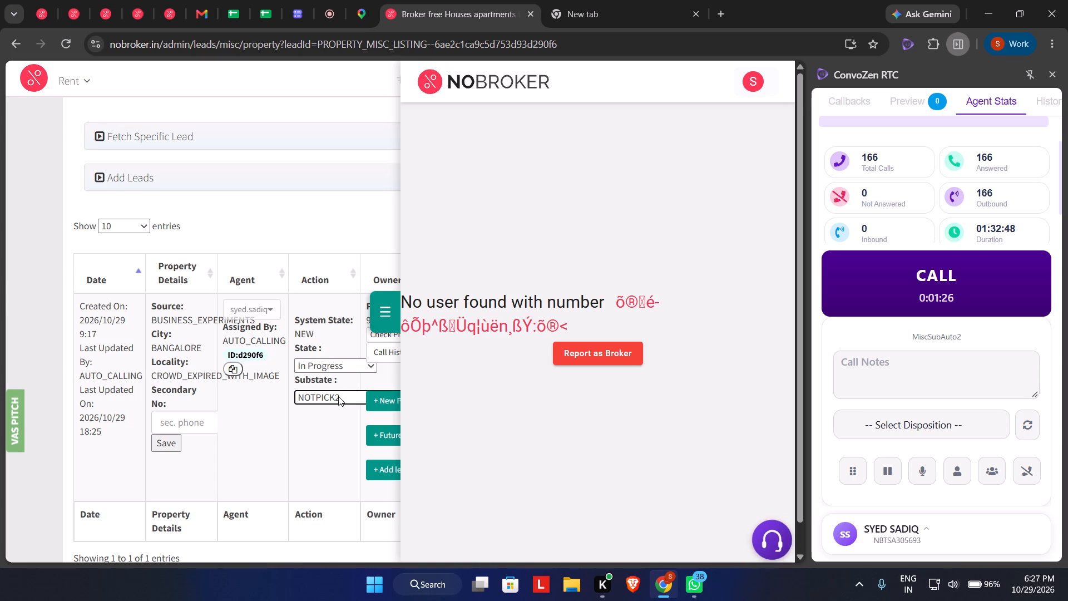
End the ongoing outbound call to the property owner in ConvoZen.
{"action": "left_click", "coordinate": [1015, 479]}
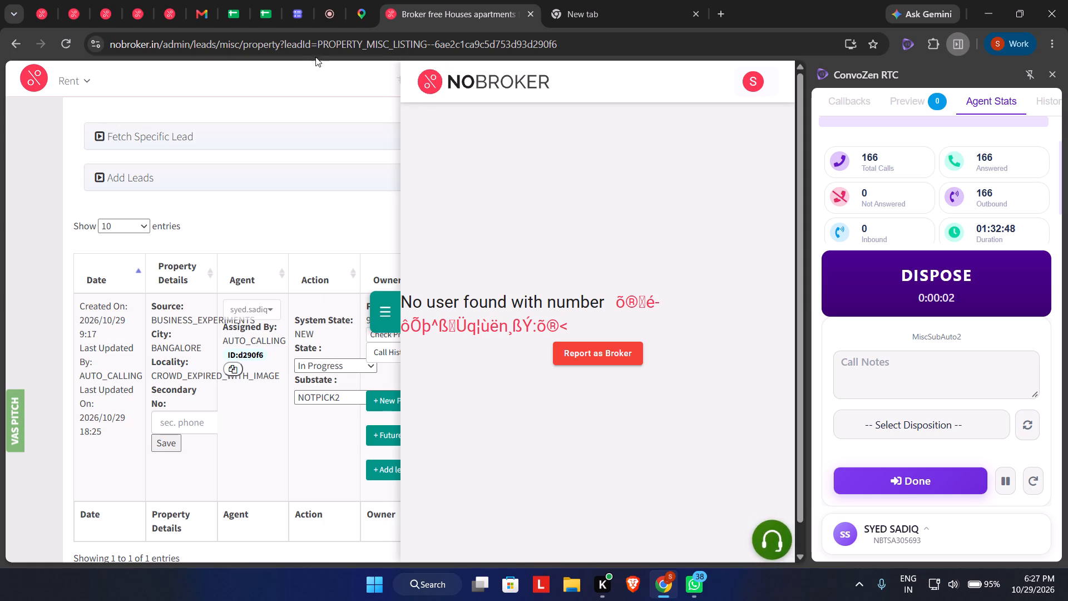
{"action": "left_click", "coordinate": [339, 396]}
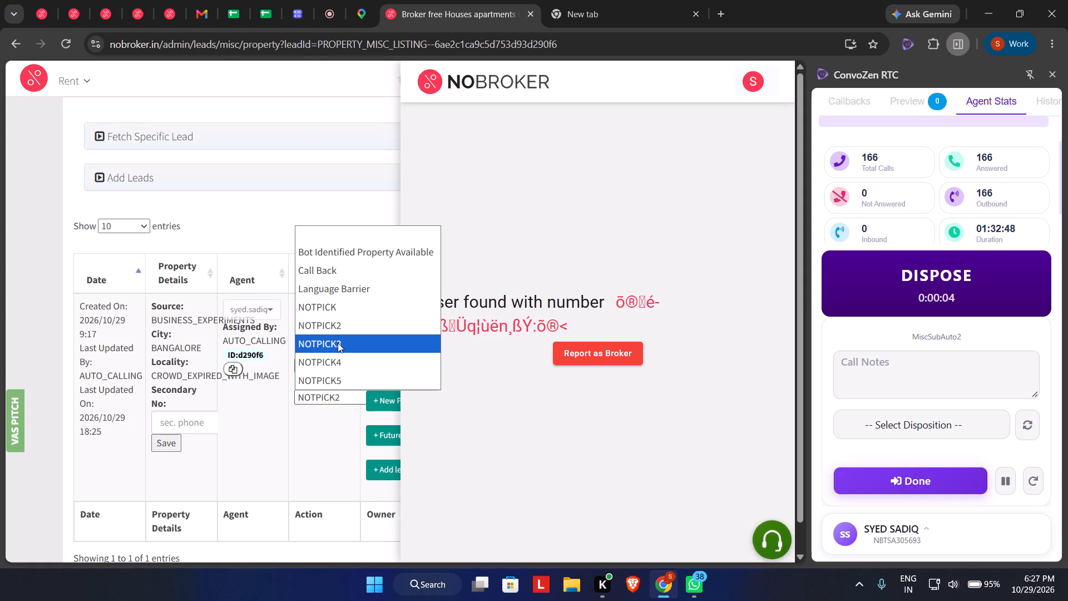
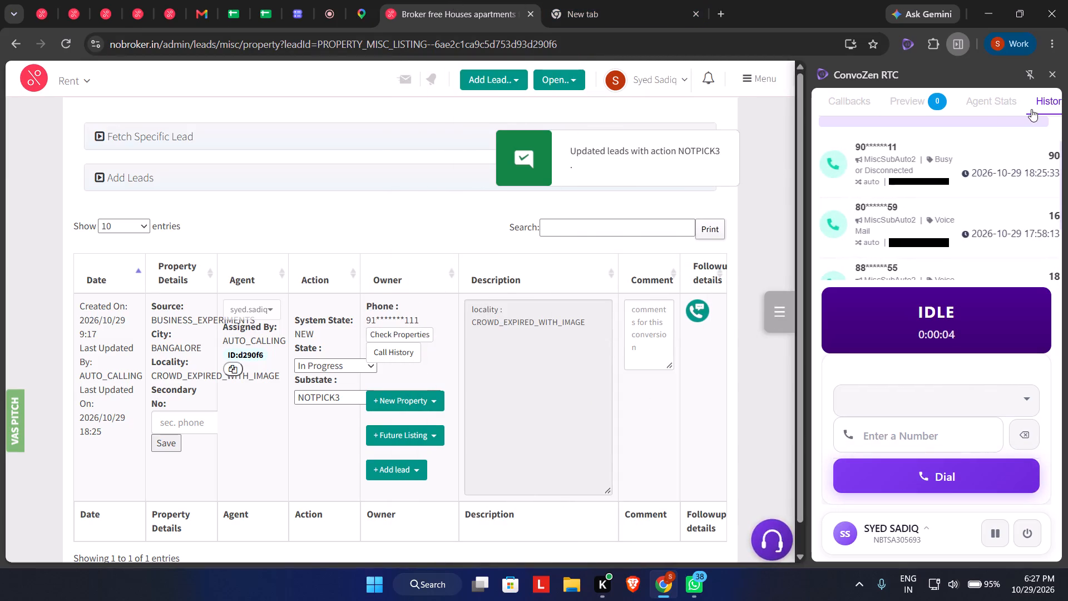
Review the agent statistics in ConvoZen, including talk time, login hours and the time spent in each state.
{"action": "left_click", "coordinate": [982, 102]}
{"action": "scroll", "coordinate": [958, 210], "scroll_direction": "down", "scroll_amount": 2}
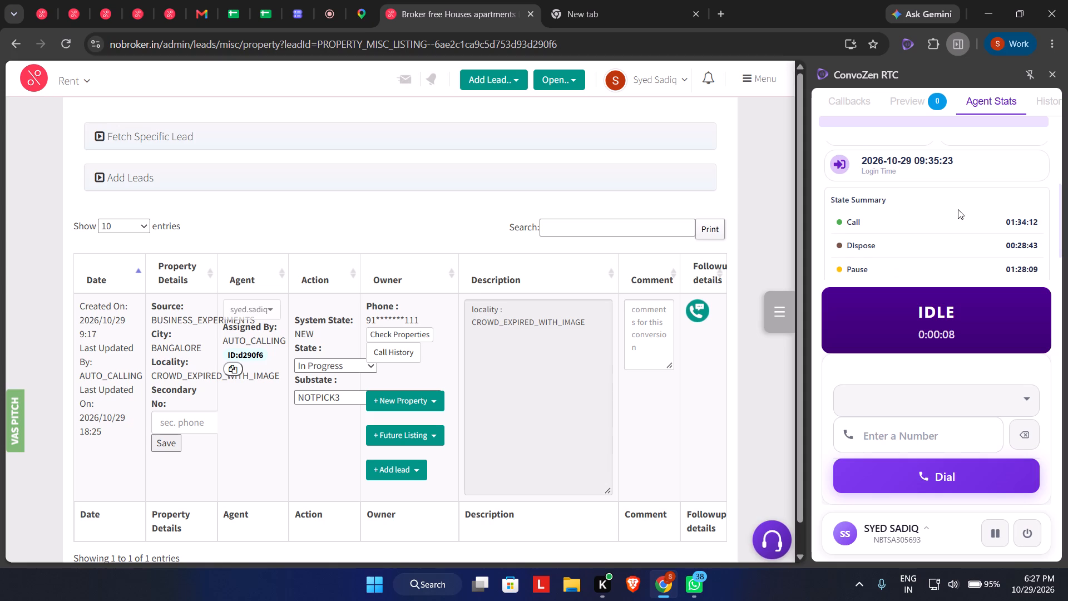
{"action": "scroll", "coordinate": [958, 208], "scroll_direction": "down", "scroll_amount": 1}
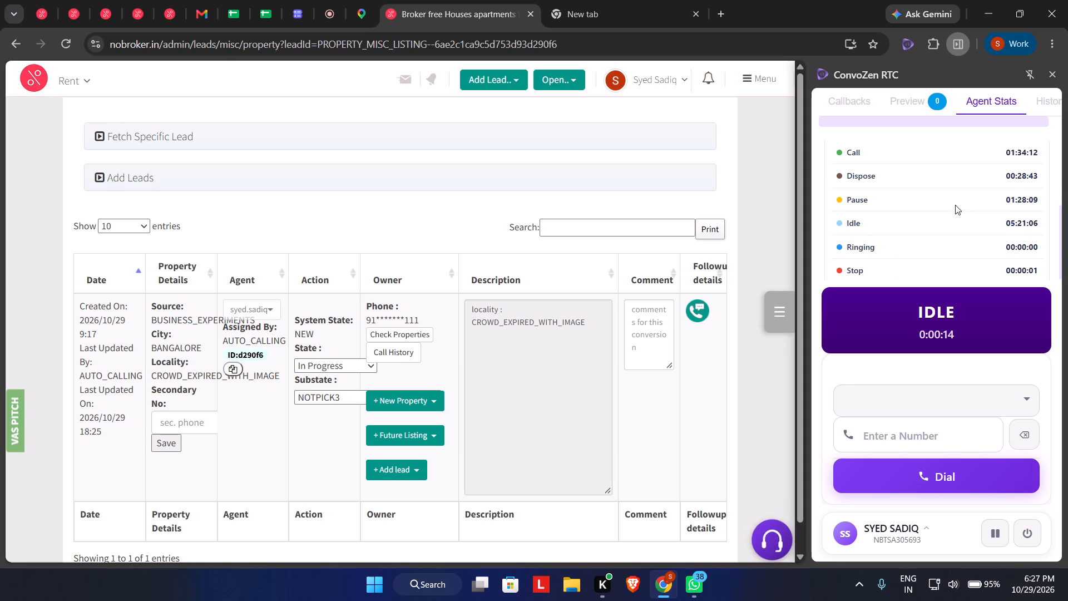
{"action": "scroll", "coordinate": [955, 205], "scroll_direction": "down", "scroll_amount": 2}
{"action": "scroll", "coordinate": [955, 205], "scroll_direction": "up", "scroll_amount": 4}
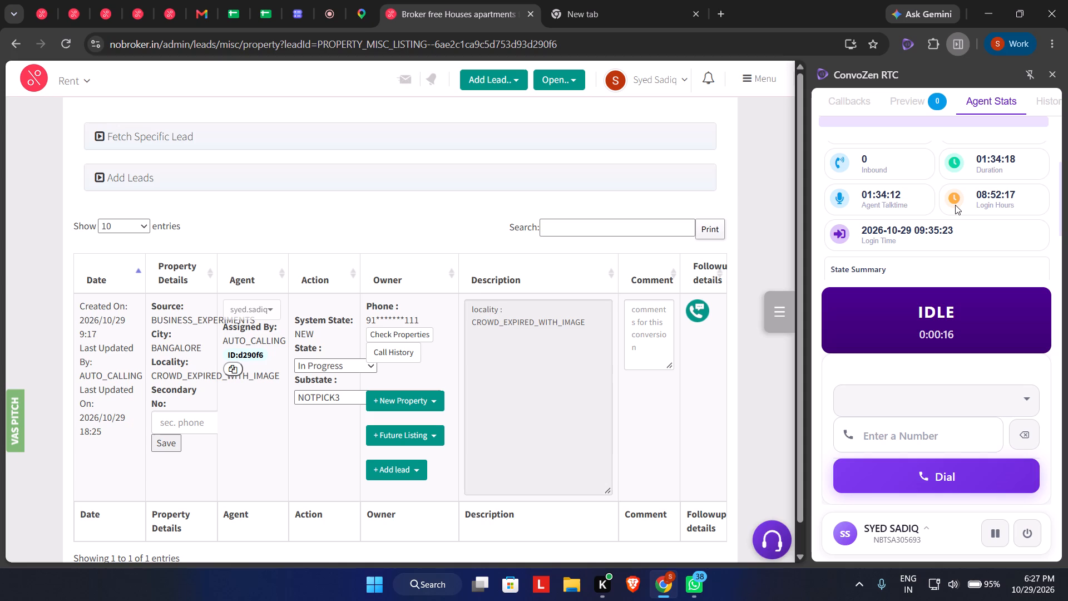
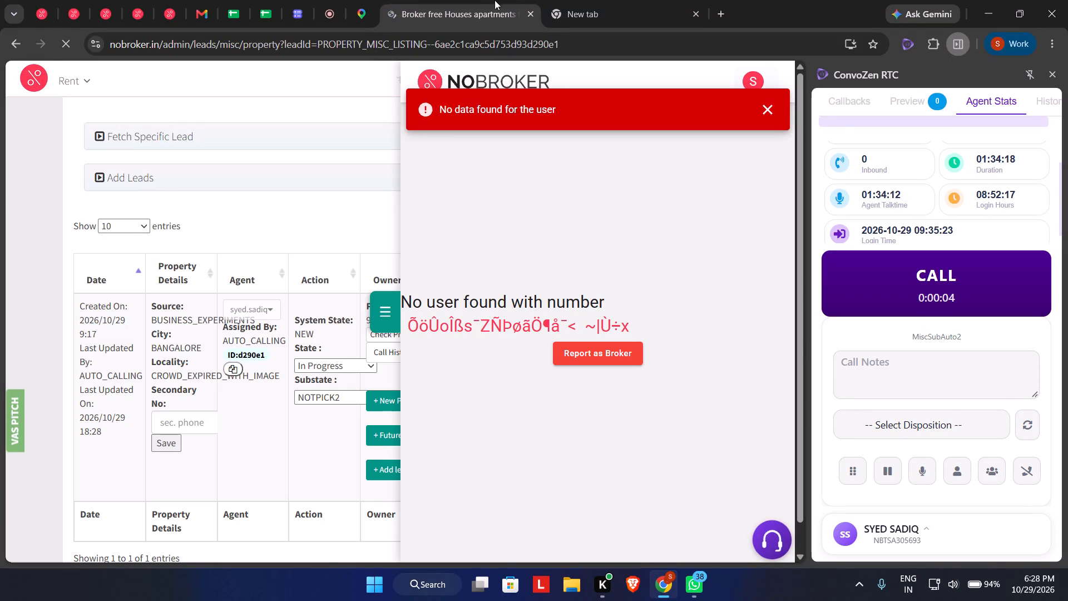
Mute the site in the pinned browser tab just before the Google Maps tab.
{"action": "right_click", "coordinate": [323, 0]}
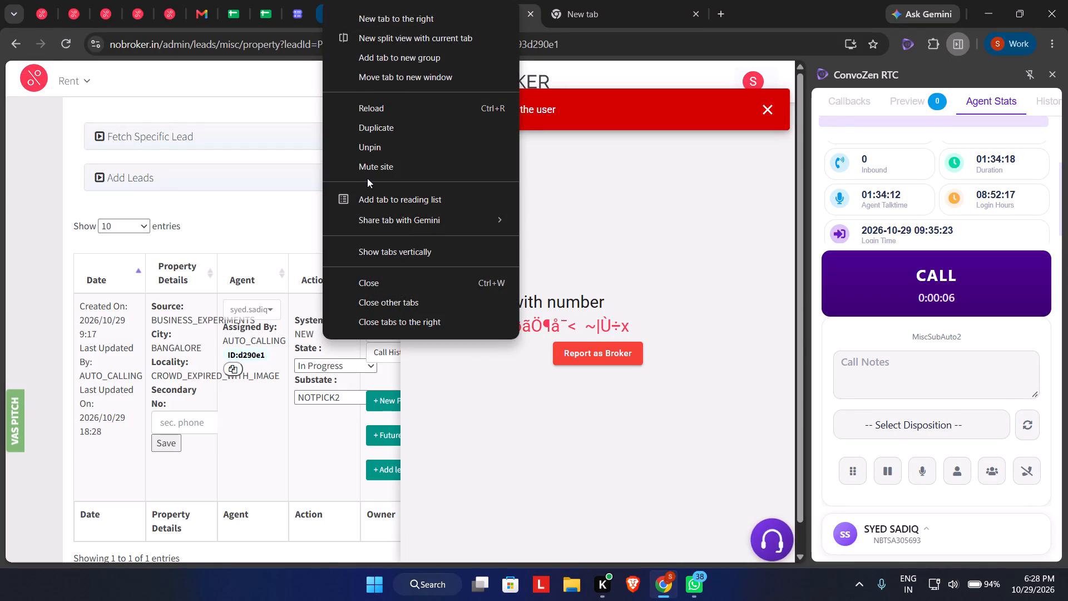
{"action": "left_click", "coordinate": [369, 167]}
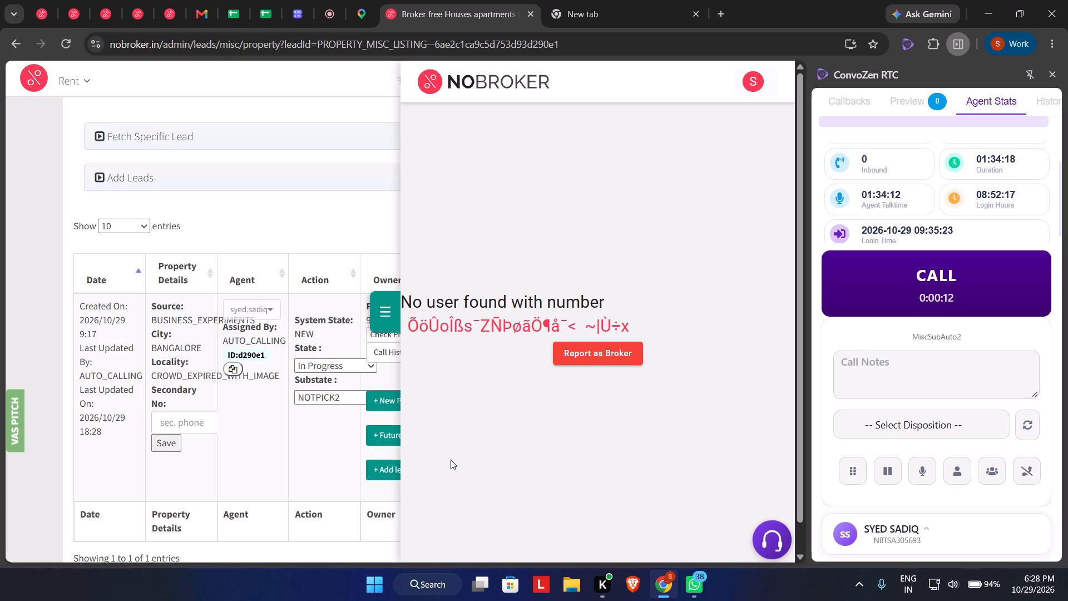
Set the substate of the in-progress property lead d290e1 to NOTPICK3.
{"action": "left_click", "coordinate": [308, 396]}
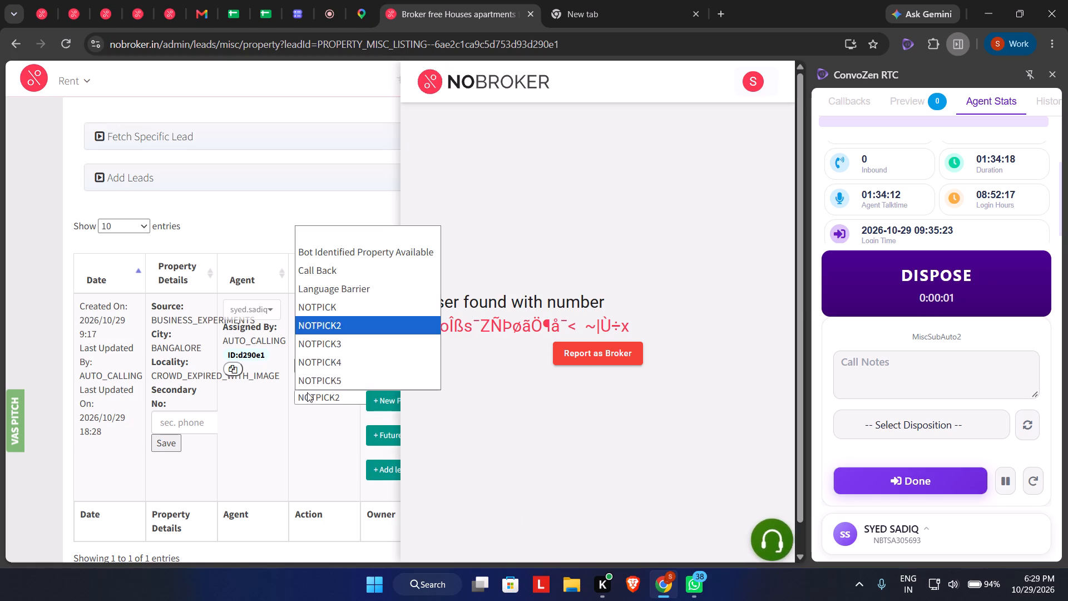
{"action": "left_click", "coordinate": [322, 337]}
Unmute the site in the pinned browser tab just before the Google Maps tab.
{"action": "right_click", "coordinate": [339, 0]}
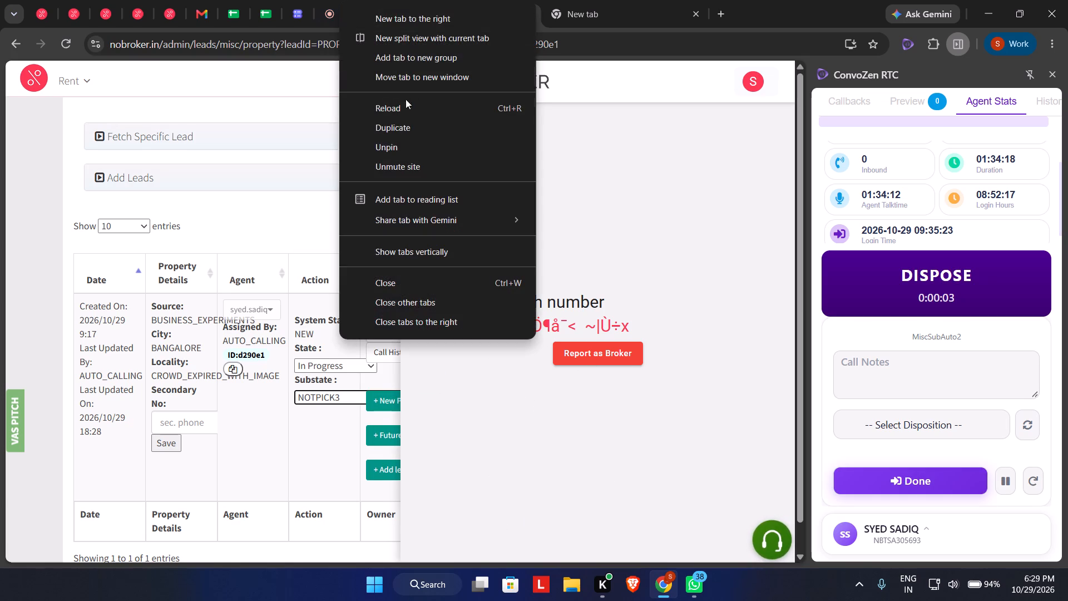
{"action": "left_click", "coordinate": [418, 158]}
Dispose of the call in ConvoZen as Click Calling, Call Back, Busy or Disconnected, and submit it.
{"action": "left_click", "coordinate": [908, 429]}
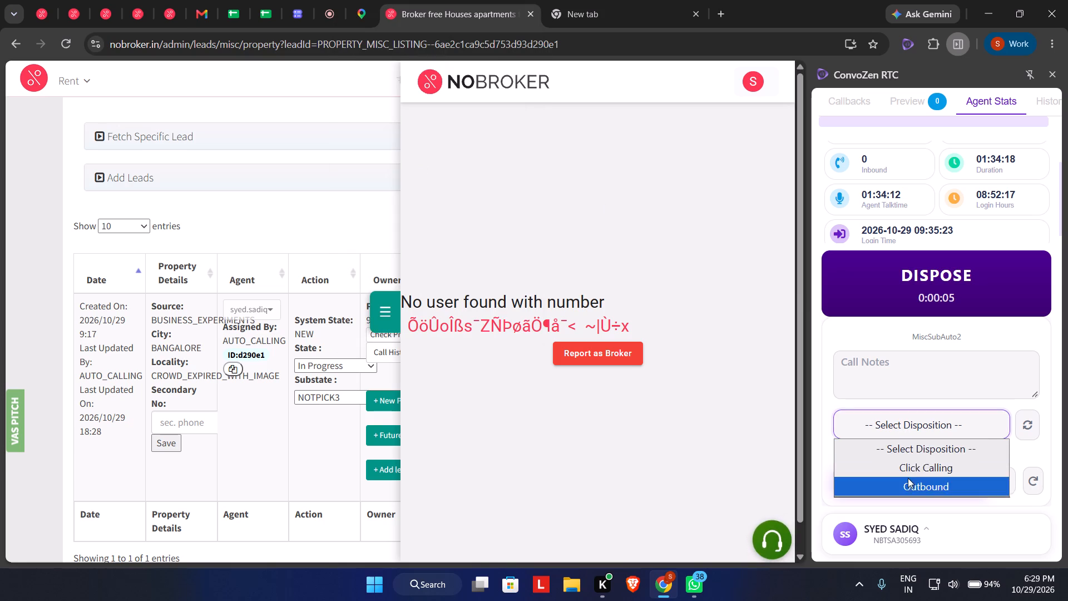
{"action": "left_click", "coordinate": [906, 466]}
{"action": "left_click", "coordinate": [905, 425]}
{"action": "left_click", "coordinate": [907, 469]}
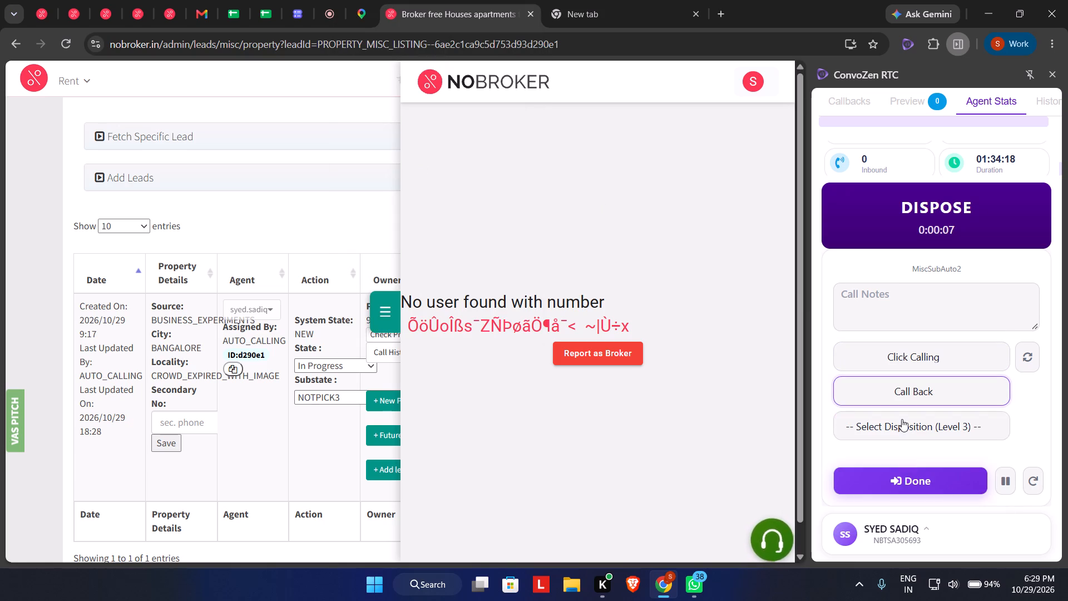
{"action": "left_click_drag", "start_coordinate": [902, 418], "coordinate": [902, 423]}
{"action": "left_click", "coordinate": [879, 253]}
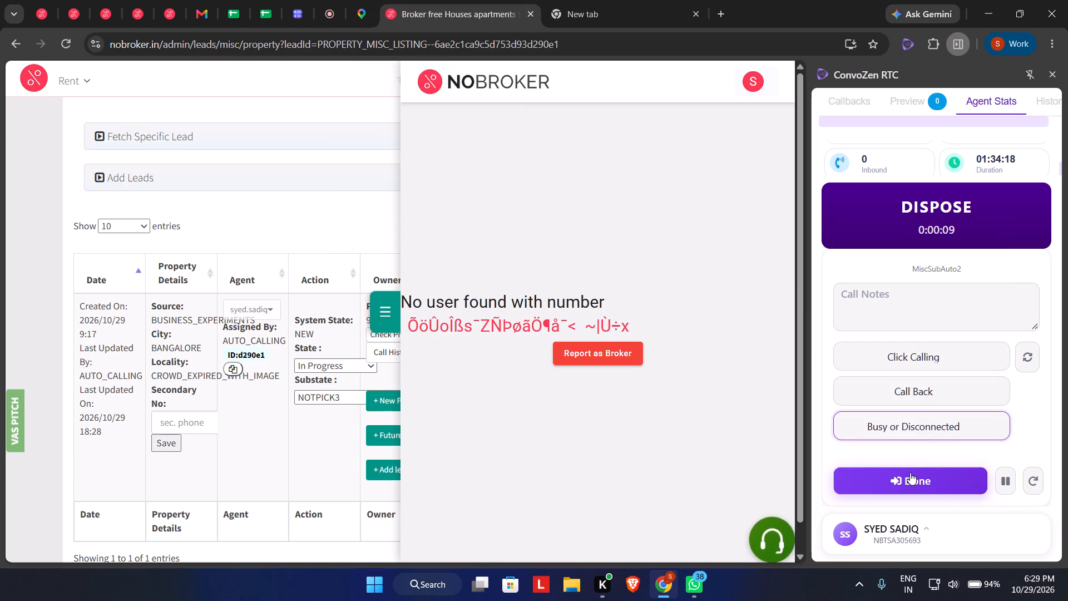
{"action": "left_click", "coordinate": [851, 479]}
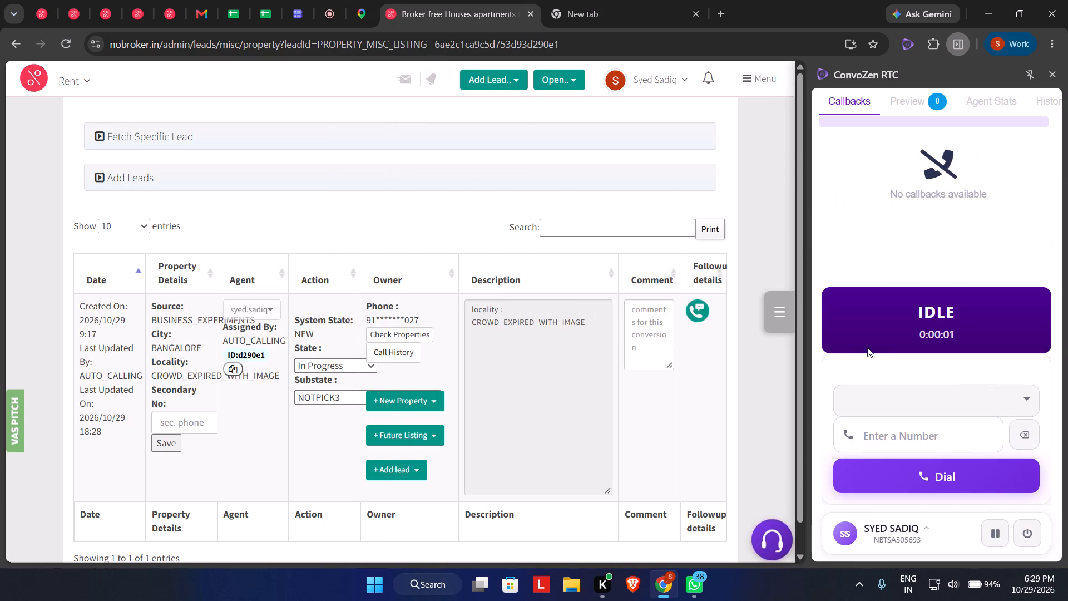
Open the agent statistics in ConvoZen.
{"action": "left_click", "coordinate": [970, 105]}
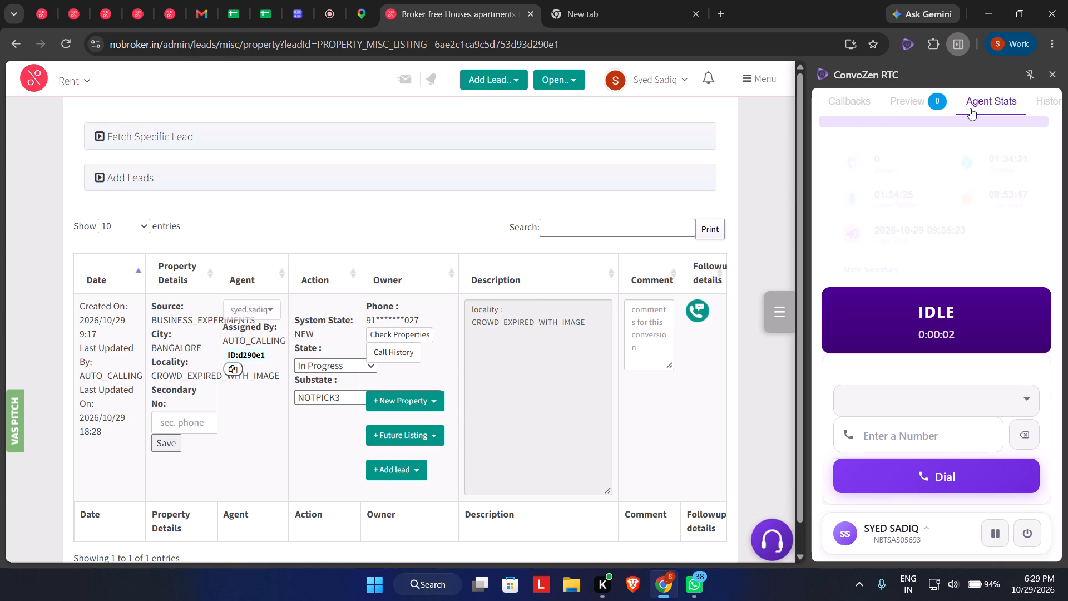
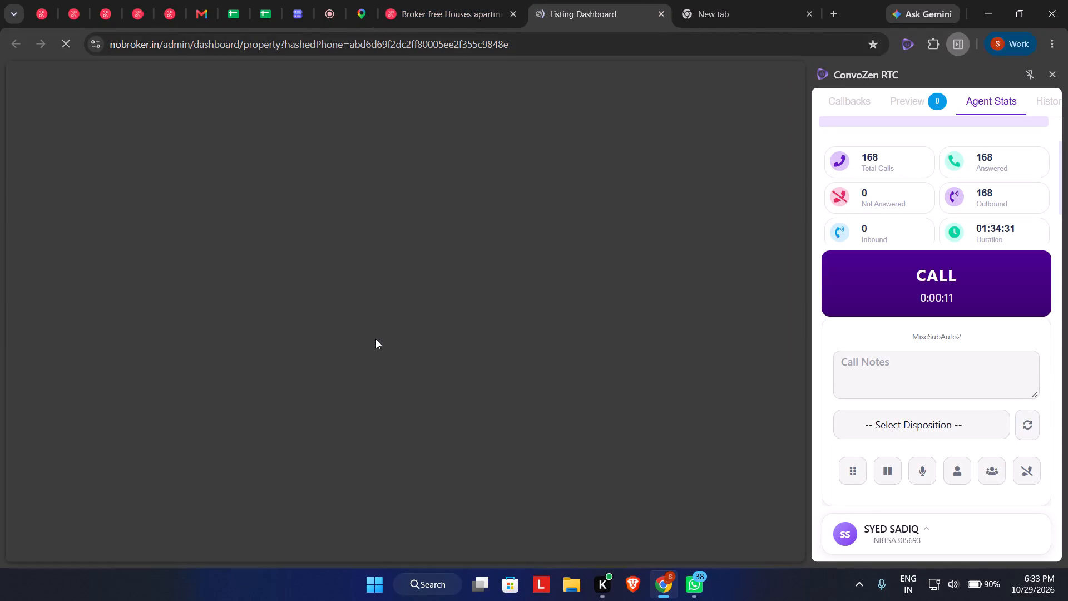
Check the lead owner's property listings in the listing dashboard, and close that dashboard.
{"action": "scroll", "coordinate": [518, 272], "scroll_direction": "down", "scroll_amount": 7}
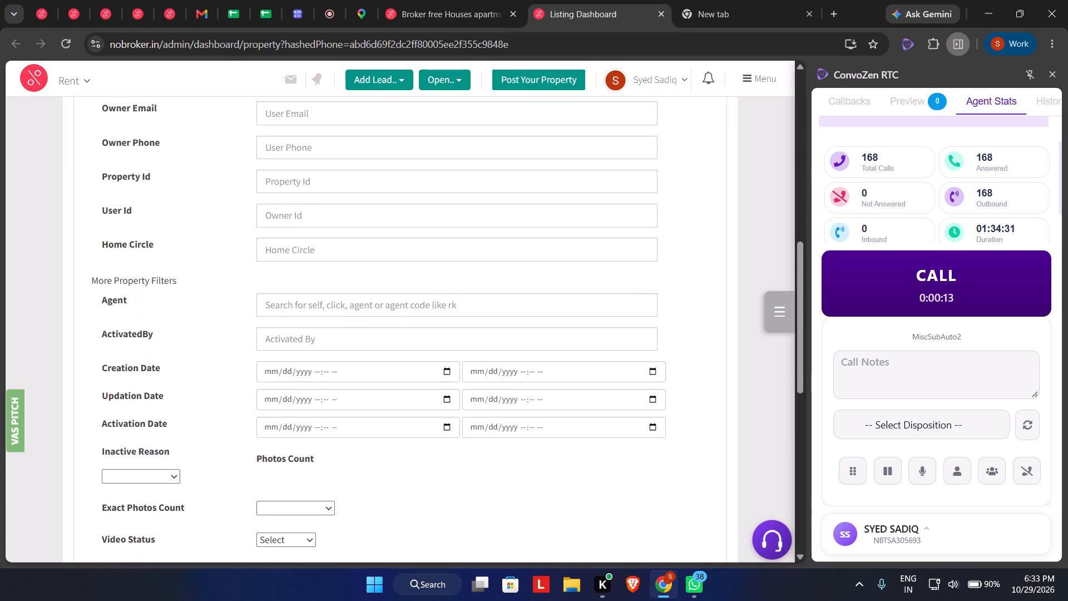
{"action": "scroll", "coordinate": [530, 257], "scroll_direction": "down", "scroll_amount": 10}
{"action": "scroll", "coordinate": [532, 284], "scroll_direction": "up", "scroll_amount": 5}
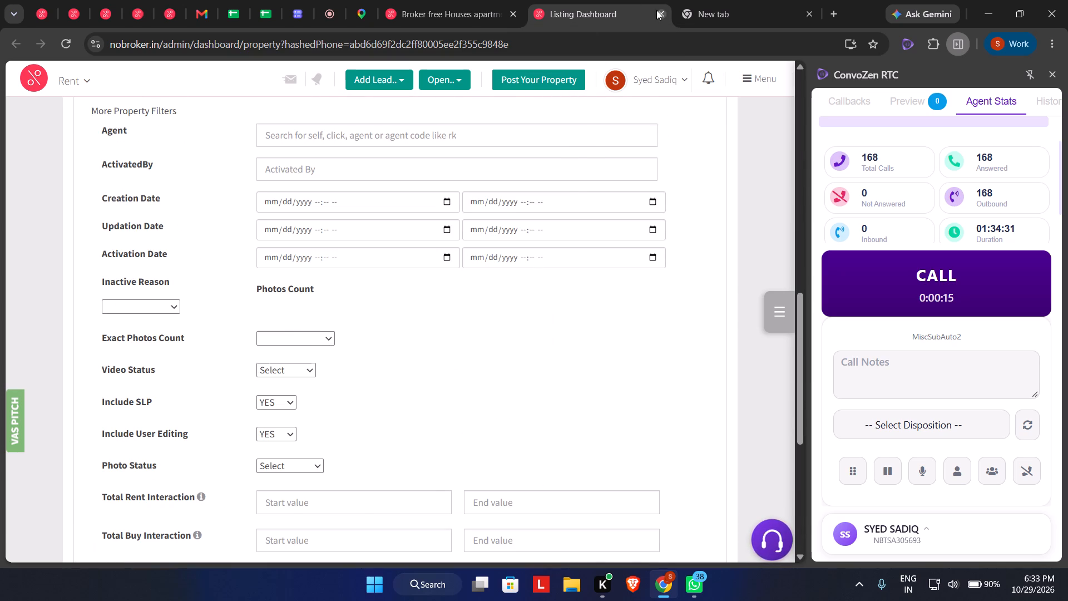
{"action": "left_click", "coordinate": [656, 10]}
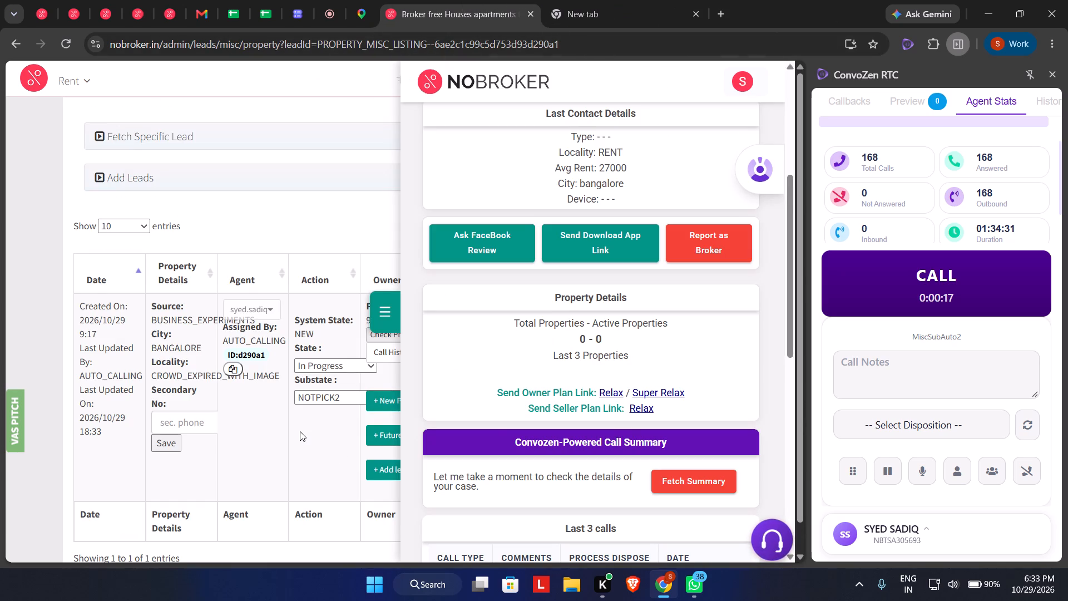
{"action": "scroll", "coordinate": [600, 385], "scroll_direction": "down", "scroll_amount": 3}
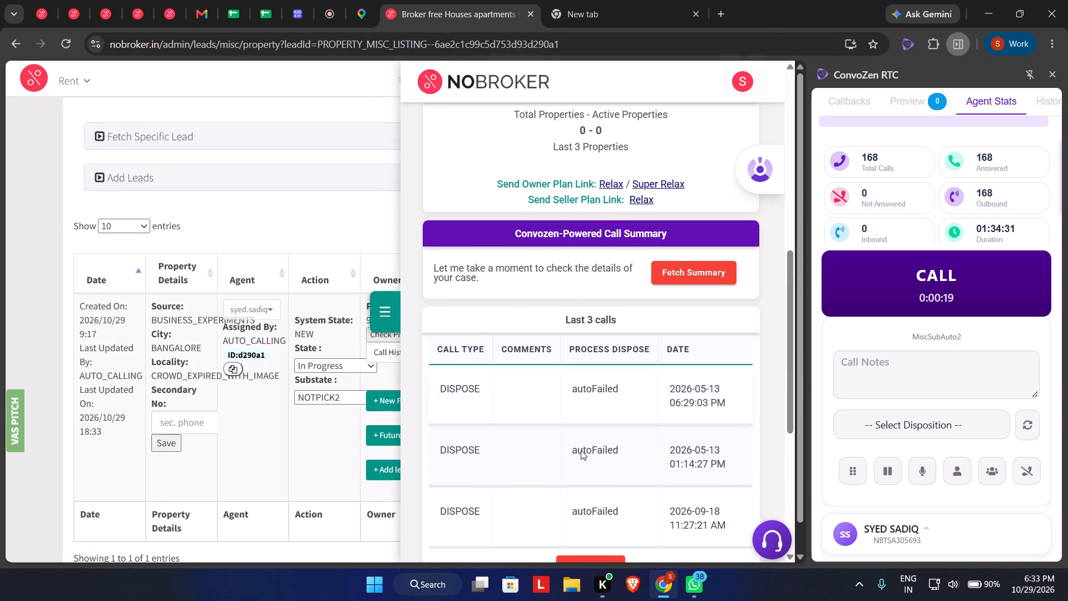
{"action": "scroll", "coordinate": [581, 450], "scroll_direction": "up", "scroll_amount": 2}
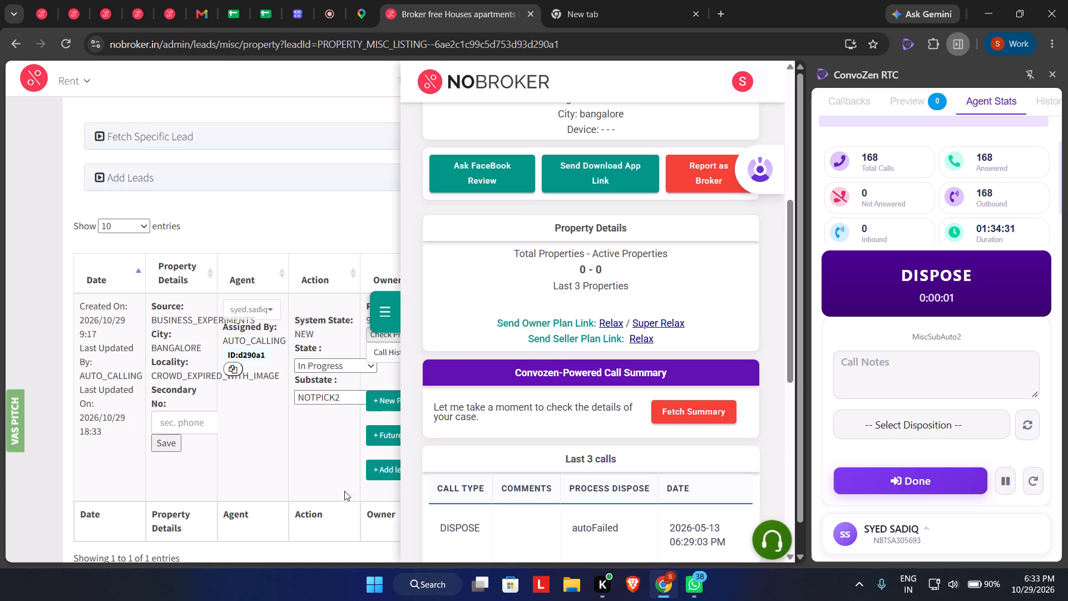
{"action": "left_click", "coordinate": [342, 397]}
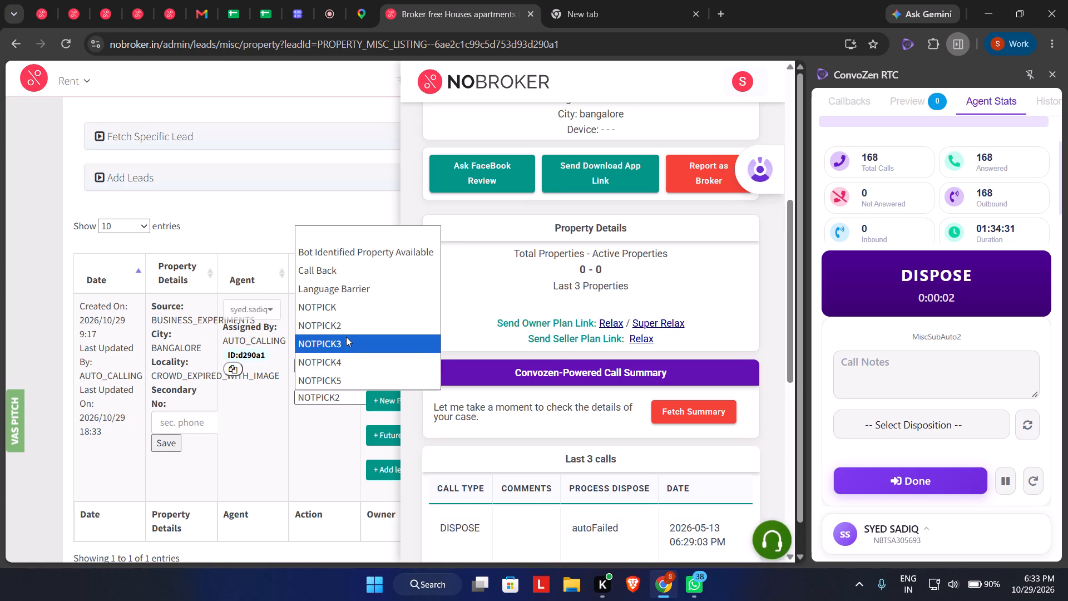
{"action": "left_click", "coordinate": [346, 337]}
Dispose of the call in ConvoZen as Click Calling, Call Back, Busy or Disconnected, and submit it.
{"action": "left_click", "coordinate": [943, 427]}
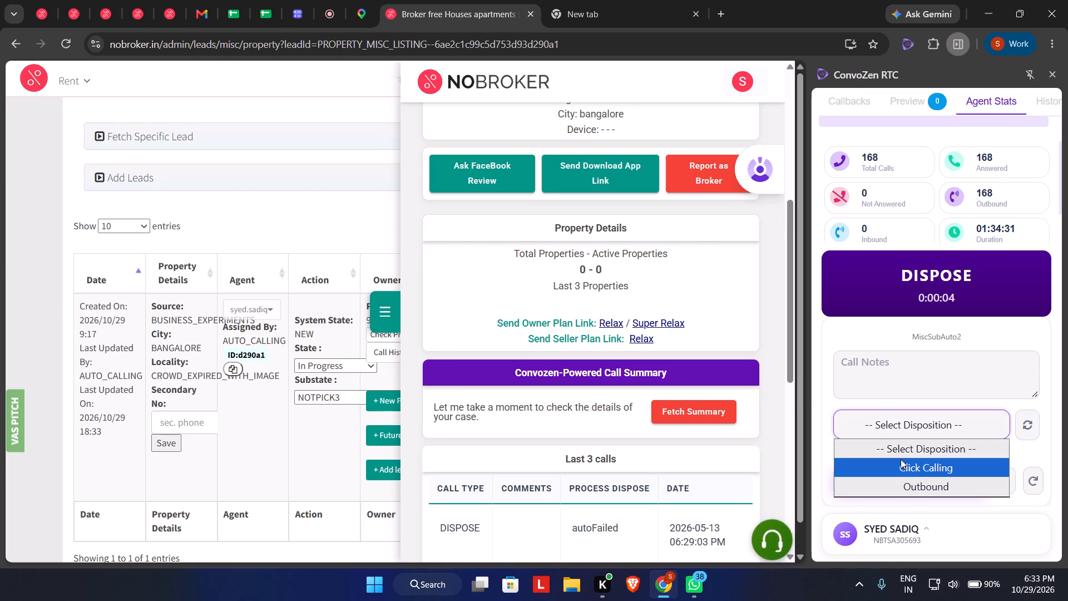
{"action": "left_click", "coordinate": [899, 460]}
{"action": "left_click", "coordinate": [891, 425]}
{"action": "left_click", "coordinate": [877, 467]}
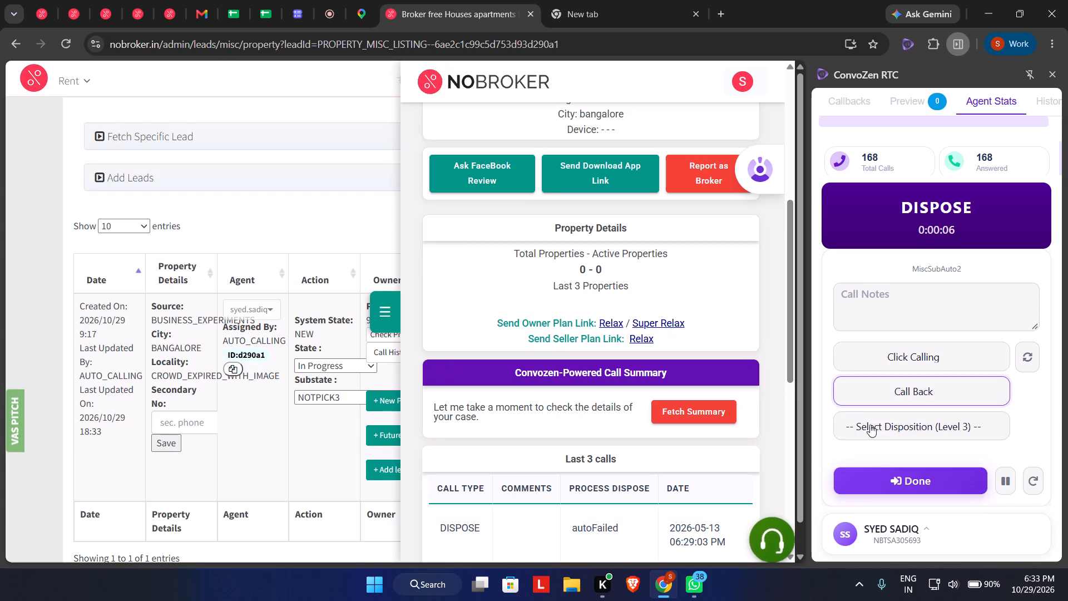
{"action": "left_click", "coordinate": [869, 422]}
{"action": "left_click", "coordinate": [886, 247]}
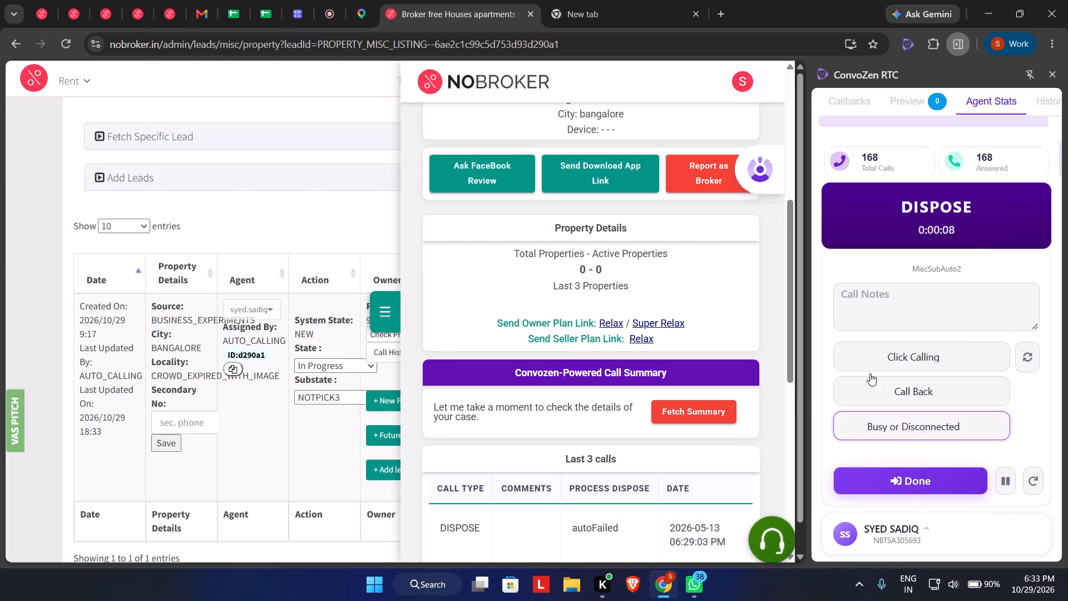
{"action": "left_click", "coordinate": [906, 486]}
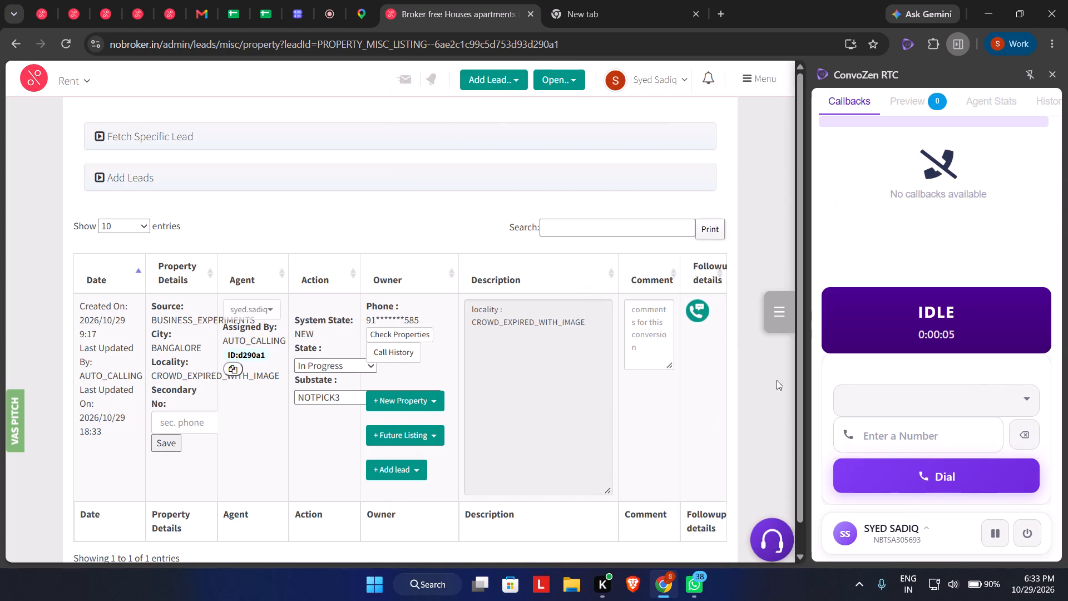
{"action": "left_click", "coordinate": [392, 338]}
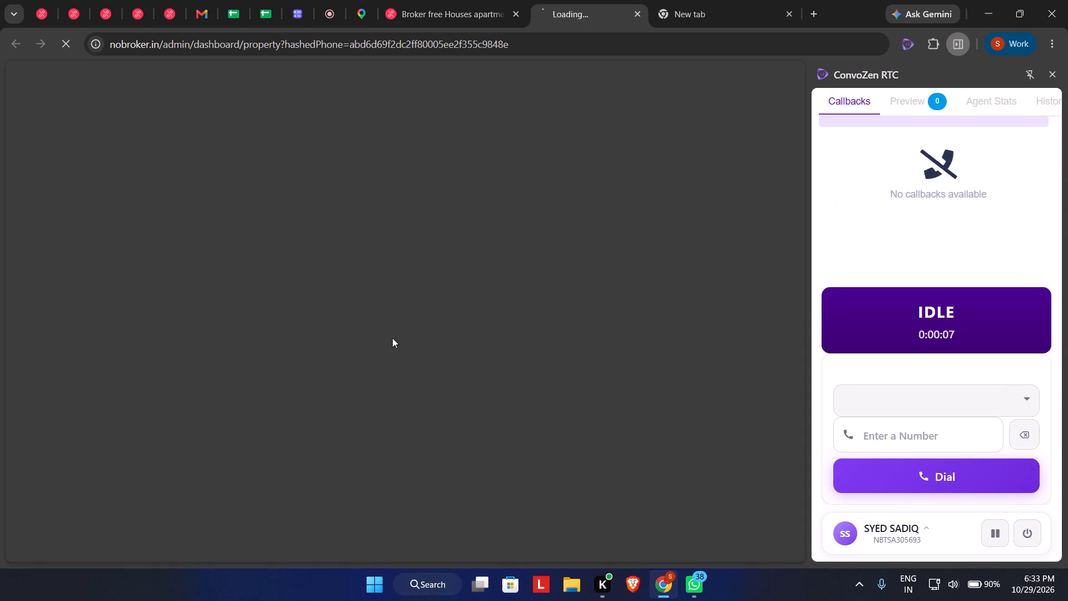
{"action": "scroll", "coordinate": [392, 338], "scroll_direction": "down", "scroll_amount": 18}
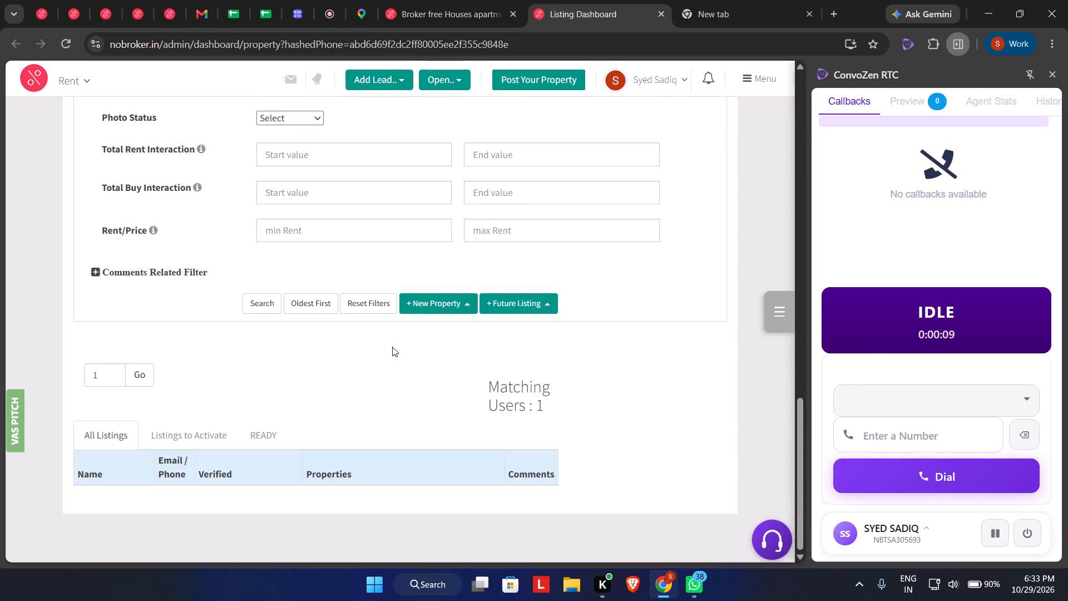
{"action": "left_click", "coordinate": [661, 12]}
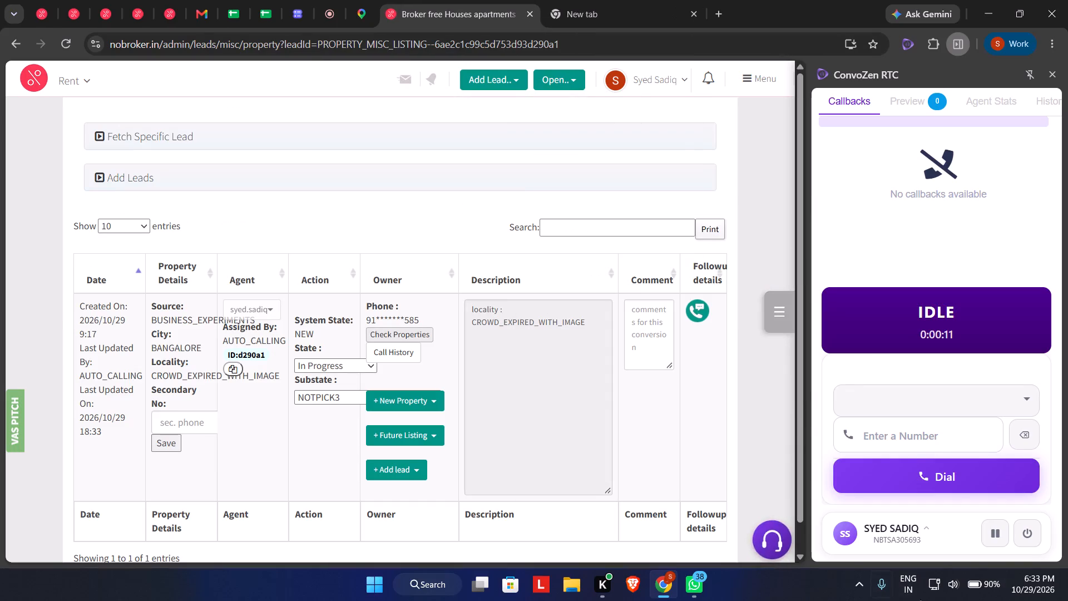
Review the agent statistics in ConvoZen, including the time spent per call status, along with callbacks and call history.
{"action": "left_click", "coordinate": [993, 98]}
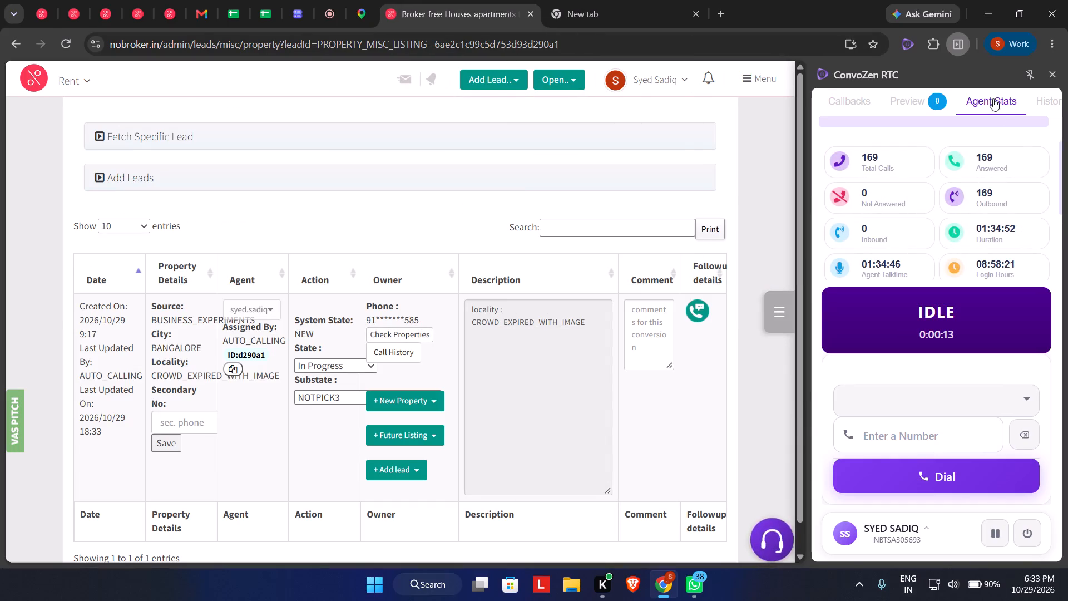
{"action": "left_click", "coordinate": [1049, 108]}
{"action": "left_click", "coordinate": [987, 92]}
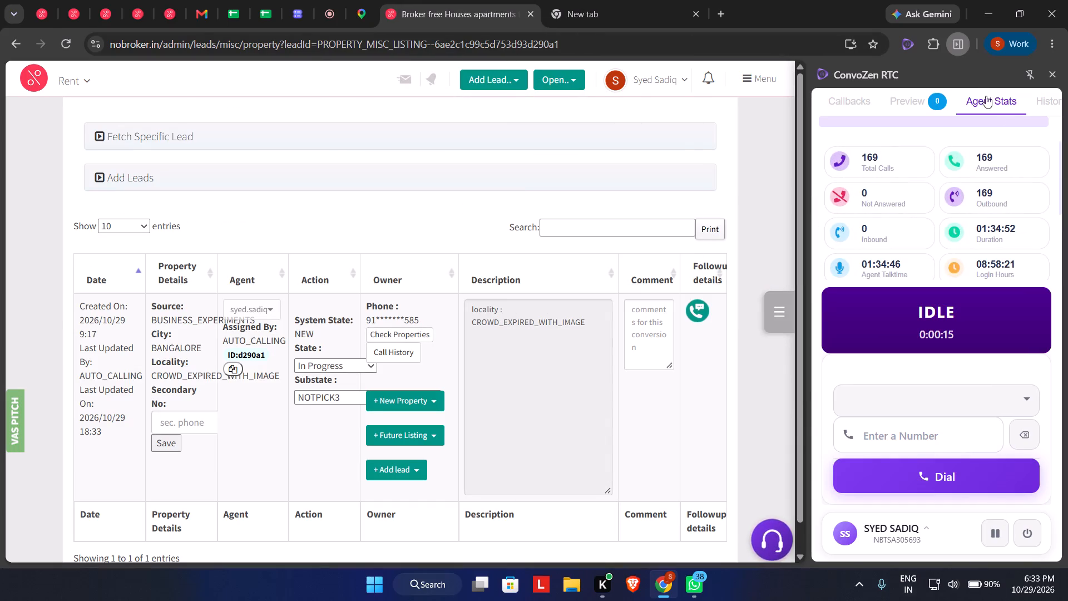
{"action": "left_click", "coordinate": [858, 105]}
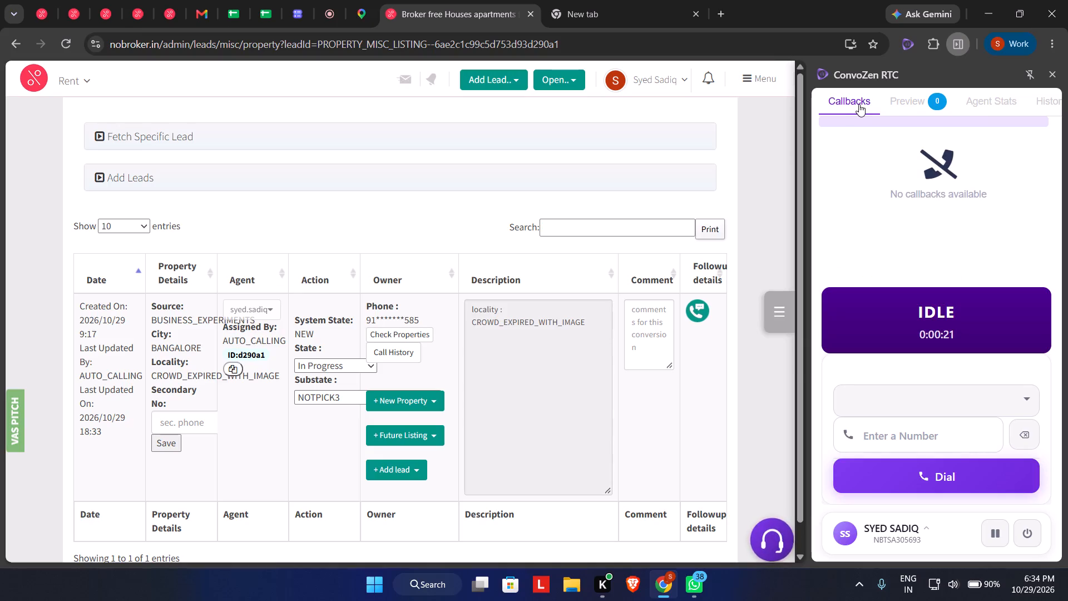
{"action": "left_click", "coordinate": [1034, 103]}
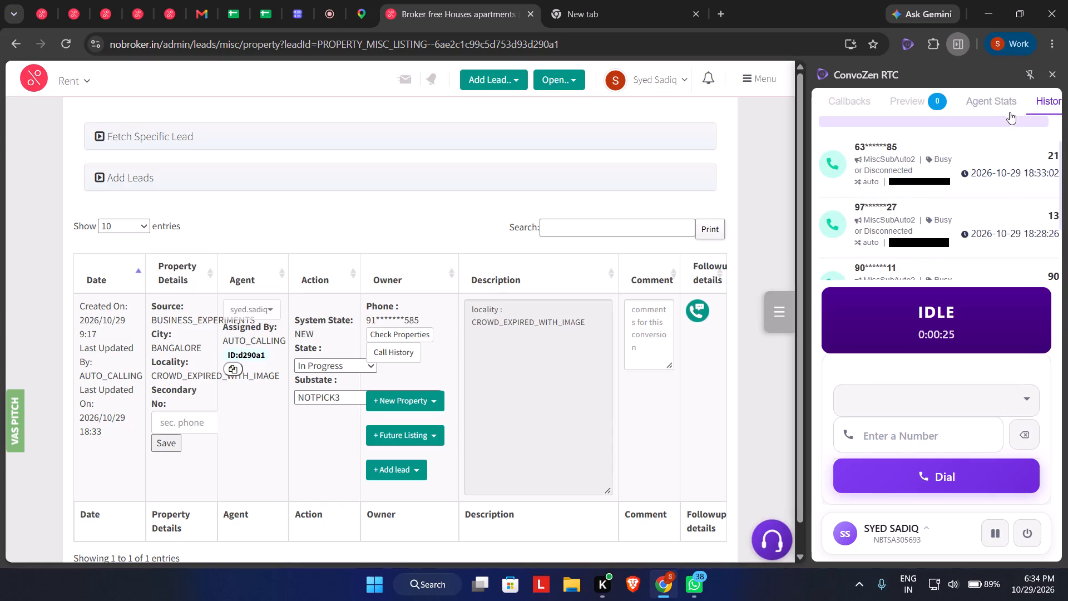
{"action": "left_click", "coordinate": [1002, 95]}
{"action": "scroll", "coordinate": [965, 189], "scroll_direction": "down", "scroll_amount": 3}
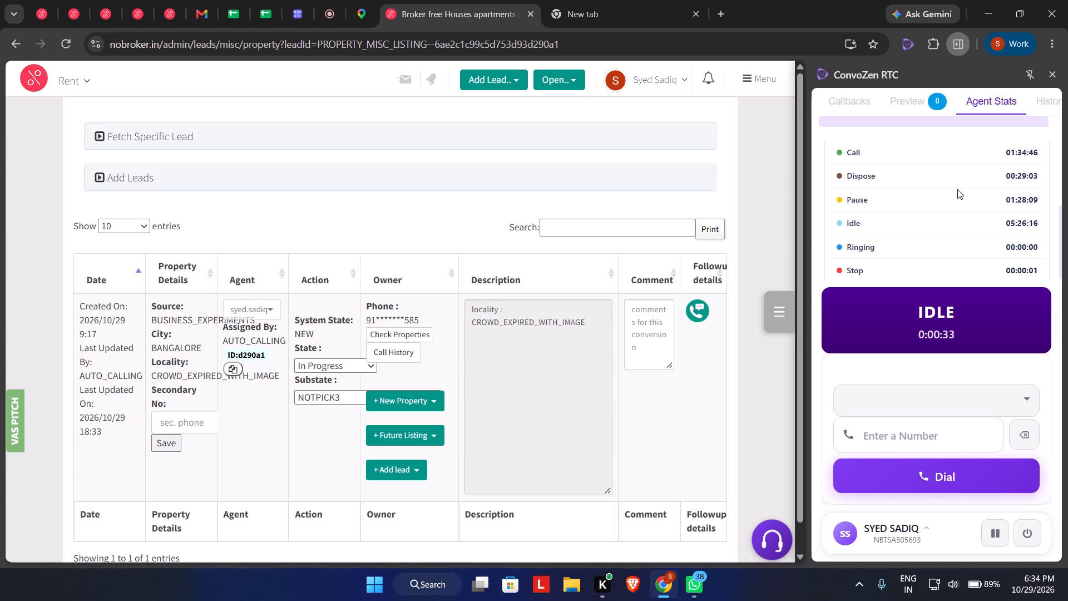
{"action": "scroll", "coordinate": [957, 187], "scroll_direction": "up", "scroll_amount": 3}
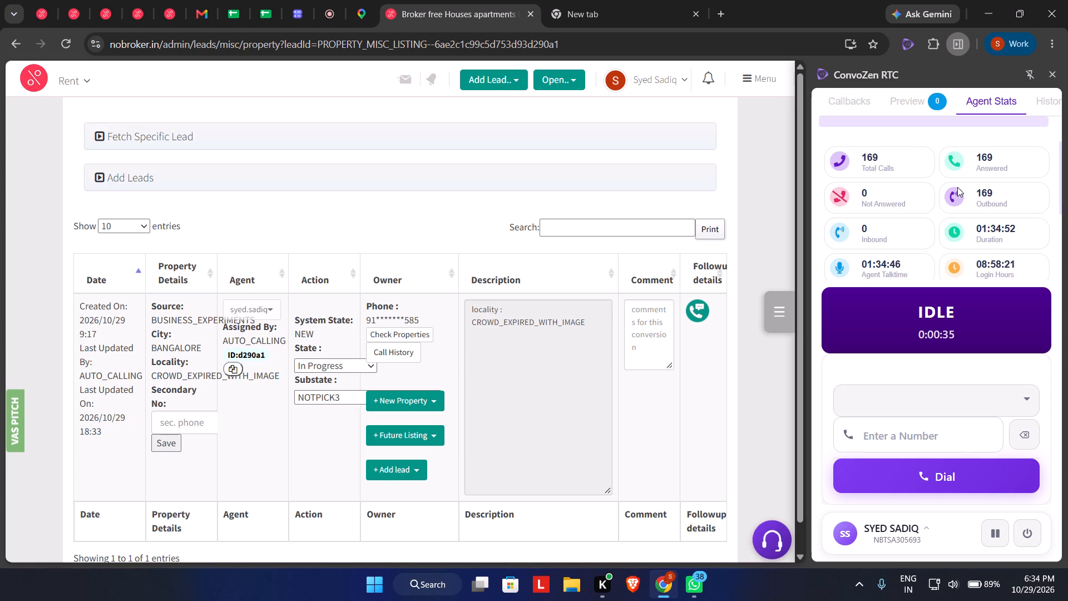
{"action": "scroll", "coordinate": [957, 187], "scroll_direction": "up", "scroll_amount": 5}
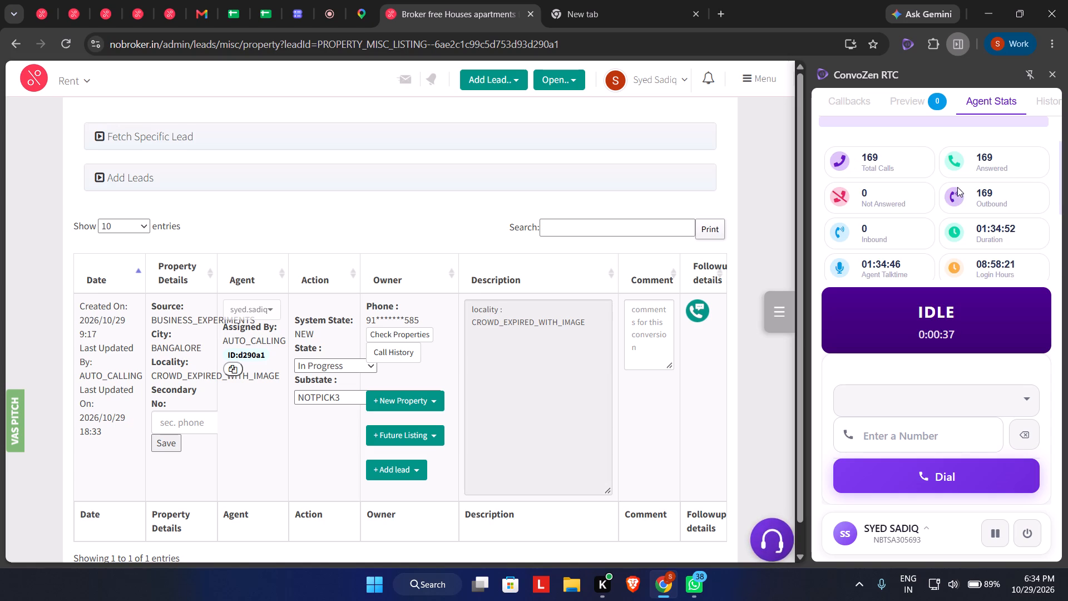
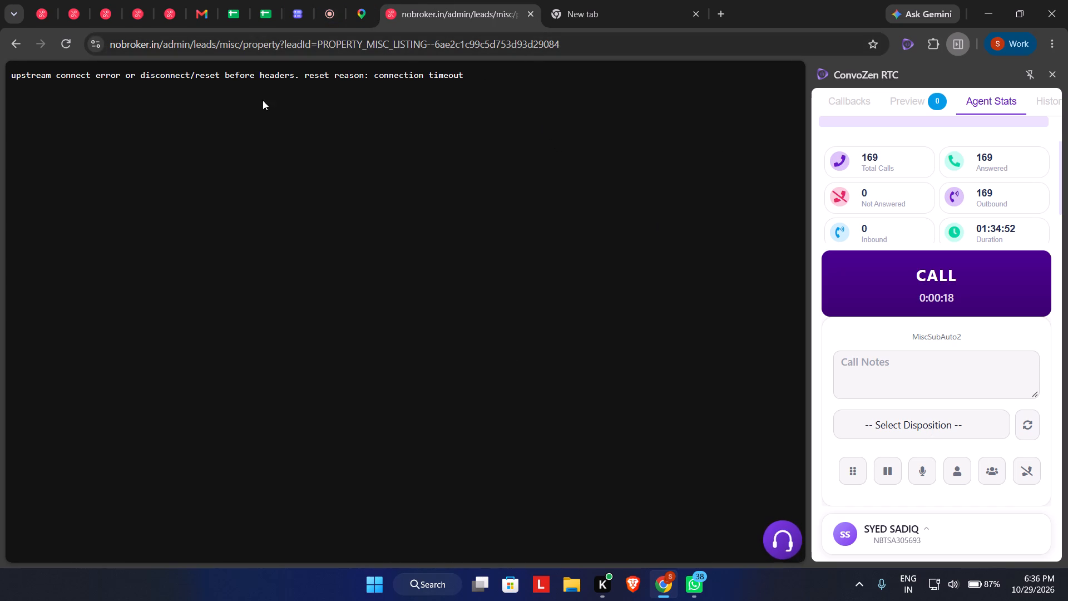
Reload the lead's property page in the NoBroker admin site.
{"action": "left_click", "coordinate": [60, 41]}
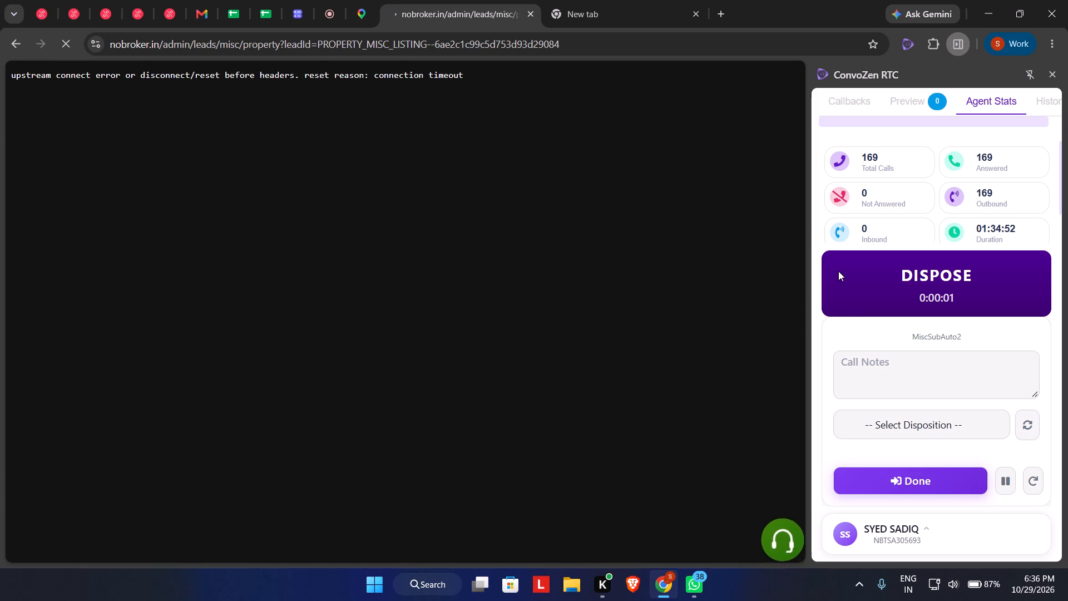
Unmute the site in the pinned browser tab just before the Maps tab.
{"action": "right_click", "coordinate": [327, 16]}
{"action": "left_click", "coordinate": [367, 178]}
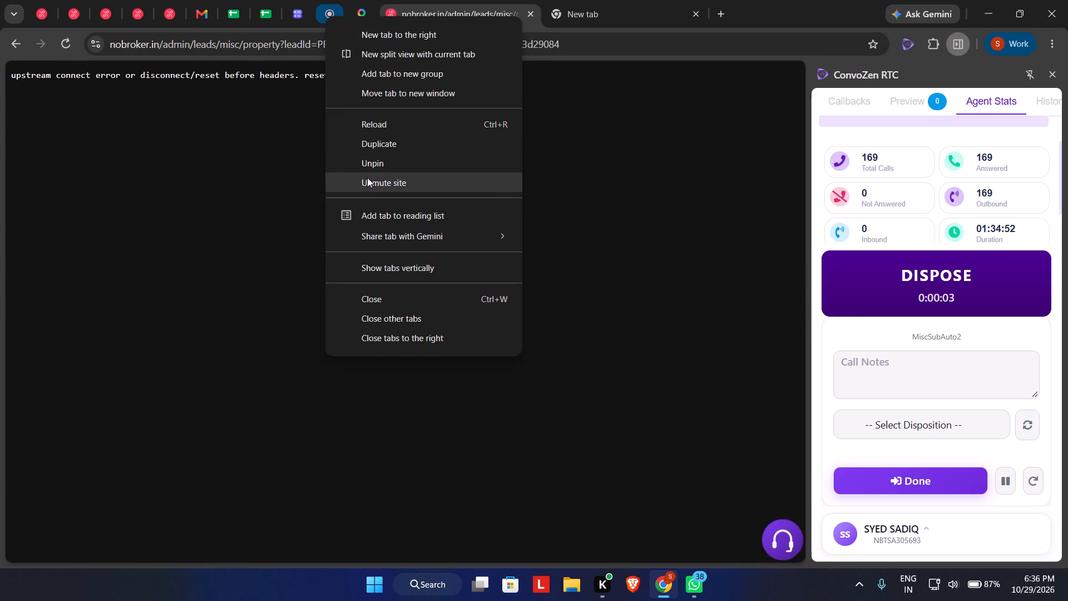
Dispose of the call in ConvoZen as Click Calling, Rejected, Rented Out, dismissing the WhatsApp notification, and submit it.
{"action": "left_click", "coordinate": [932, 431]}
{"action": "left_click", "coordinate": [924, 464]}
{"action": "left_click", "coordinate": [912, 423]}
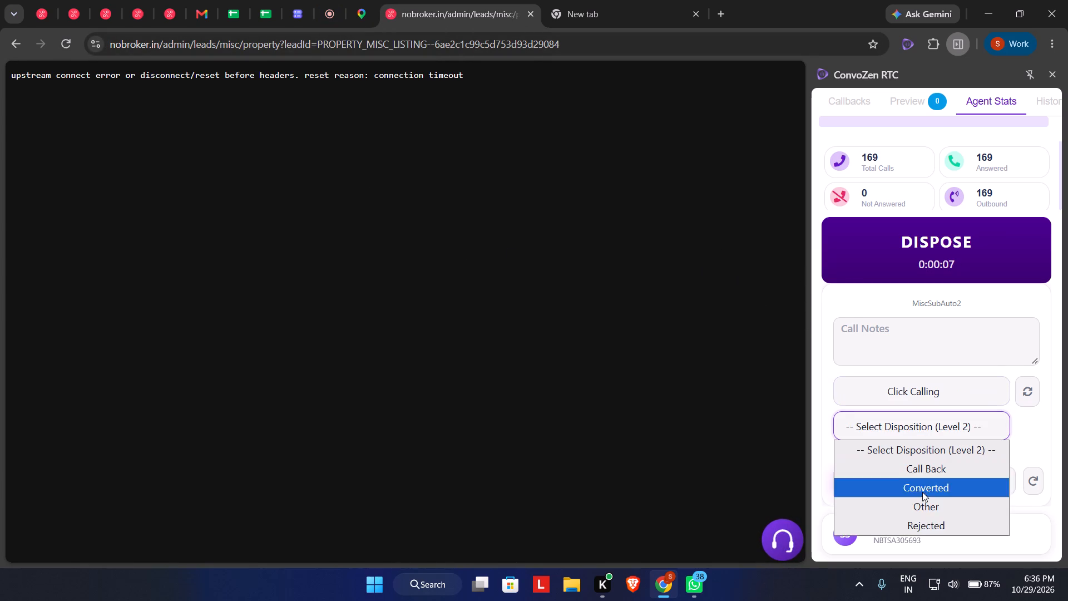
{"action": "left_click", "coordinate": [927, 518]}
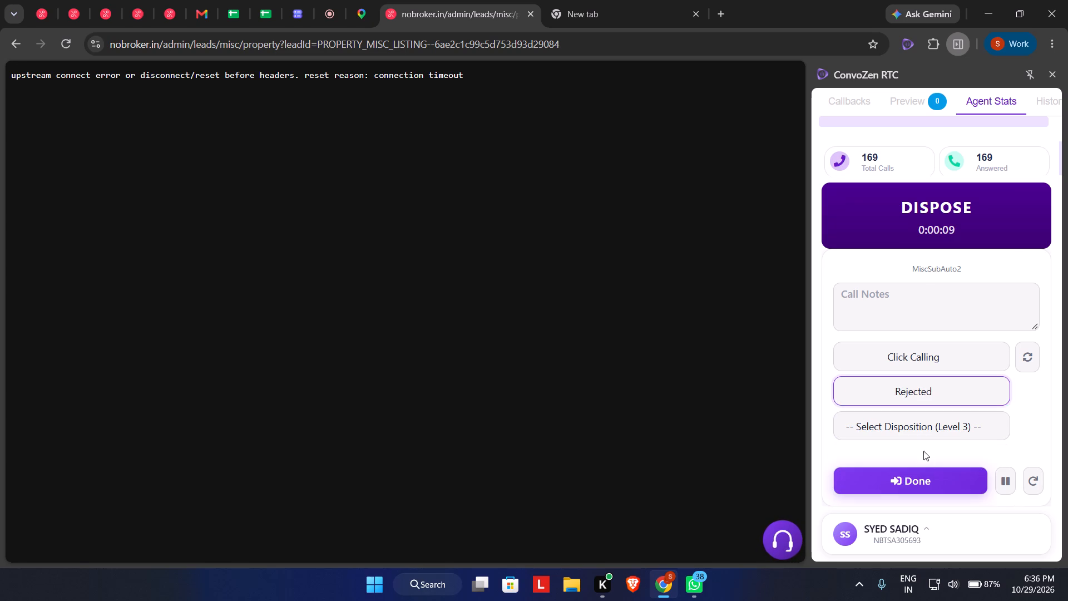
{"action": "left_click", "coordinate": [921, 434]}
{"action": "left_click", "coordinate": [898, 377]}
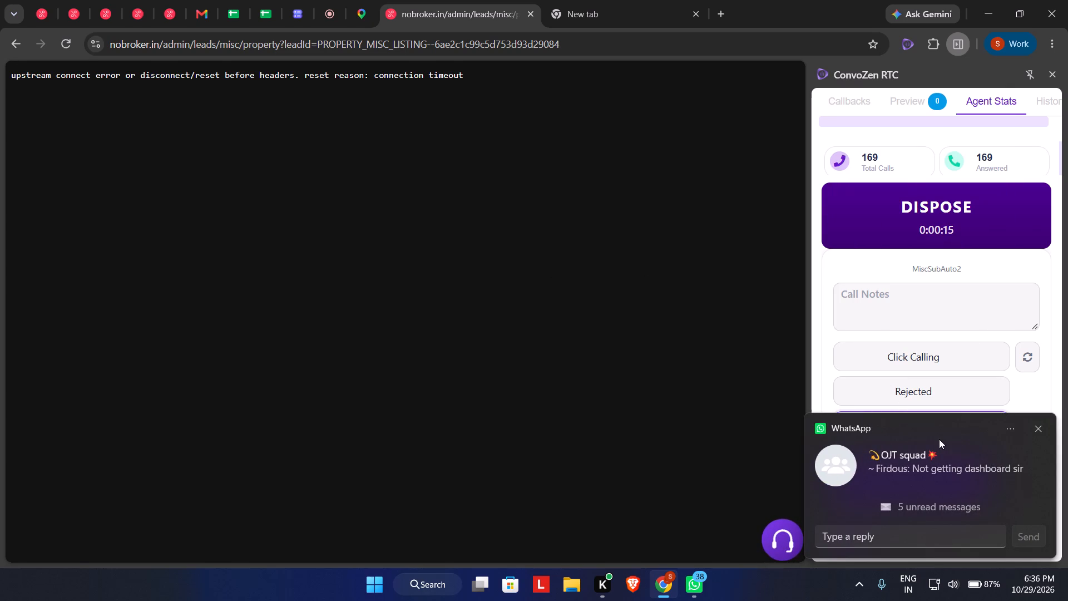
{"action": "left_click", "coordinate": [1039, 430]}
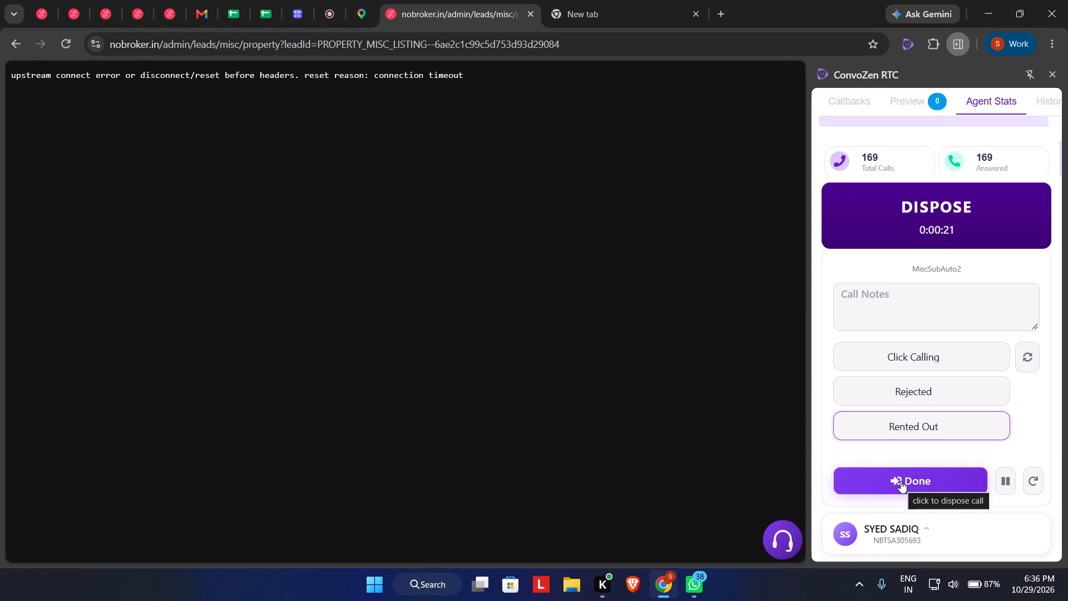
{"action": "left_click", "coordinate": [901, 481]}
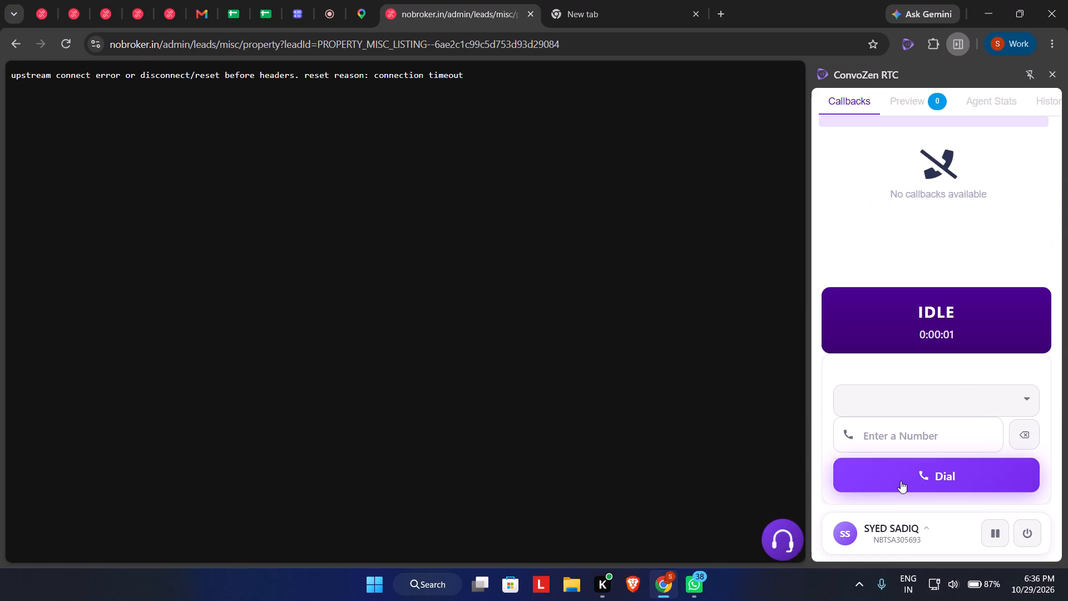
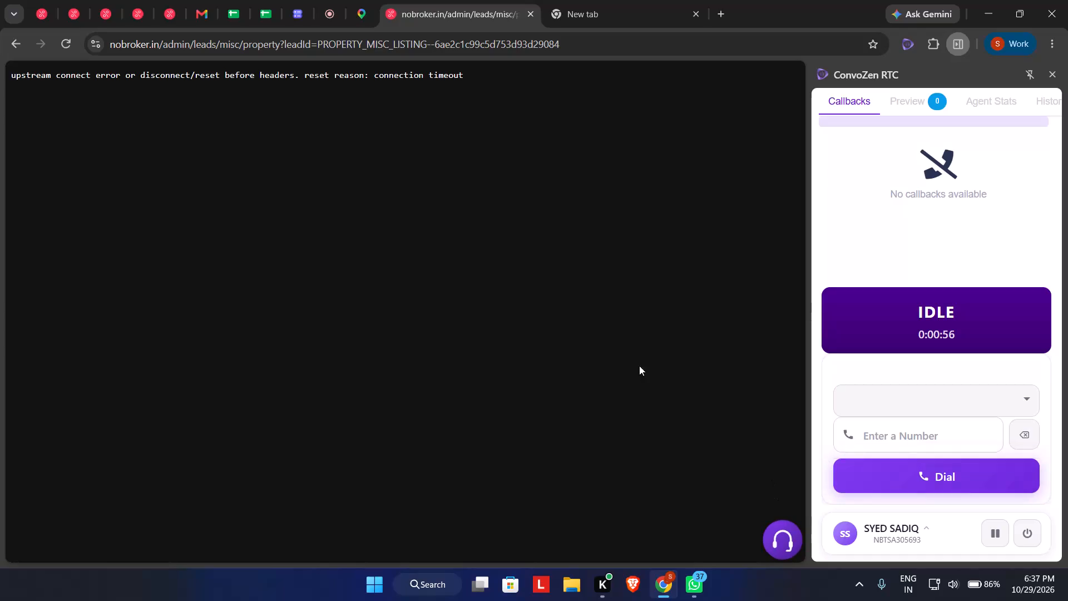
{"action": "left_click", "coordinate": [62, 39]}
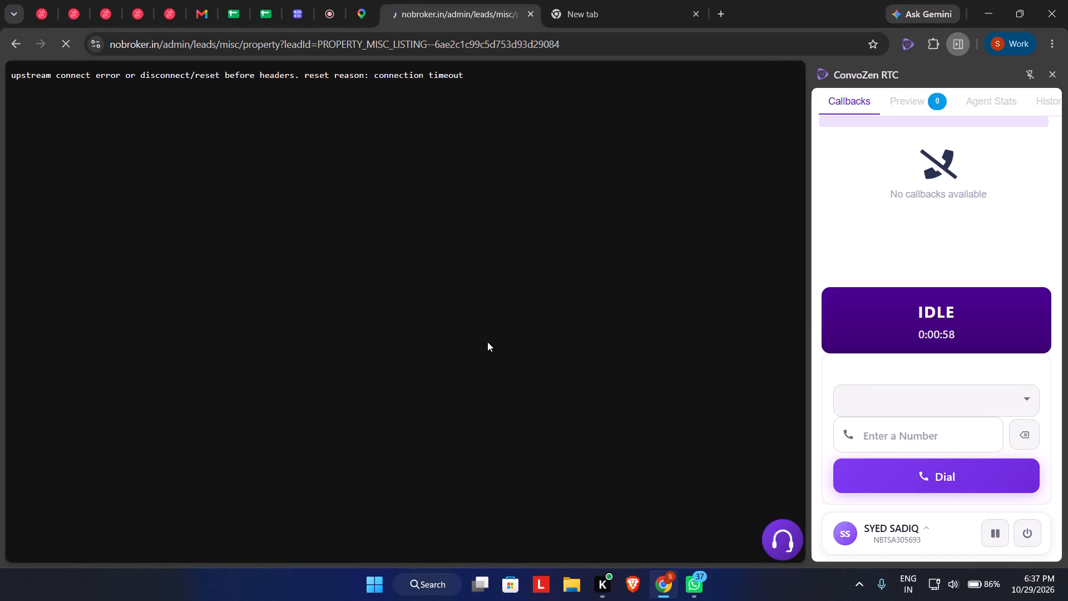
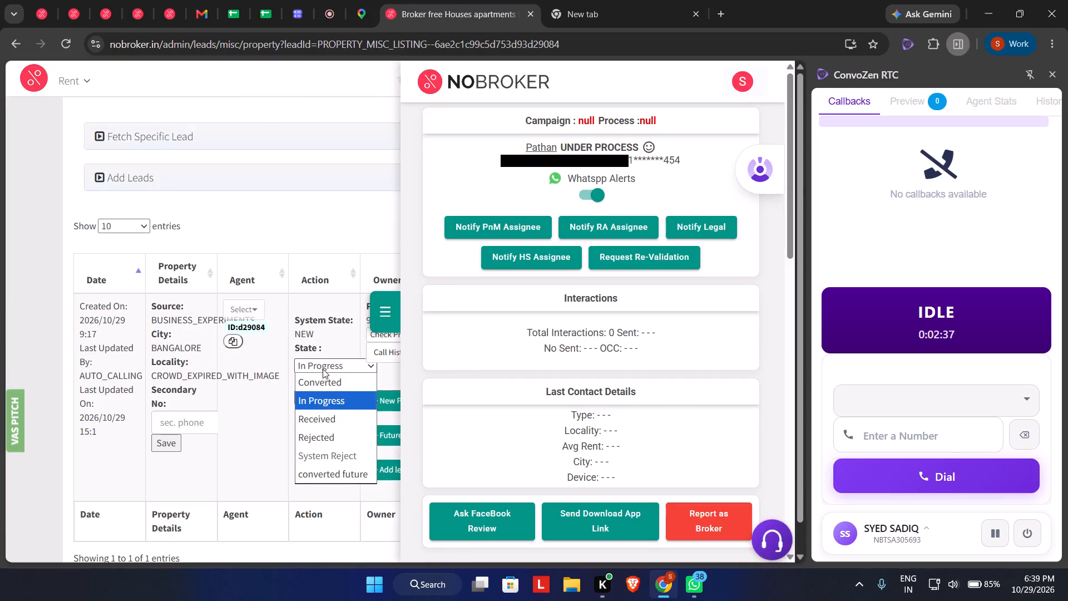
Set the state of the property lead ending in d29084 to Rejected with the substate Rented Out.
{"action": "left_click", "coordinate": [342, 437]}
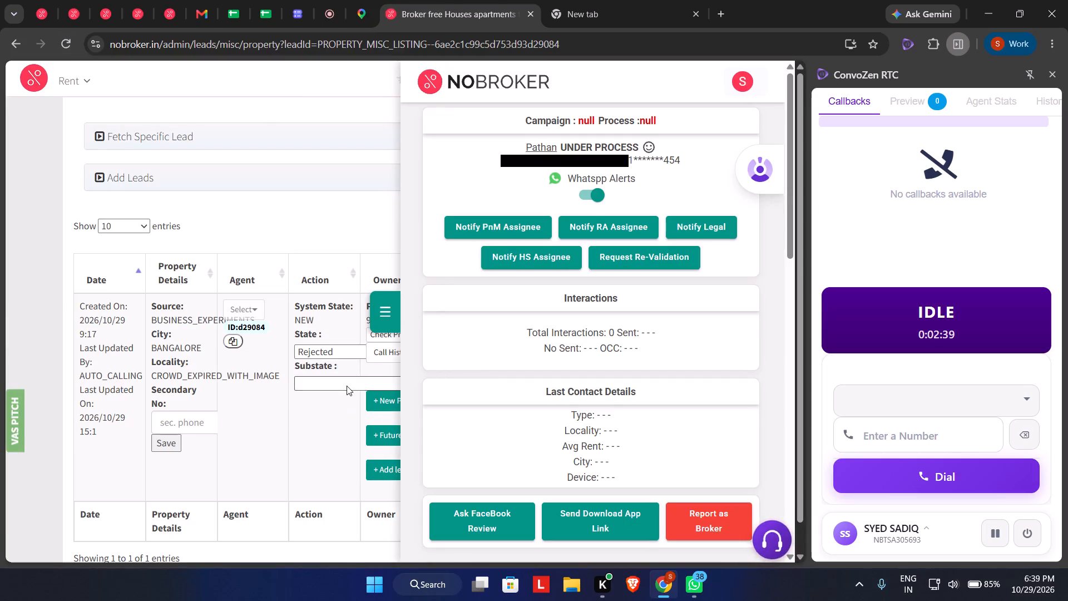
{"action": "left_click", "coordinate": [347, 386]}
{"action": "left_click", "coordinate": [328, 290]}
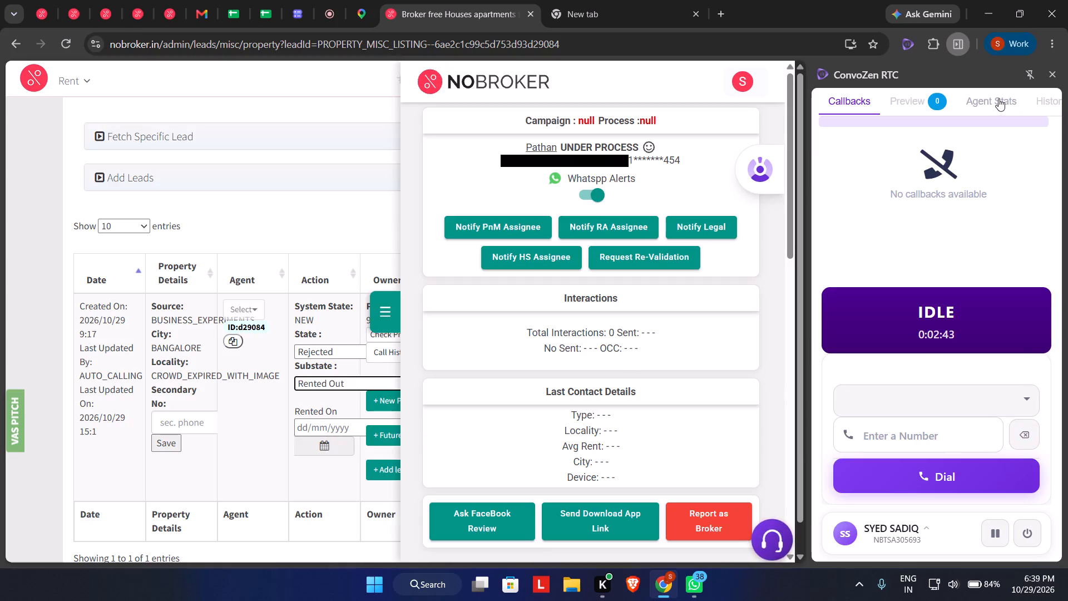
Check the recent call history in ConvoZen and return to the callbacks view.
{"action": "left_click", "coordinate": [1033, 104]}
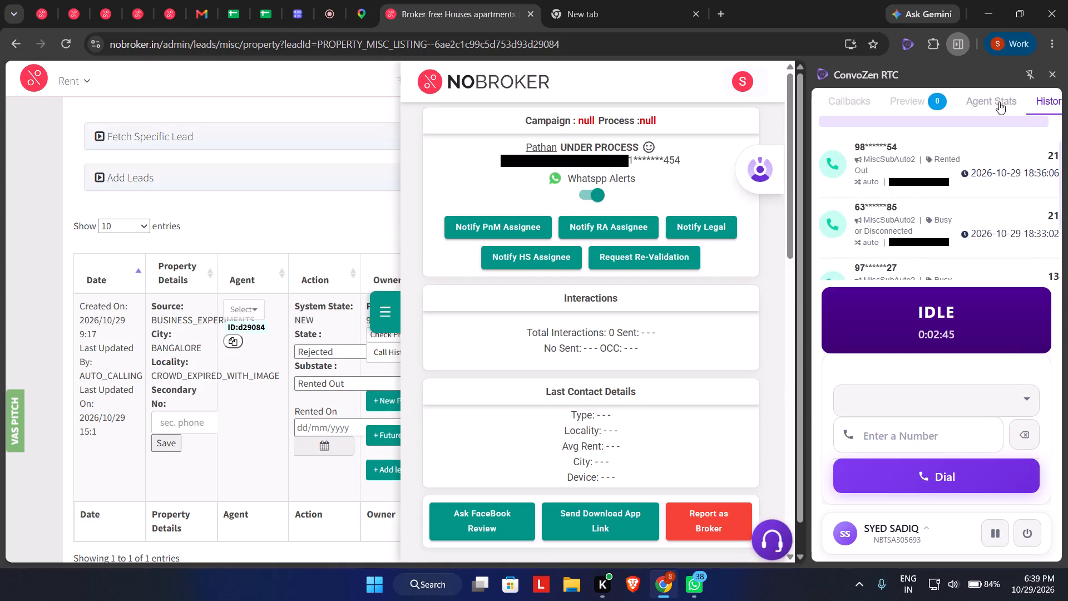
{"action": "left_click", "coordinate": [867, 105]}
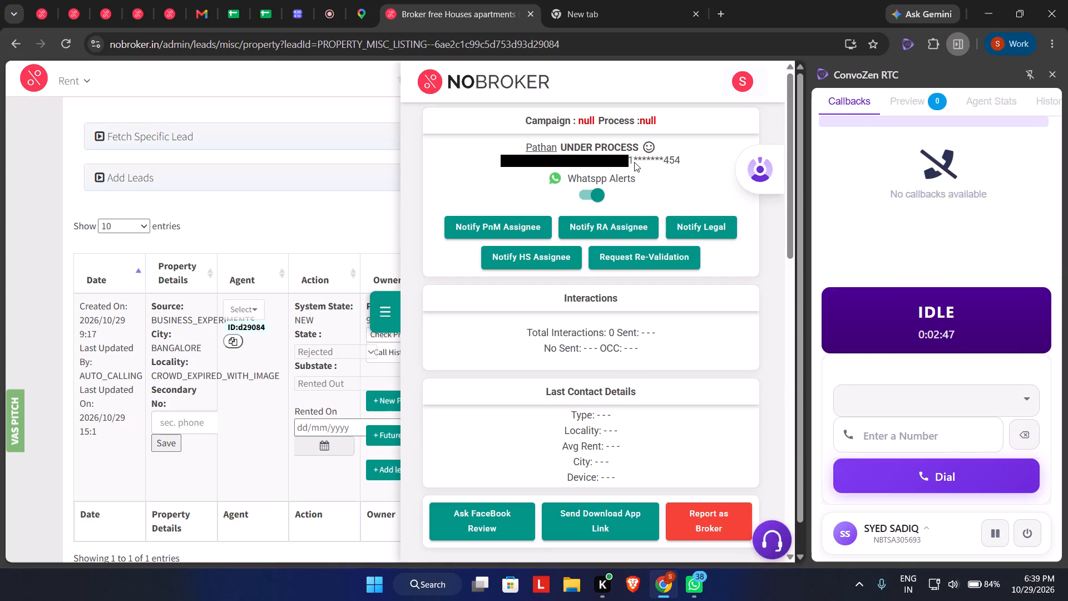
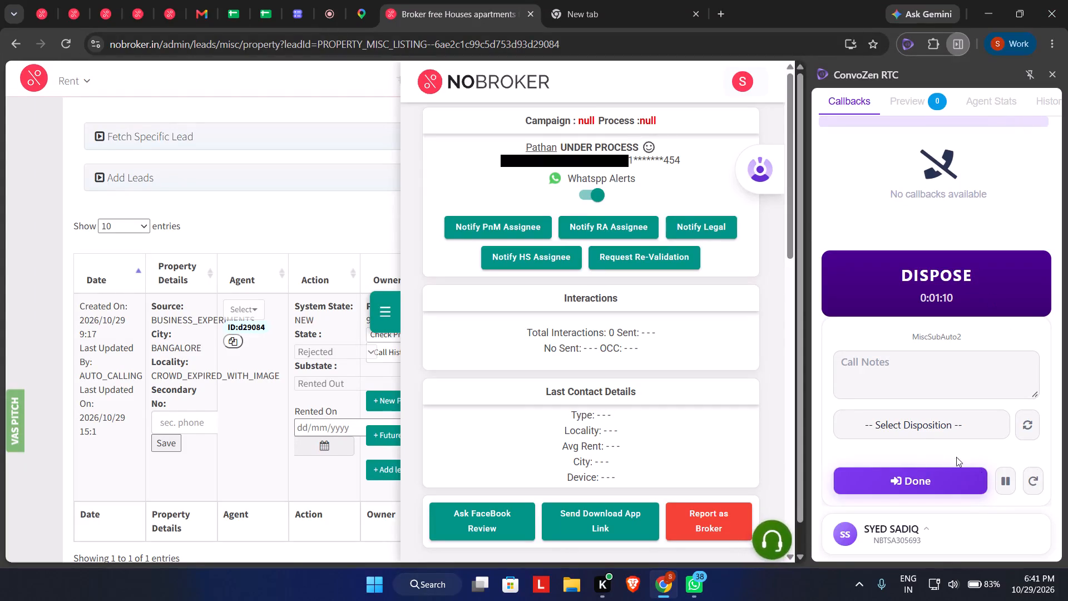
Set the ended call's disposition to Click Calling with Other as the second level, and open the third-level options.
{"action": "left_click", "coordinate": [925, 415]}
{"action": "left_click", "coordinate": [933, 420]}
{"action": "left_click", "coordinate": [943, 421]}
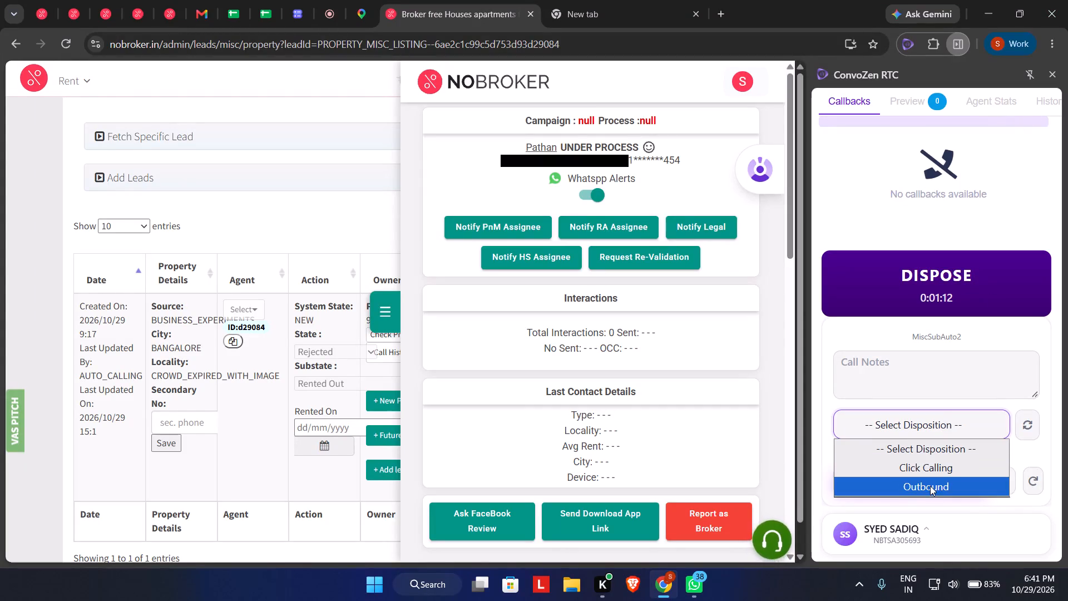
{"action": "left_click", "coordinate": [926, 471]}
{"action": "left_click", "coordinate": [919, 429]}
{"action": "left_click", "coordinate": [932, 507]}
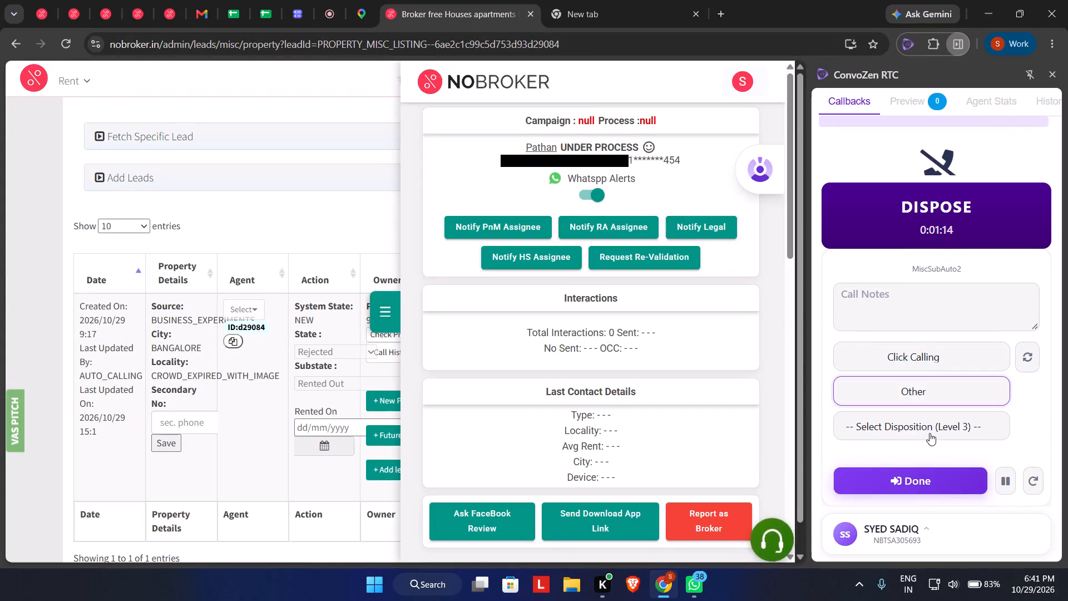
{"action": "left_click", "coordinate": [929, 433]}
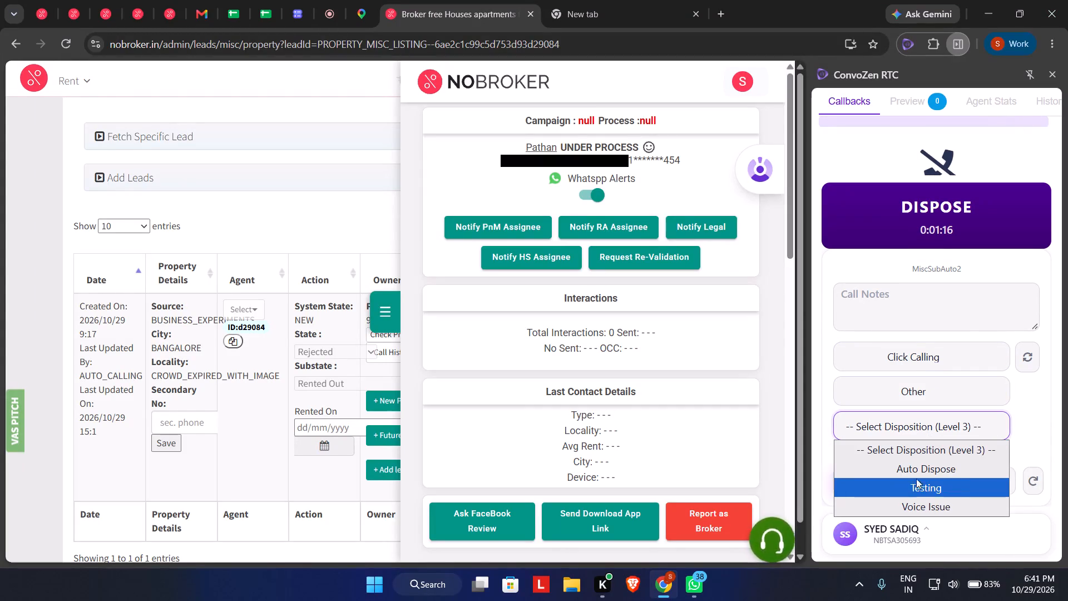
Check the recent call history in ConvoZen and collapse the owner details pane covering the lead table.
{"action": "left_click", "coordinate": [1049, 102]}
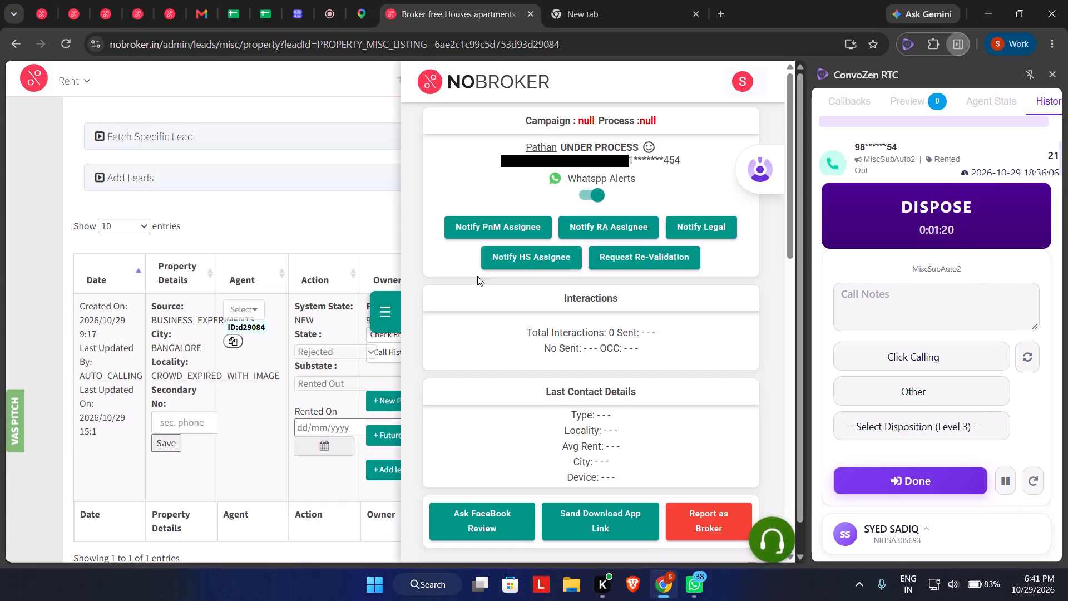
{"action": "left_click", "coordinate": [382, 306]}
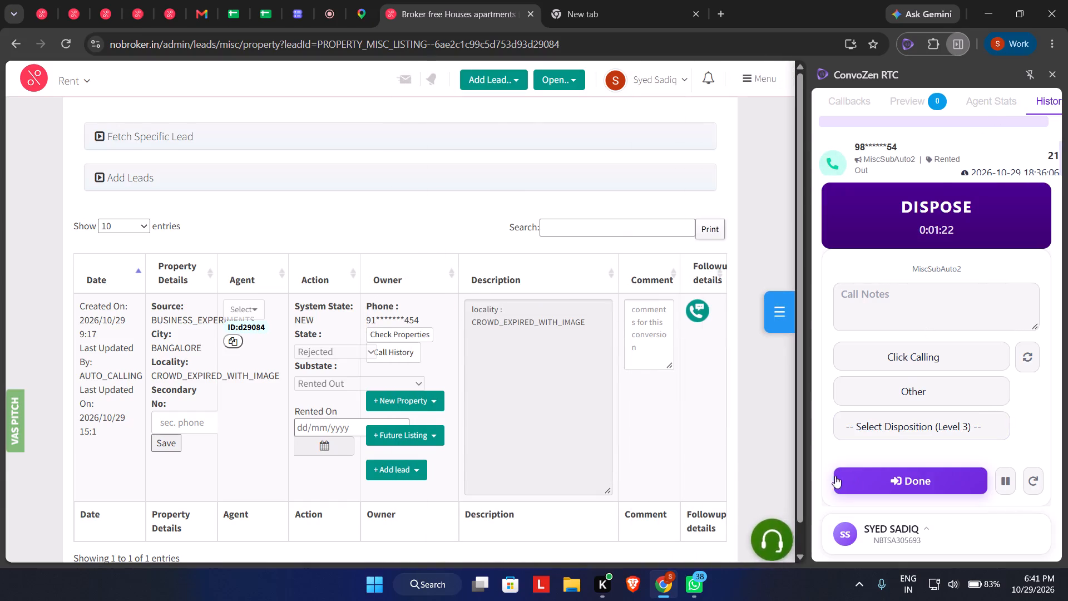
Replace the second-level choice Other under Click Calling and submit the call disposition.
{"action": "left_click", "coordinate": [877, 402]}
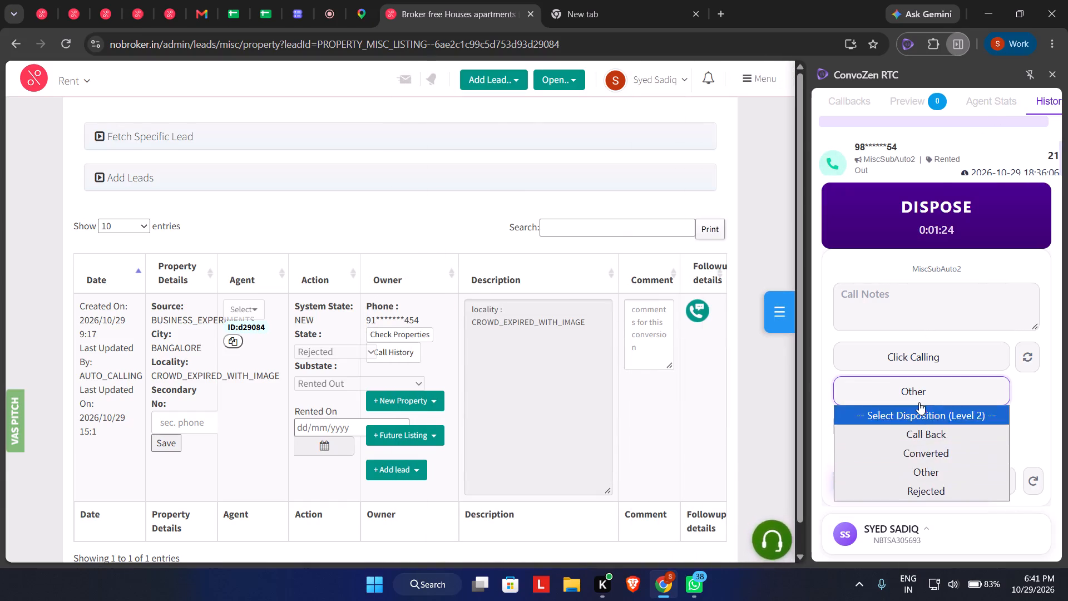
{"action": "left_click", "coordinate": [920, 402]}
{"action": "left_click", "coordinate": [920, 439]}
{"action": "left_click", "coordinate": [909, 471]}
{"action": "left_click", "coordinate": [914, 504]}
{"action": "left_click", "coordinate": [917, 485]}
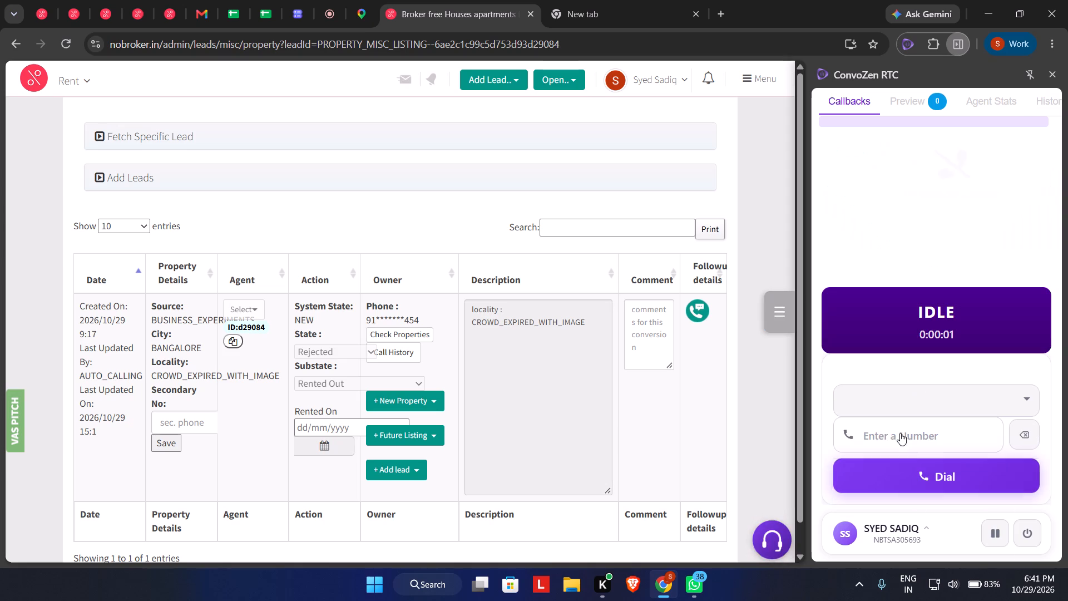
Review the agent's time statistics in ConvoZen and return to the callbacks view.
{"action": "left_click", "coordinate": [990, 93]}
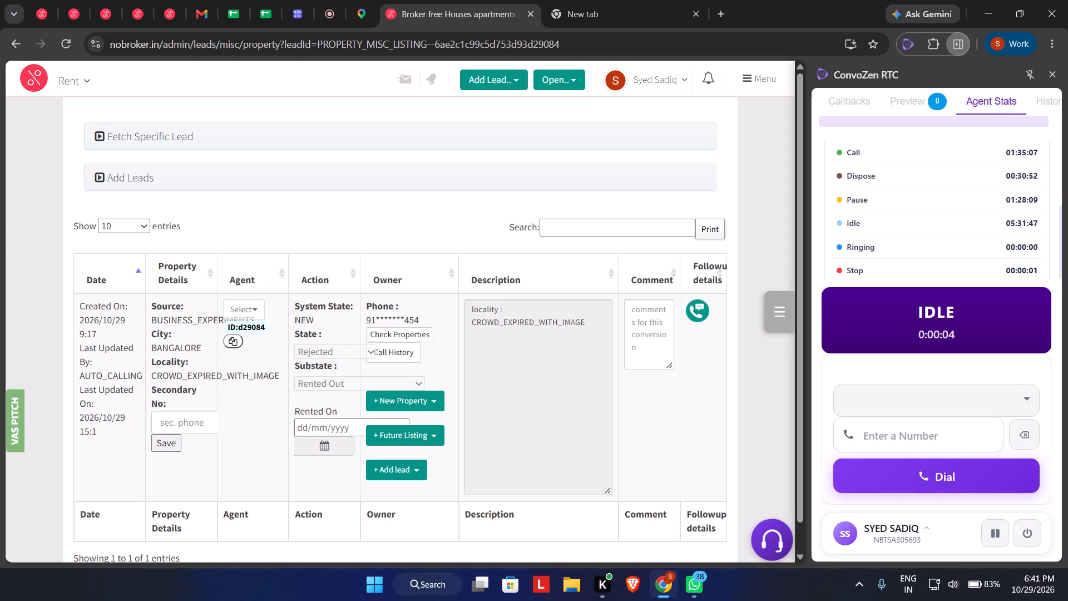
{"action": "left_click", "coordinate": [858, 102]}
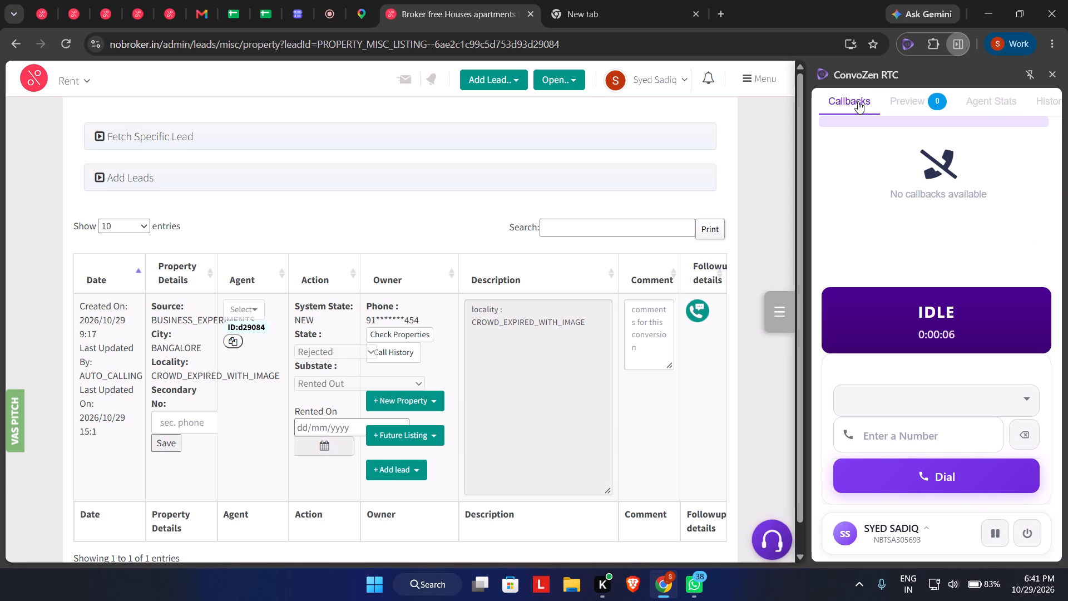
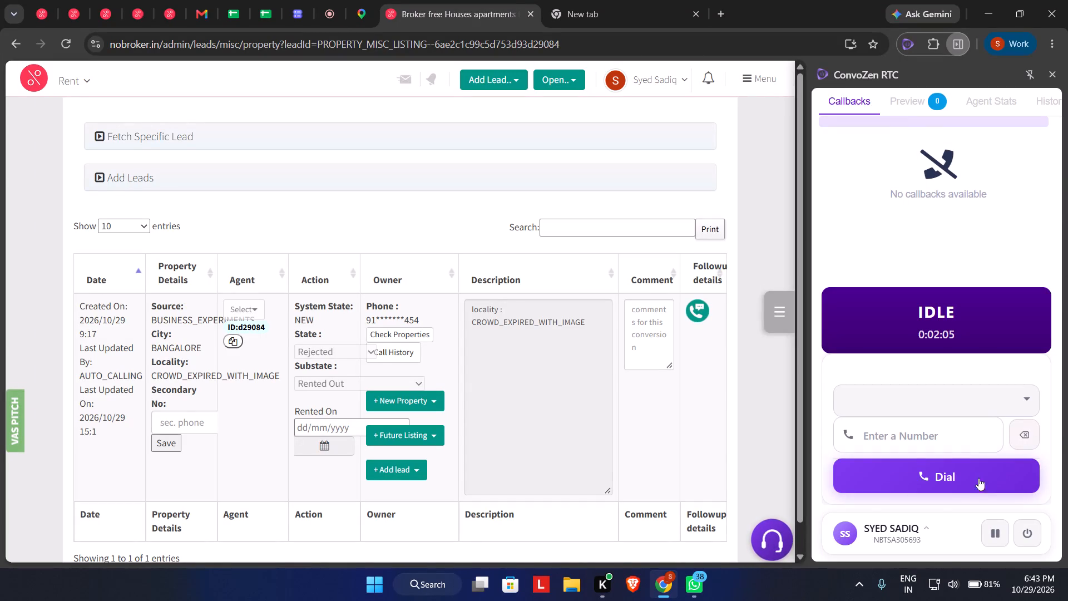
Open the agent statistics in ConvoZen.
{"action": "left_click", "coordinate": [1011, 87]}
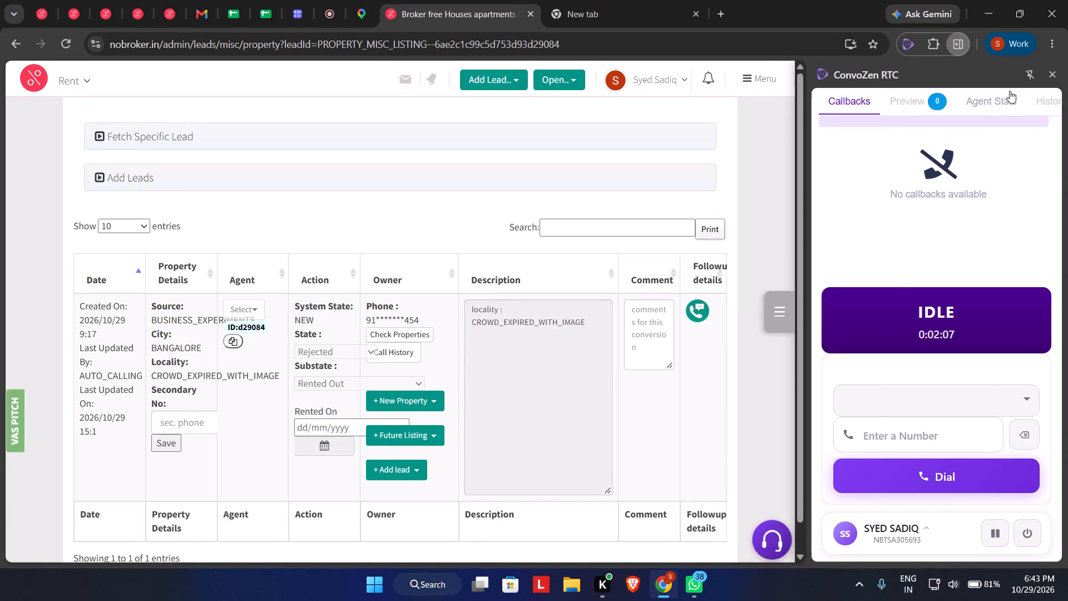
{"action": "left_click", "coordinate": [1007, 97]}
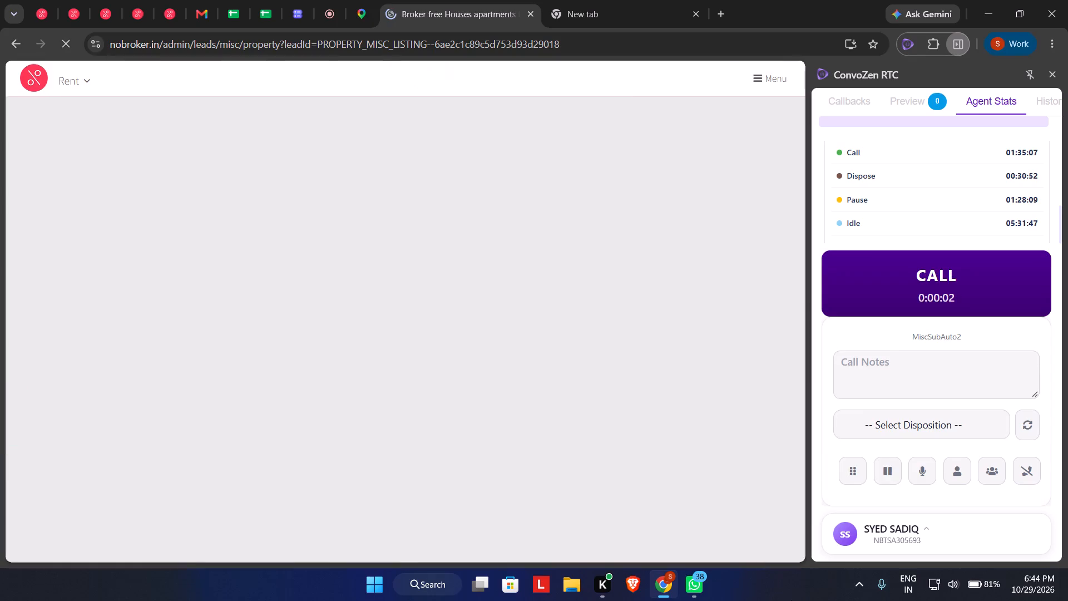
Review the new lead's owner and property details, and collapse the details pane covering the lead table.
{"action": "scroll", "coordinate": [536, 372], "scroll_direction": "down", "scroll_amount": 3}
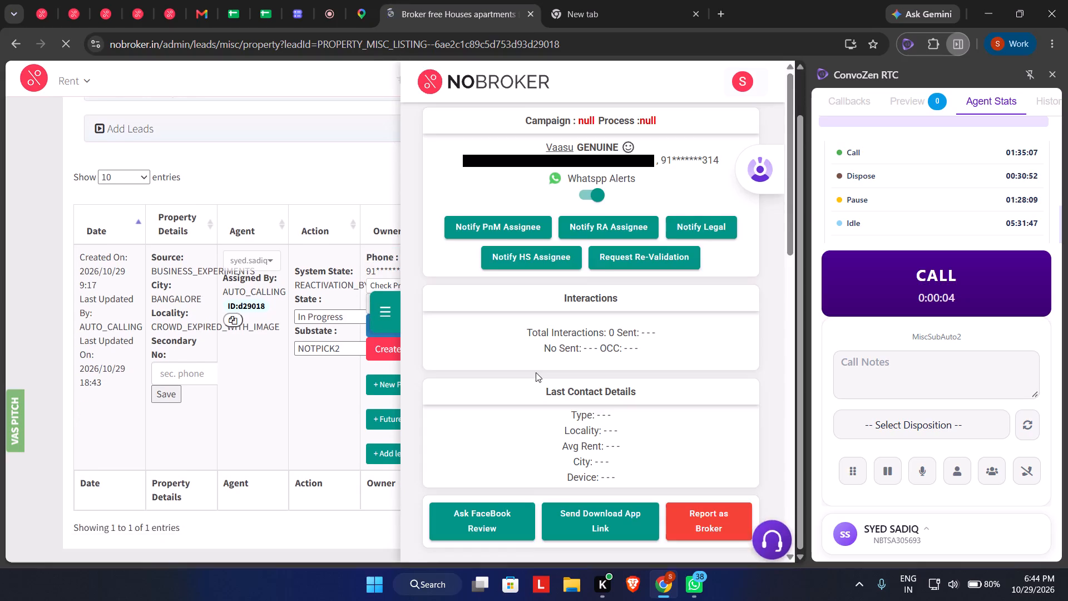
{"action": "scroll", "coordinate": [536, 372], "scroll_direction": "down", "scroll_amount": 7}
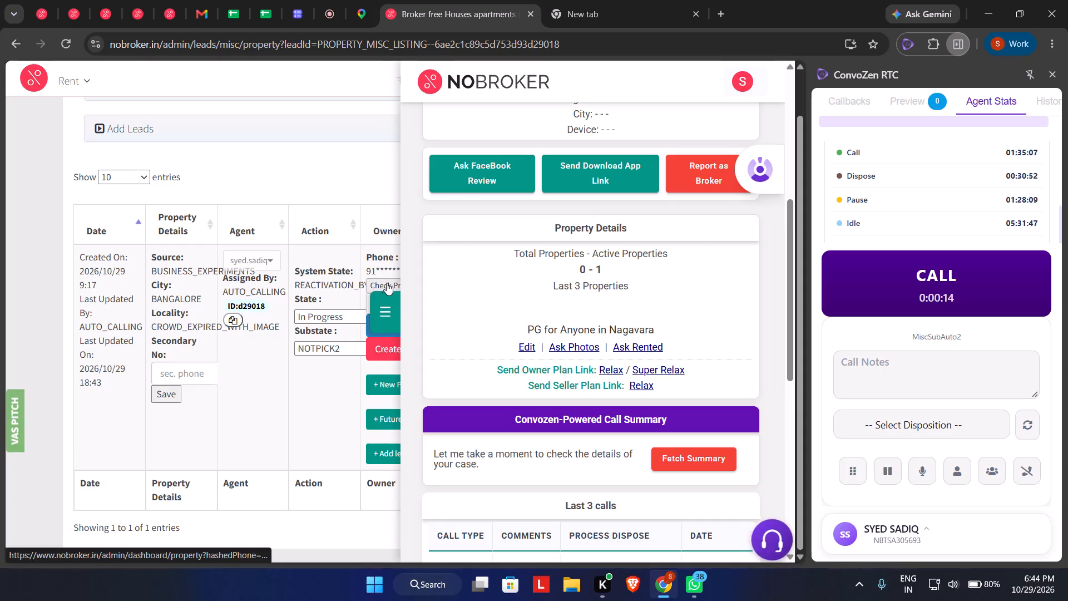
{"action": "left_click", "coordinate": [382, 319]}
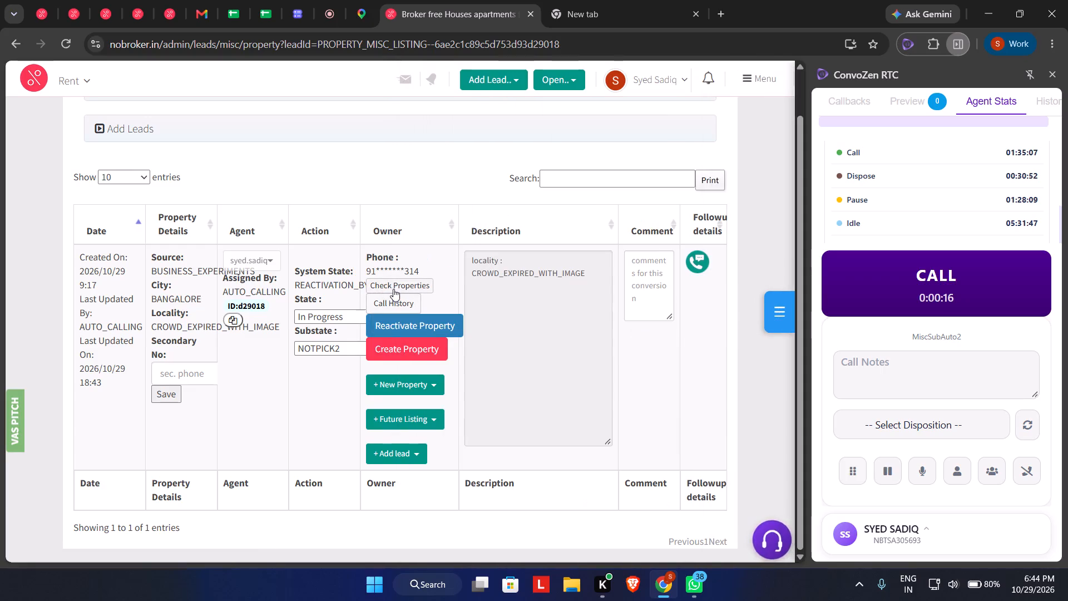
Check the lead owner's properties and open the PG listing in Nagavara for editing.
{"action": "left_click", "coordinate": [393, 287]}
{"action": "scroll", "coordinate": [391, 234], "scroll_direction": "down", "scroll_amount": 6}
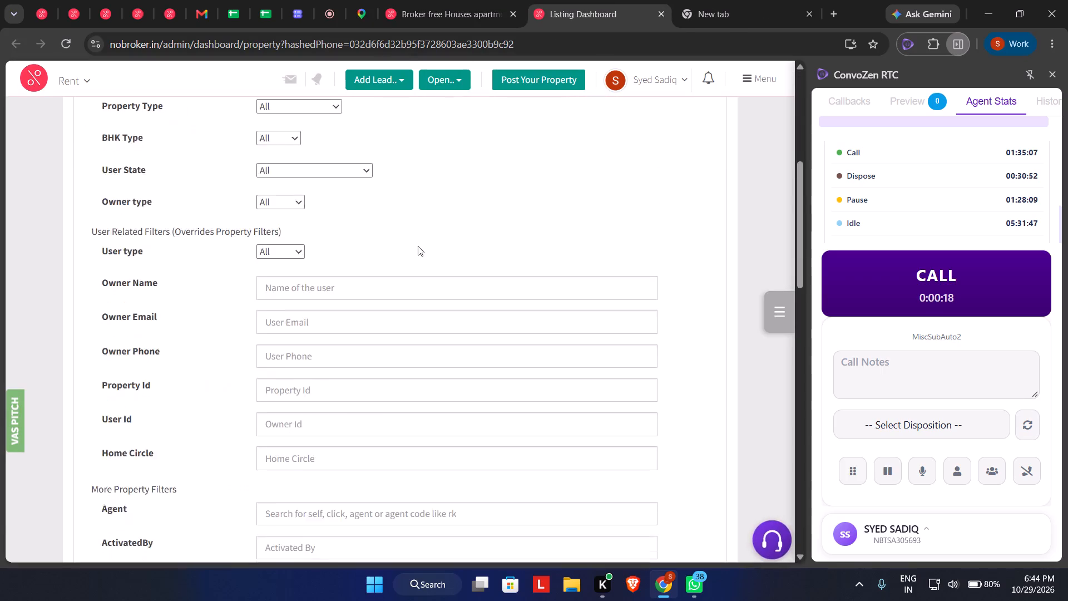
{"action": "scroll", "coordinate": [418, 246], "scroll_direction": "down", "scroll_amount": 16}
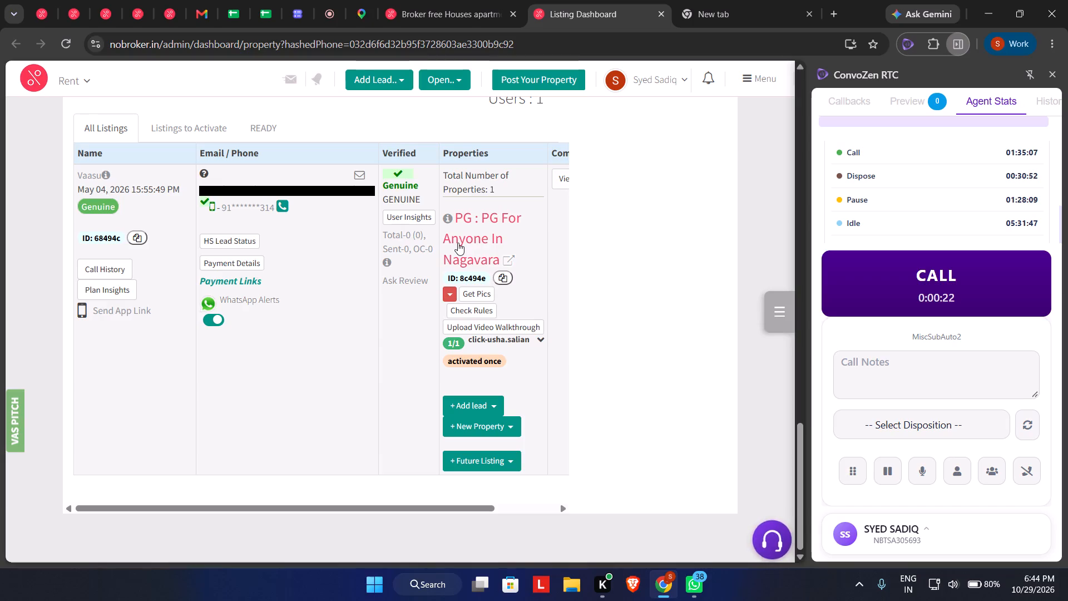
{"action": "left_click", "coordinate": [458, 243]}
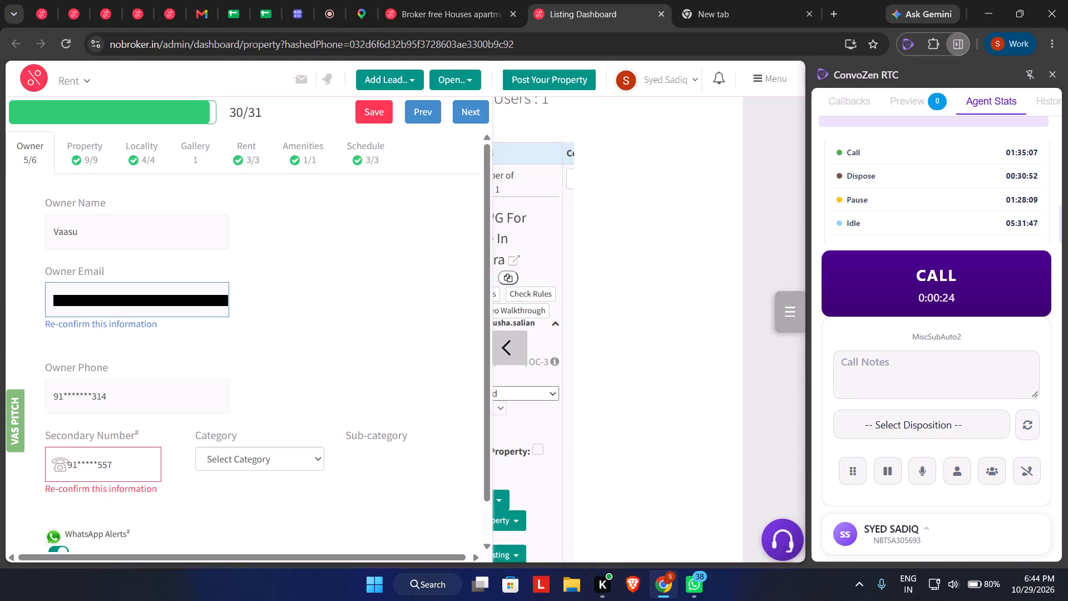
Clear the secondary number in the listing's owner details.
{"action": "left_click_drag", "start_coordinate": [117, 475], "coordinate": [0, 513]}
{"action": "key", "text": "BackSpace"}
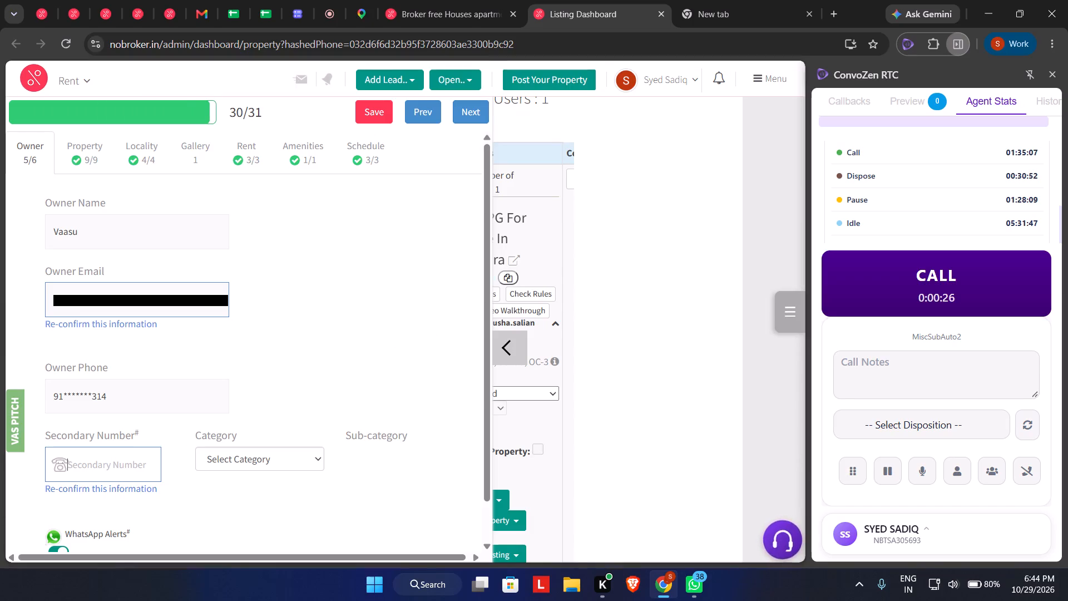
Examine the rent and deposit for the single, double and three room options, plus the listing's amenities.
{"action": "left_click", "coordinate": [96, 169]}
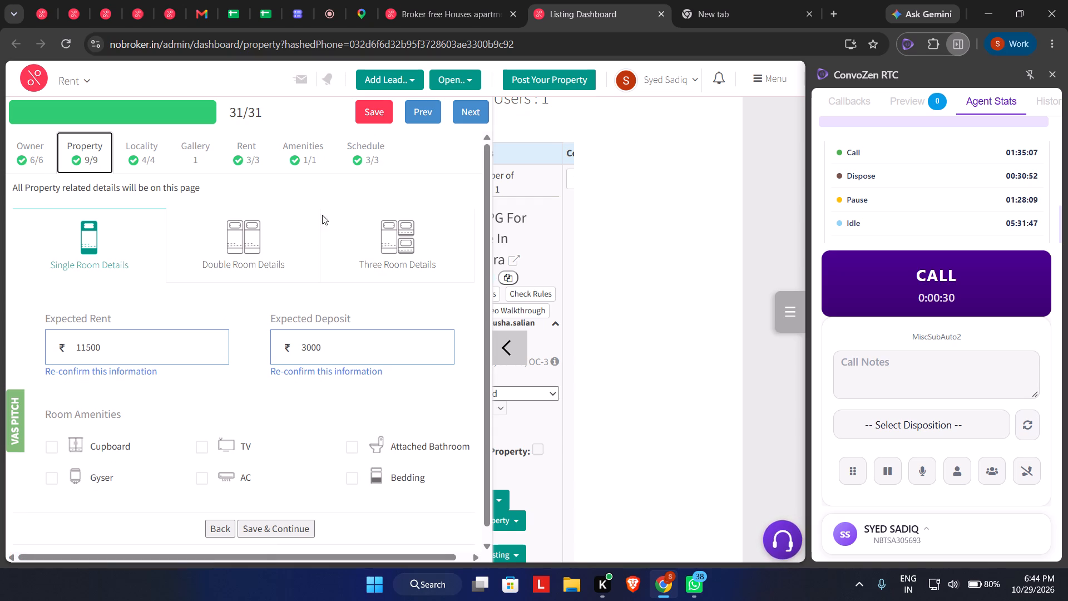
{"action": "left_click", "coordinate": [268, 249]}
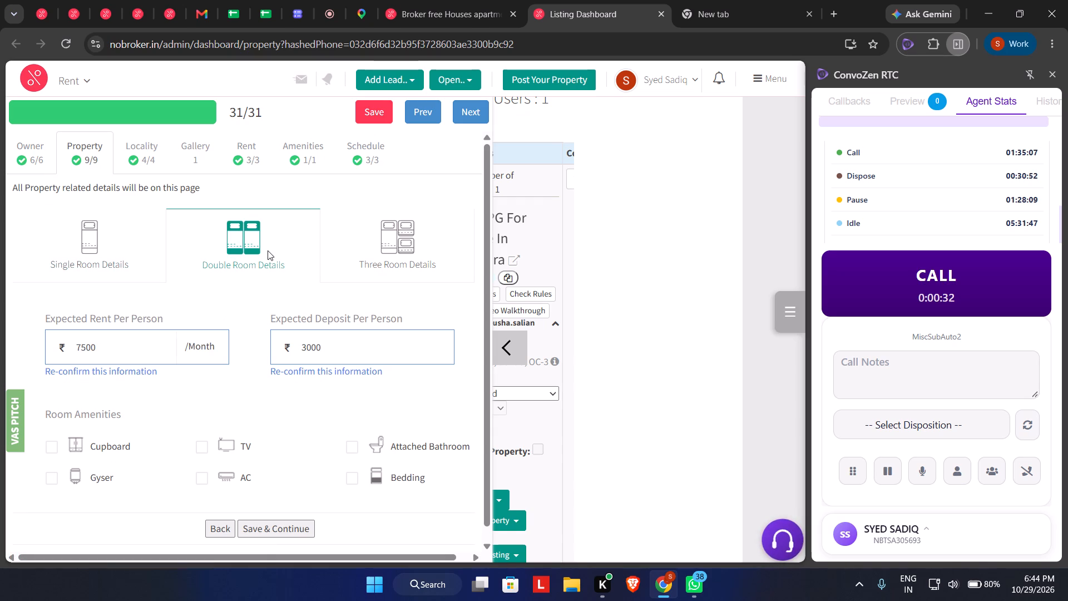
{"action": "left_click", "coordinate": [368, 247]}
{"action": "left_click", "coordinate": [209, 253]}
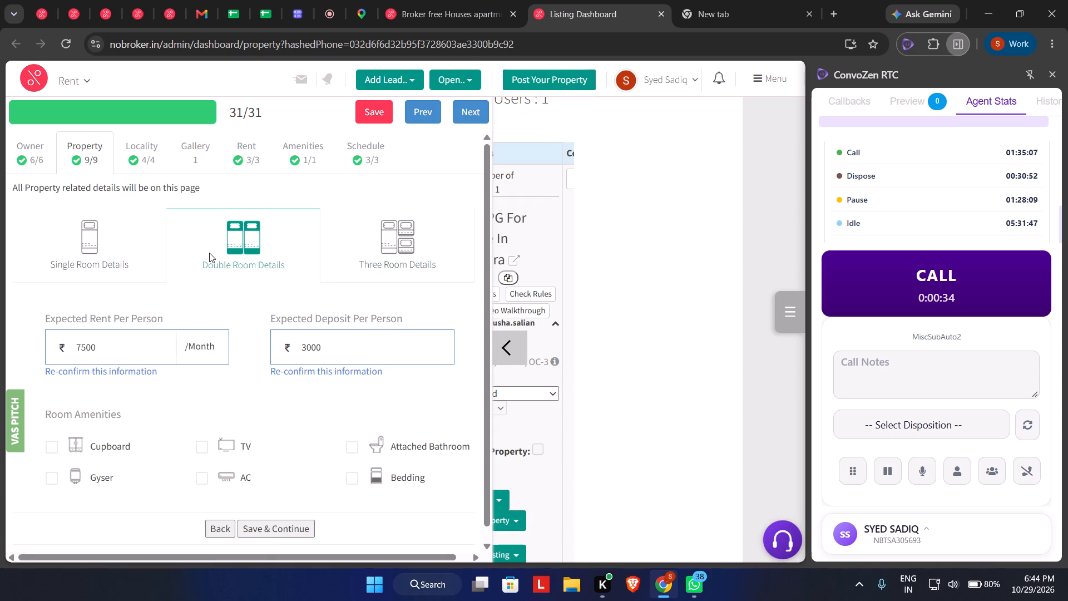
{"action": "left_click", "coordinate": [71, 259]}
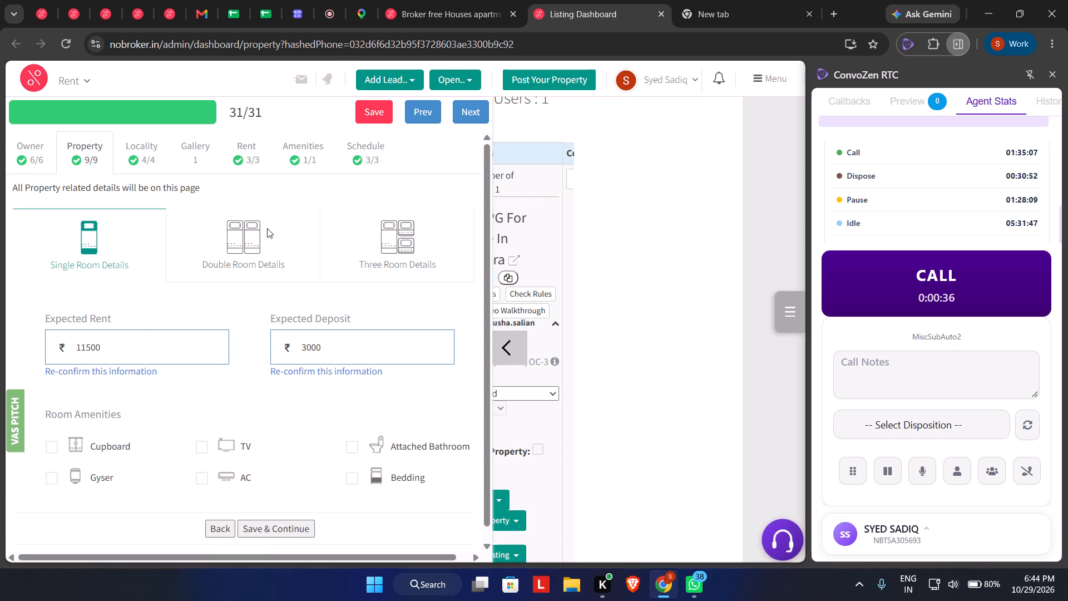
{"action": "left_click", "coordinate": [267, 228]}
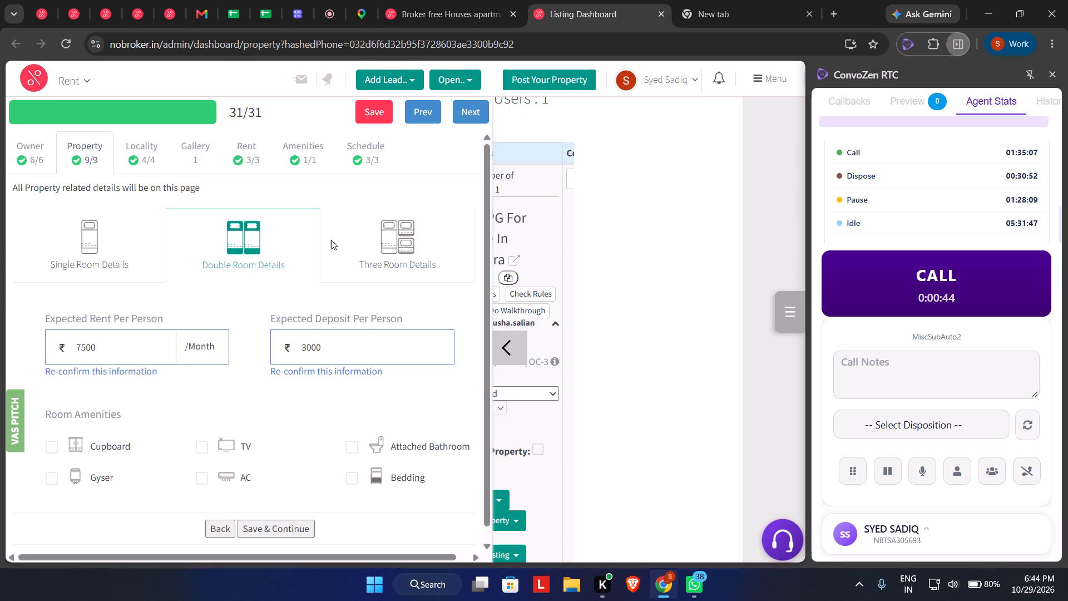
{"action": "left_click", "coordinate": [386, 247]}
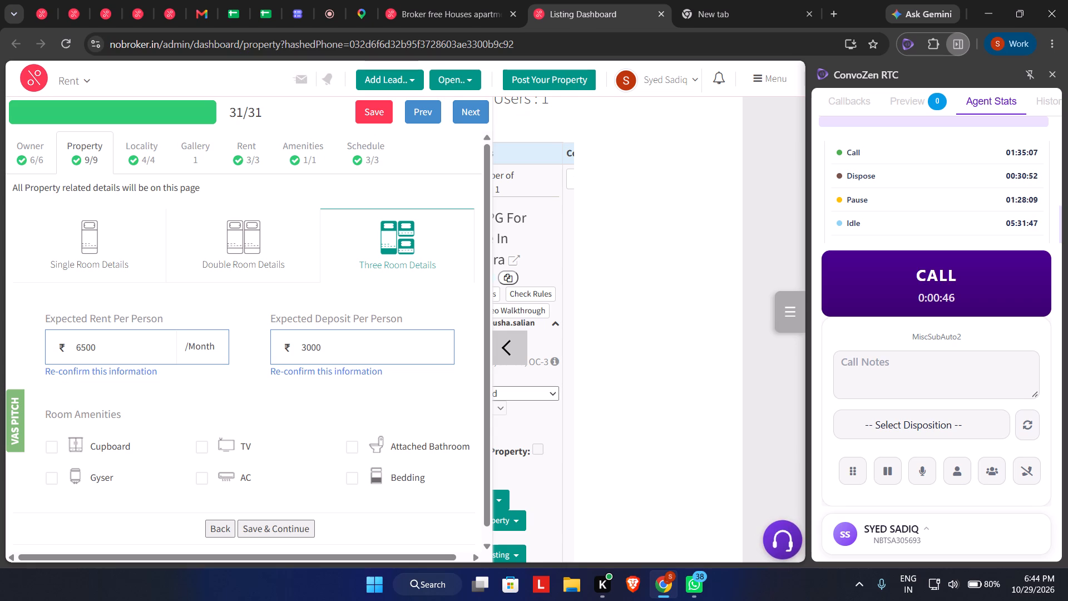
{"action": "left_click", "coordinate": [231, 235]}
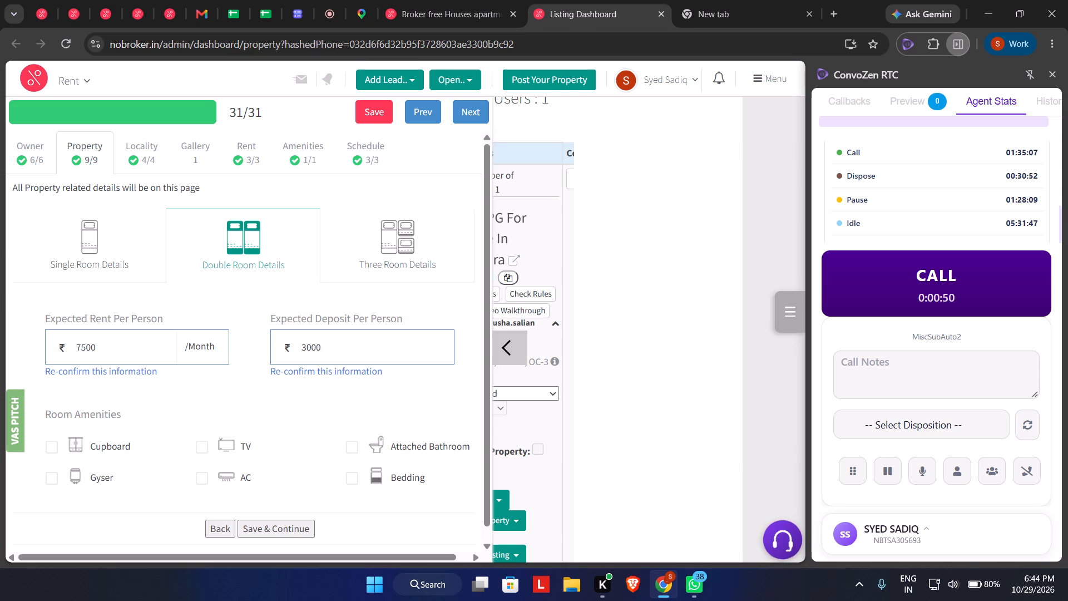
{"action": "left_click", "coordinate": [392, 257]}
{"action": "left_click", "coordinate": [245, 263]}
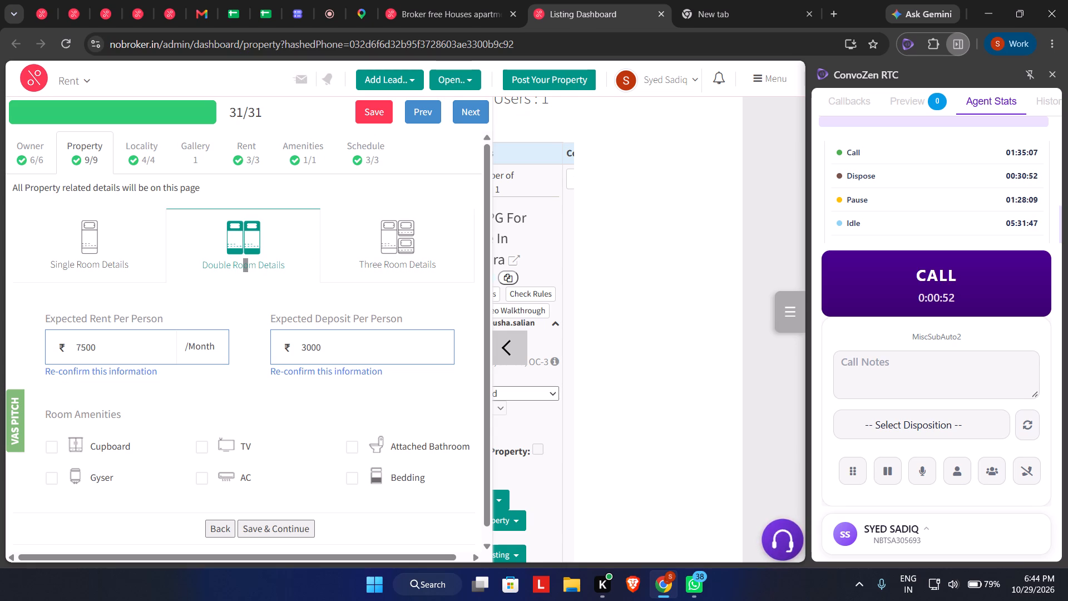
{"action": "scroll", "coordinate": [219, 332], "scroll_direction": "down", "scroll_amount": 1}
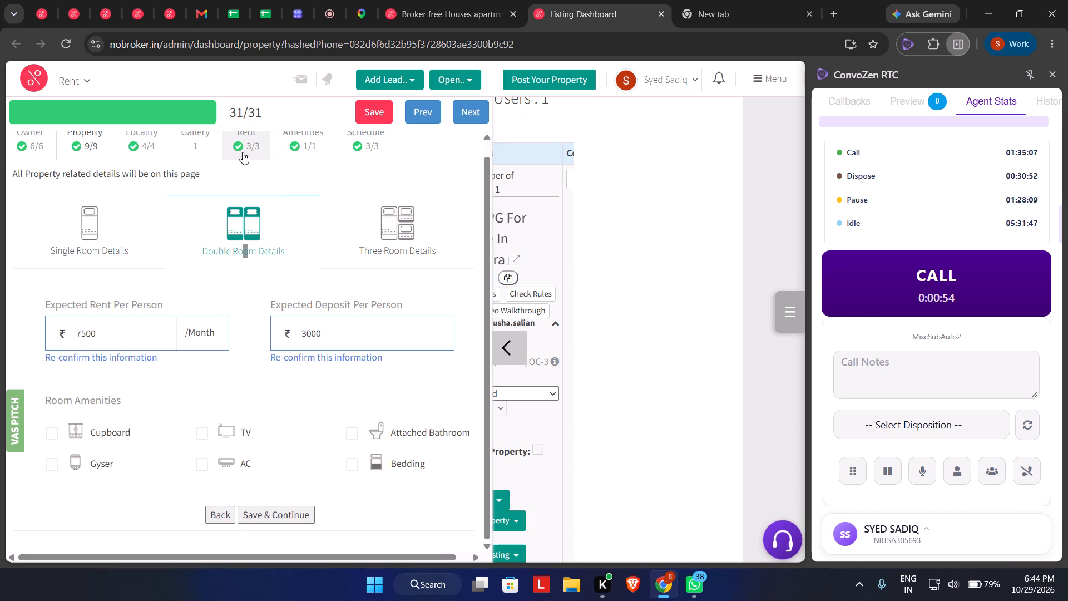
{"action": "scroll", "coordinate": [243, 152], "scroll_direction": "up", "scroll_amount": 1}
{"action": "left_click", "coordinate": [300, 161]}
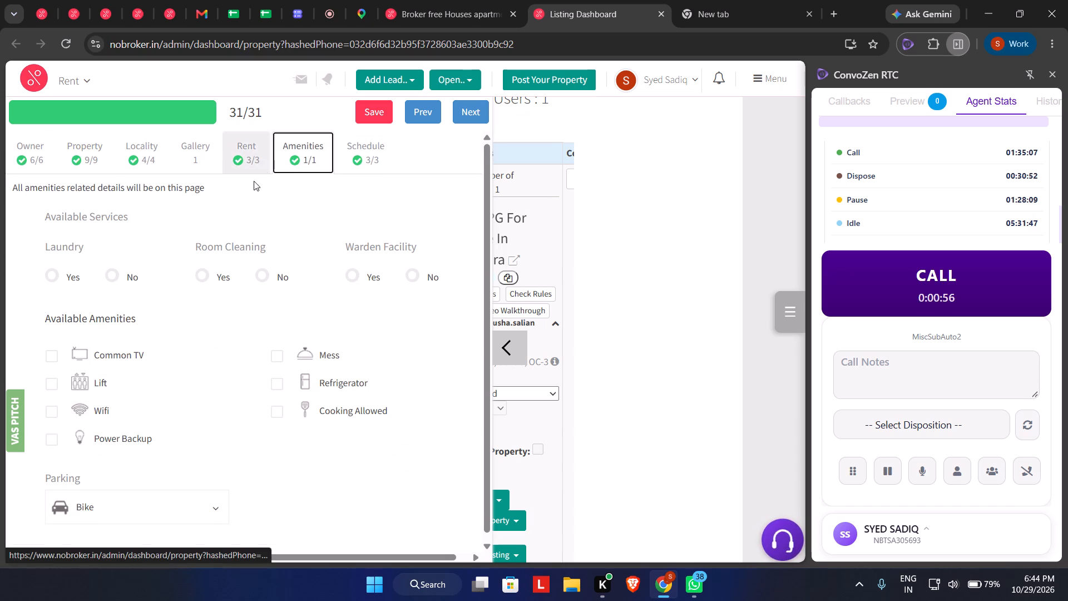
{"action": "scroll", "coordinate": [254, 188], "scroll_direction": "down", "scroll_amount": 2}
{"action": "scroll", "coordinate": [273, 334], "scroll_direction": "up", "scroll_amount": 2}
Set the PG listing's Available From date to 29-10-2026 in the rent details.
{"action": "left_click", "coordinate": [236, 170]}
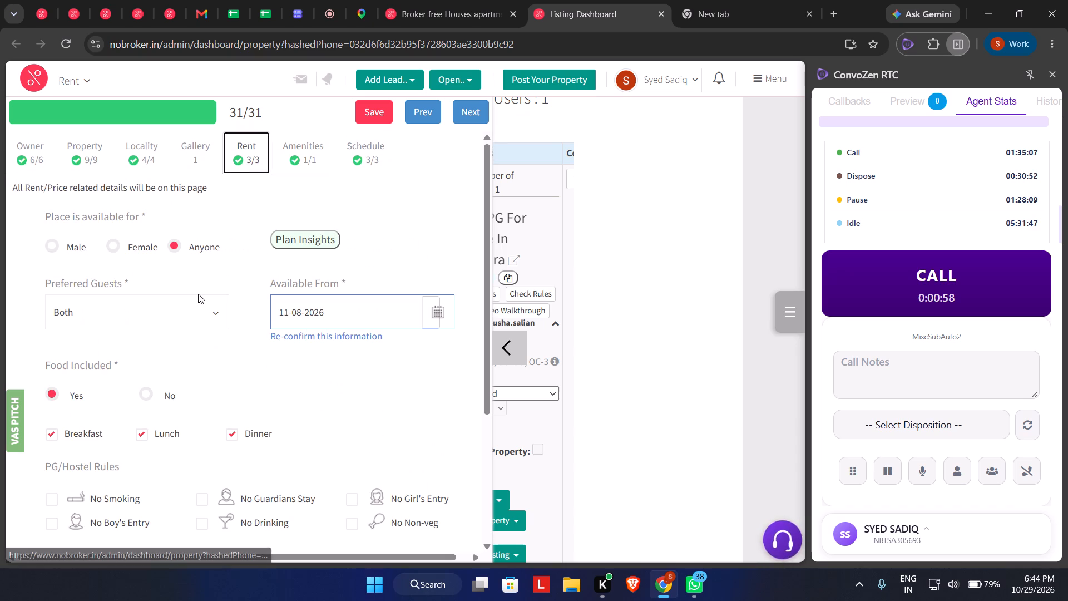
{"action": "left_click", "coordinate": [429, 304]}
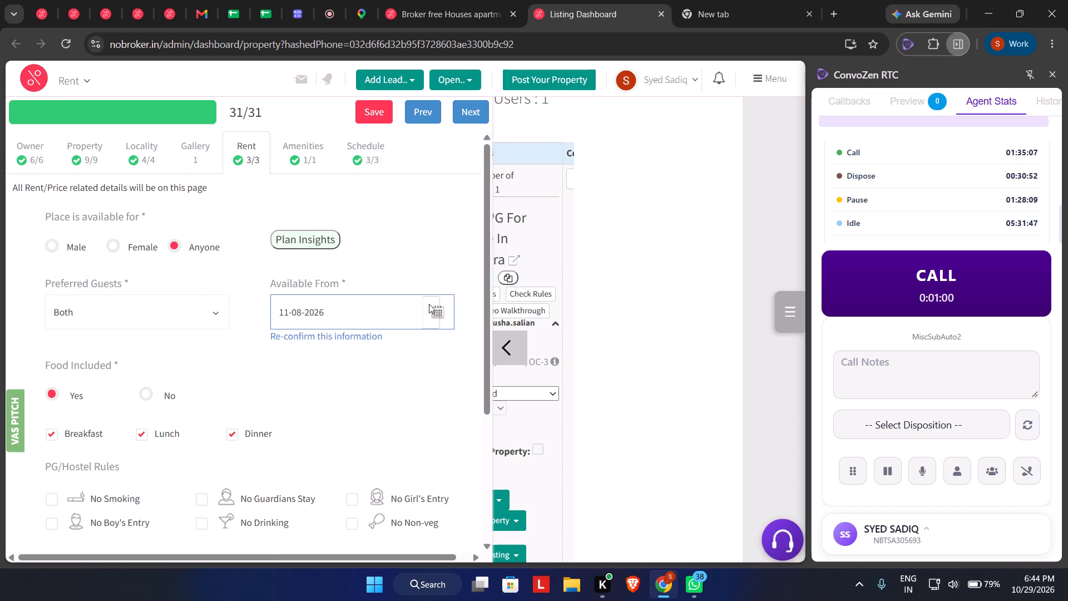
{"action": "left_click", "coordinate": [431, 311]}
{"action": "left_click", "coordinate": [414, 460]}
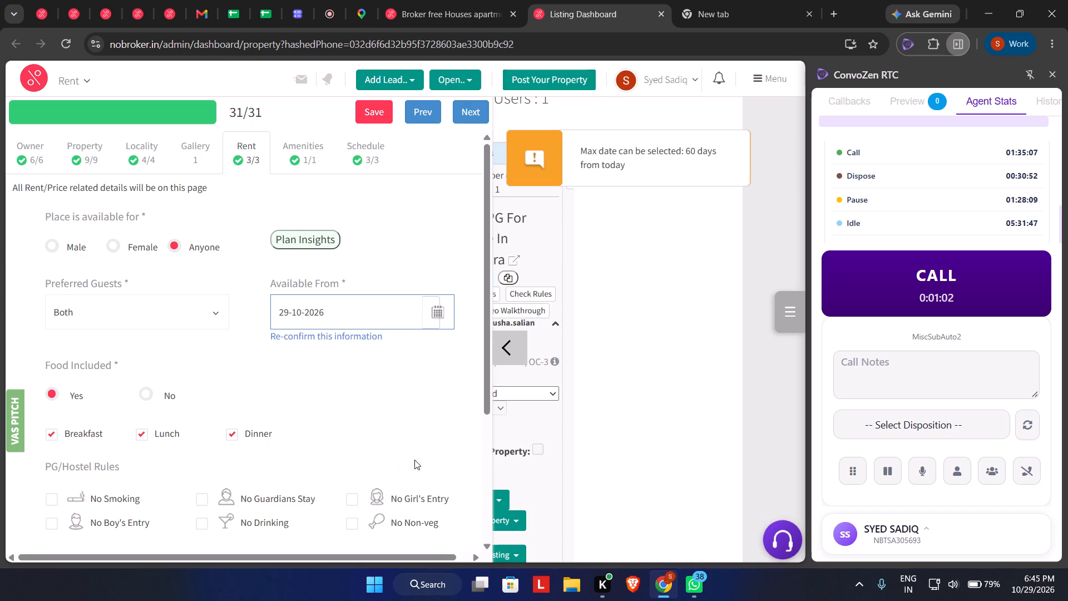
Read the full street/area address through to its end in the PG listing's locality details.
{"action": "left_click", "coordinate": [147, 157]}
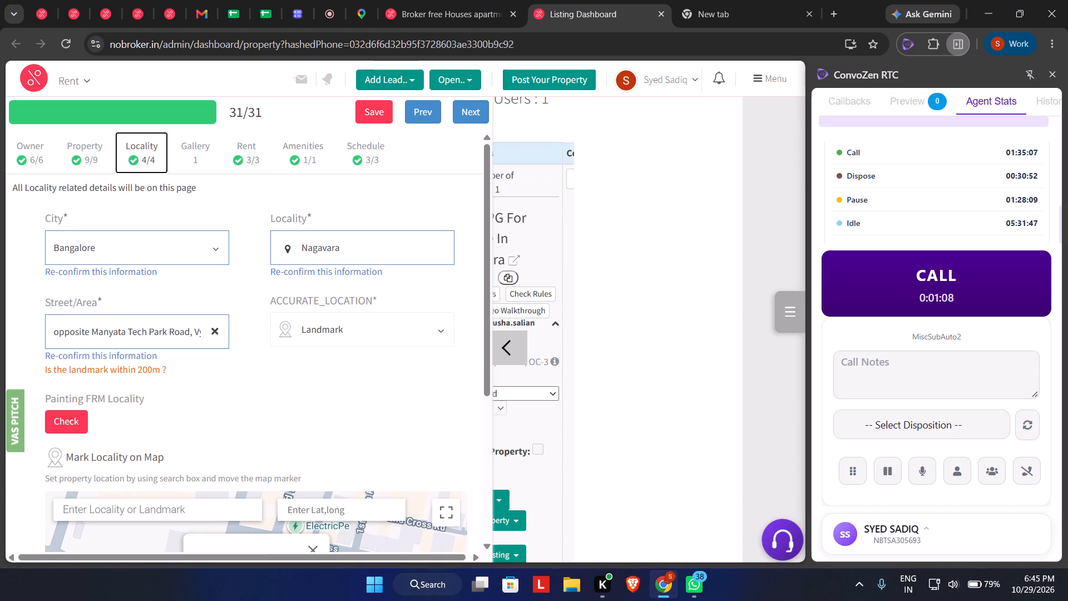
{"action": "left_click", "coordinate": [160, 331]}
{"action": "key", "text": "Right"}
{"action": "key", "text": "Right"}
{"action": "key", "text": "Right"}
{"action": "key", "text": "Right"}
{"action": "key", "text": "Right"}
{"action": "key", "text": "Right"}
{"action": "key", "text": "Right"}
{"action": "key", "text": "Right"}
{"action": "key", "text": "Right"}
{"action": "key", "text": "Right"}
{"action": "key", "text": "Right"}
{"action": "key", "text": "Right"}
{"action": "key", "text": "Right"}
{"action": "key", "text": "Right"}
{"action": "key", "text": "Right"}
{"action": "key", "text": "Right"}
{"action": "key", "text": "Right"}
{"action": "key", "text": "Right"}
{"action": "key", "text": "Right"}
{"action": "key", "text": "Right"}
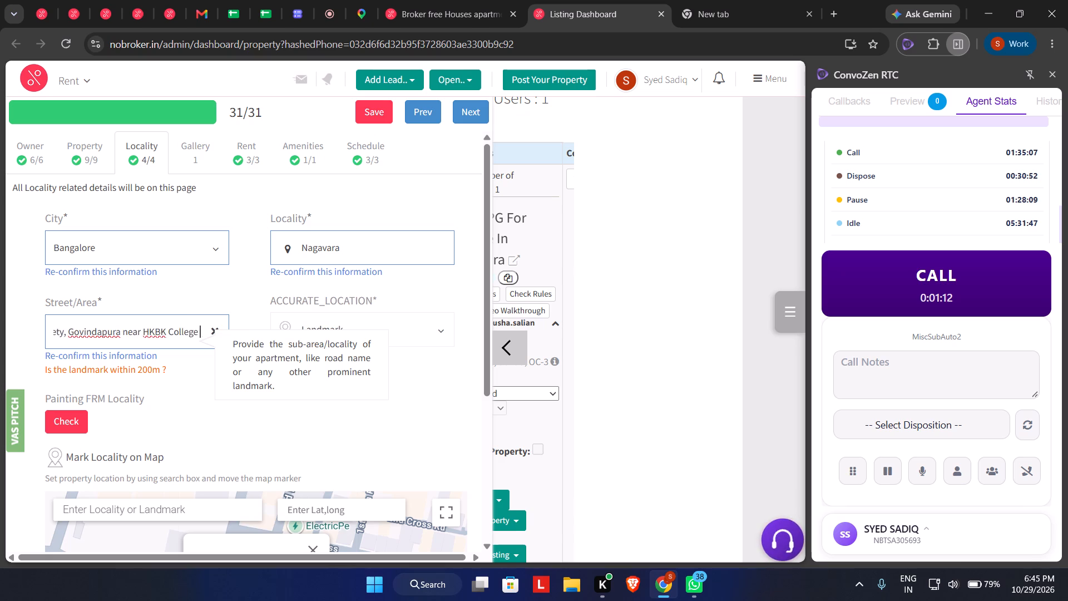
{"action": "key", "text": "Right"}
{"action": "key", "text": "Right"}
{"action": "key", "text": "Right"}
{"action": "key", "text": "Right"}
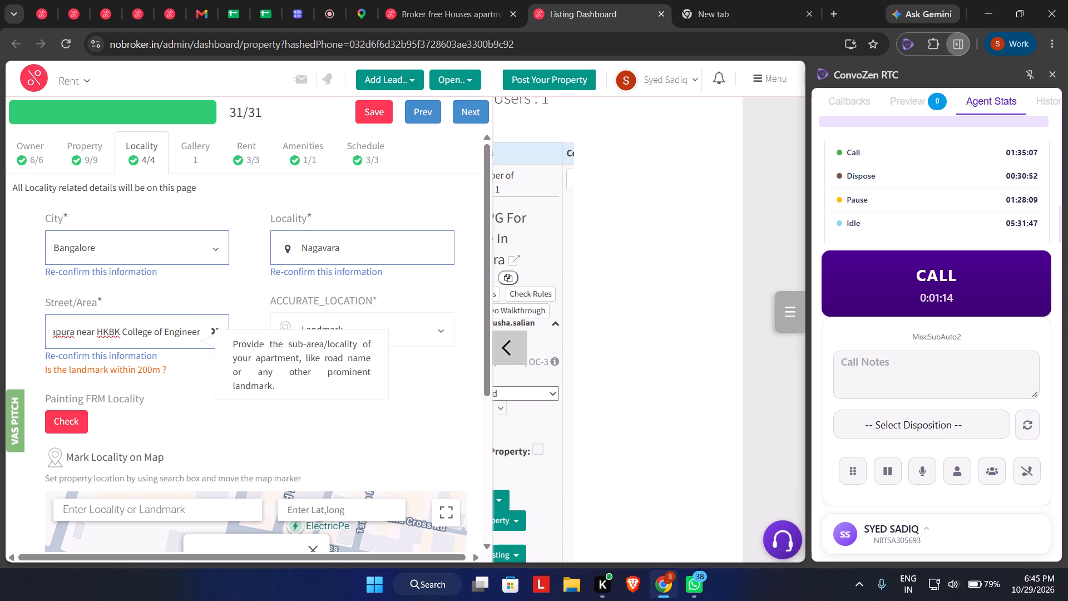
{"action": "key", "text": "Right"}
{"action": "key", "text": "Right"}
{"action": "key", "text": "Right"}
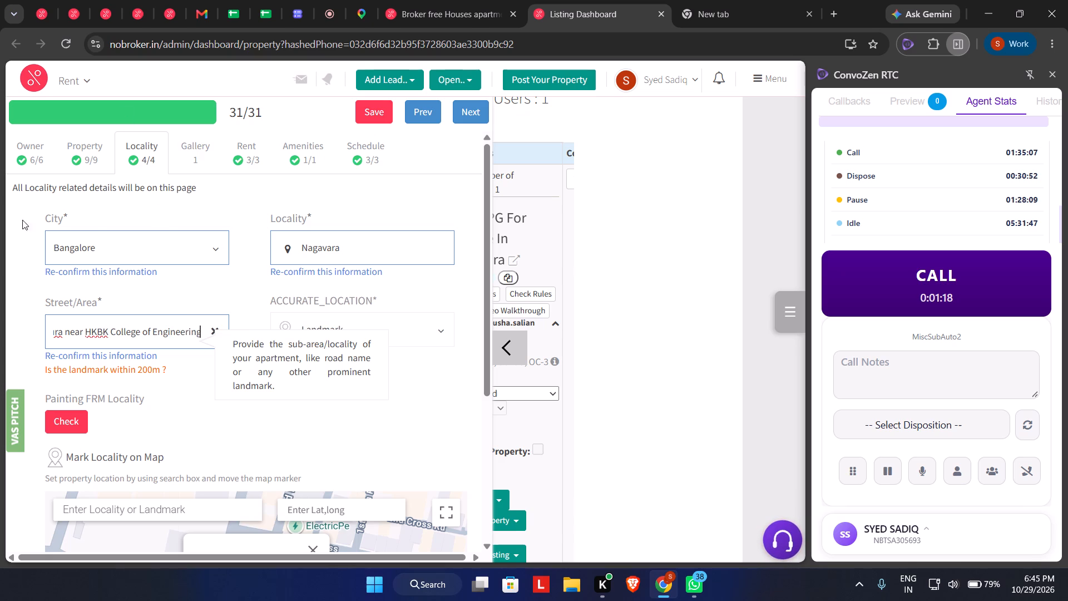
Review the PG listing's room pricing, owner details and locality details.
{"action": "left_click", "coordinate": [13, 165]}
{"action": "left_click", "coordinate": [78, 149]}
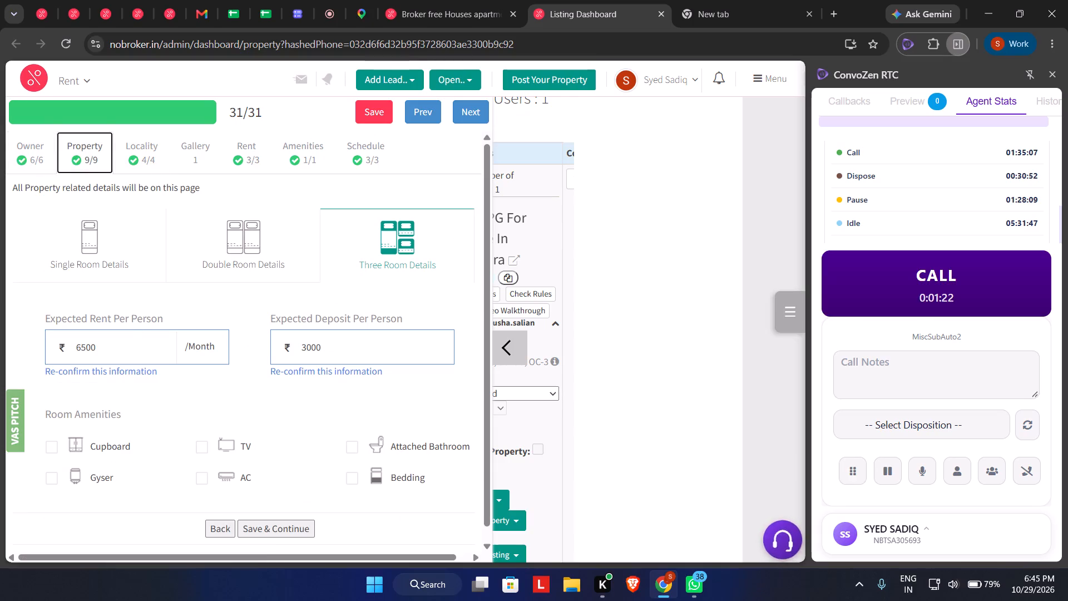
{"action": "left_click", "coordinate": [1, 147]}
{"action": "left_click", "coordinate": [35, 159]}
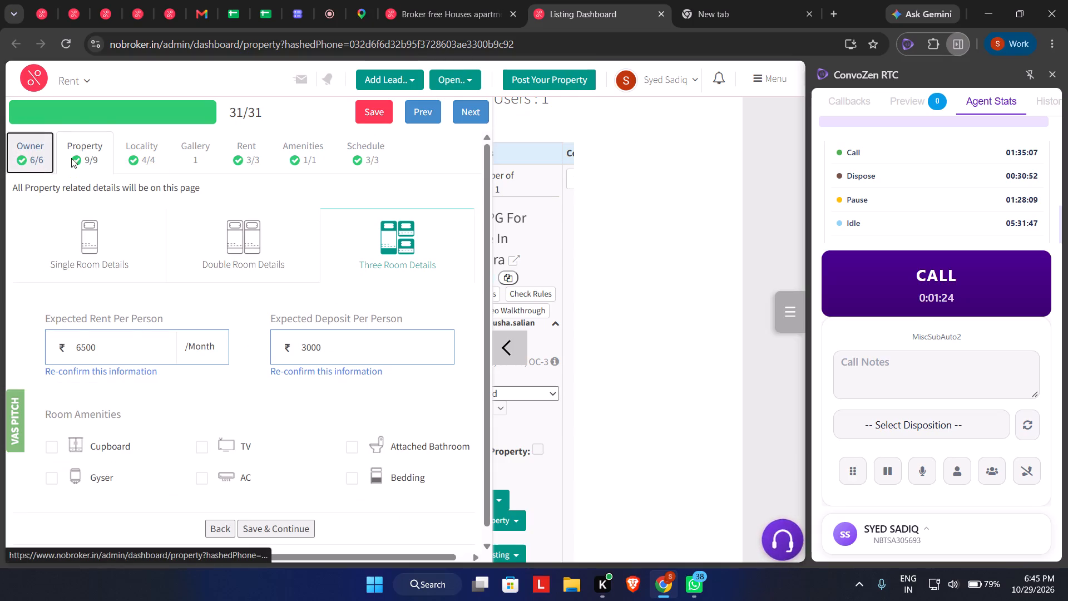
{"action": "left_click", "coordinate": [19, 154]}
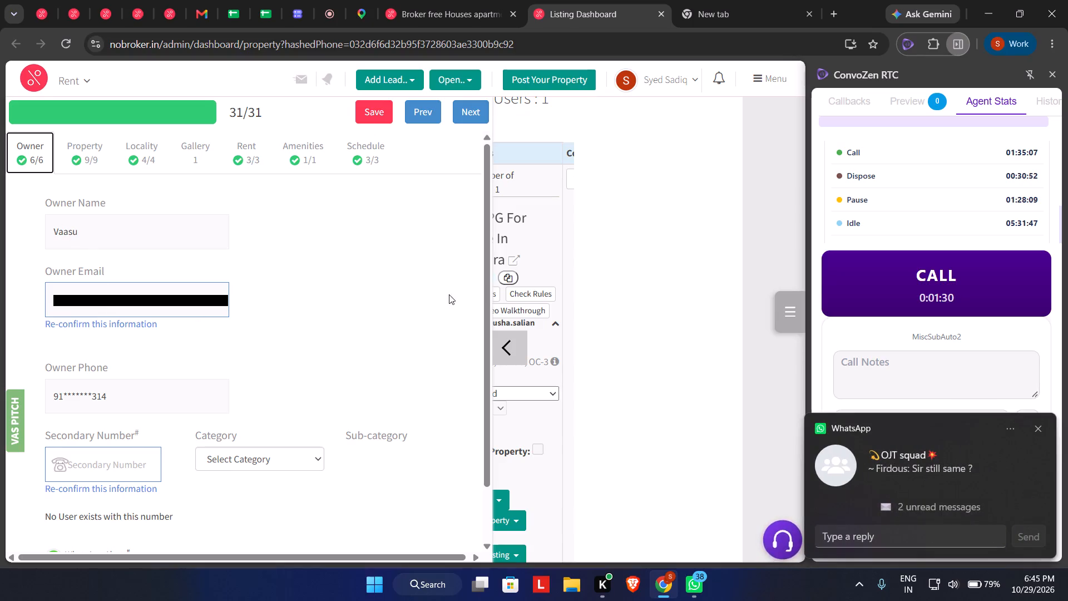
{"action": "left_click", "coordinate": [1042, 430]}
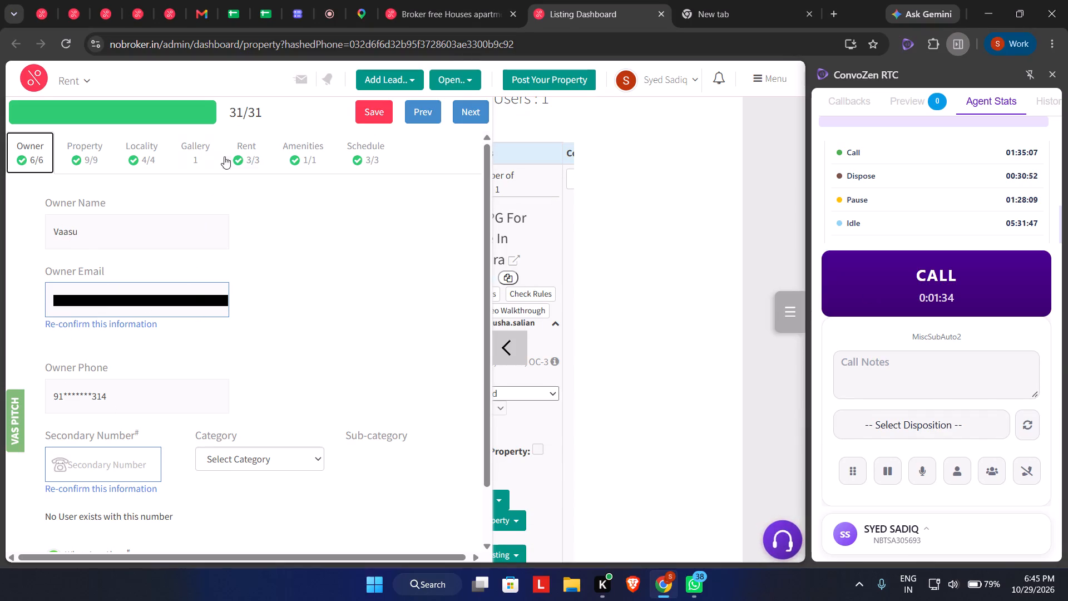
{"action": "left_click", "coordinate": [123, 164]}
{"action": "scroll", "coordinate": [298, 407], "scroll_direction": "down", "scroll_amount": 1}
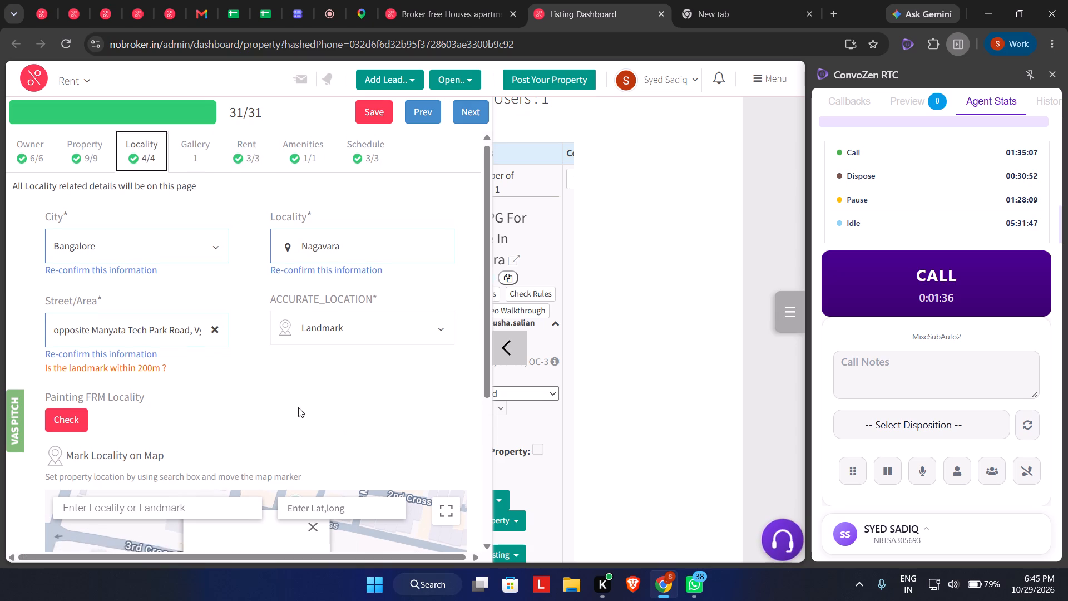
{"action": "scroll", "coordinate": [298, 407], "scroll_direction": "down", "scroll_amount": 2}
{"action": "scroll", "coordinate": [306, 387], "scroll_direction": "up", "scroll_amount": 3}
{"action": "scroll", "coordinate": [305, 312], "scroll_direction": "up", "scroll_amount": 2}
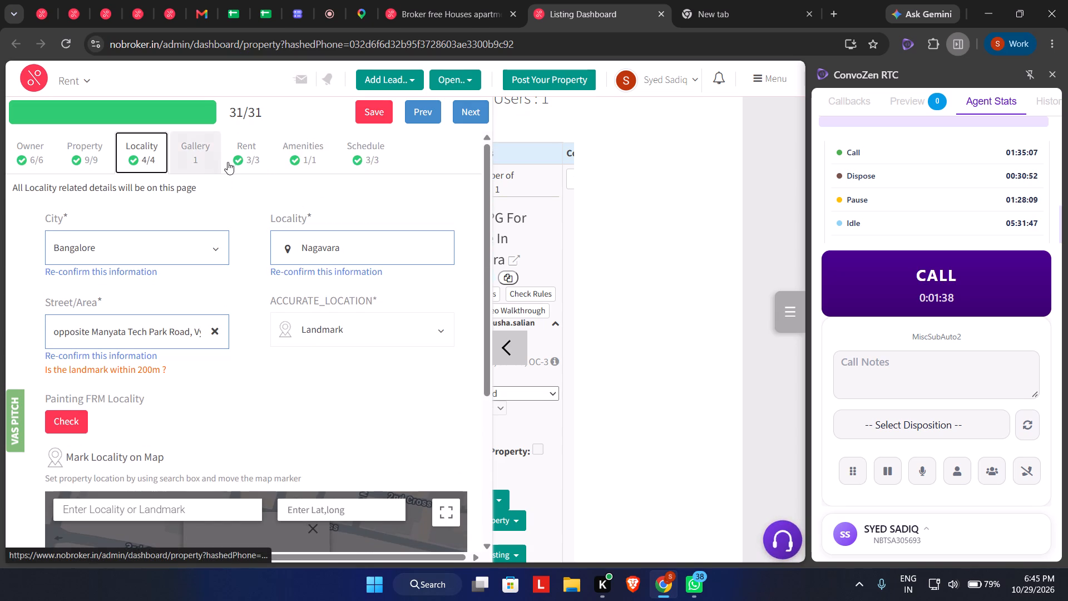
Compare the expected rent and deposit per person between the double room and three room options.
{"action": "left_click", "coordinate": [94, 158]}
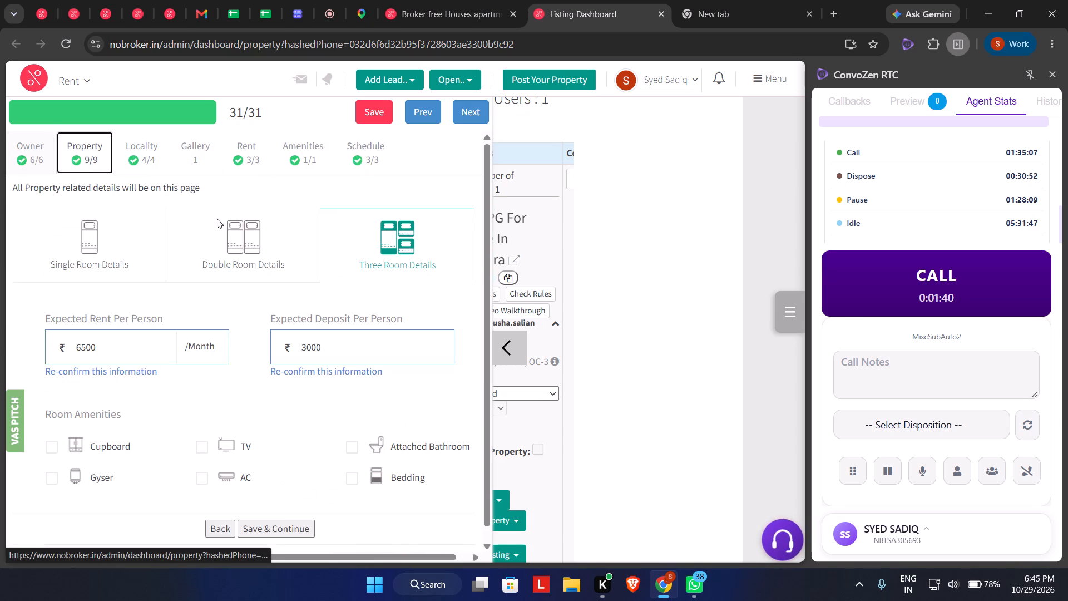
{"action": "left_click", "coordinate": [235, 255]}
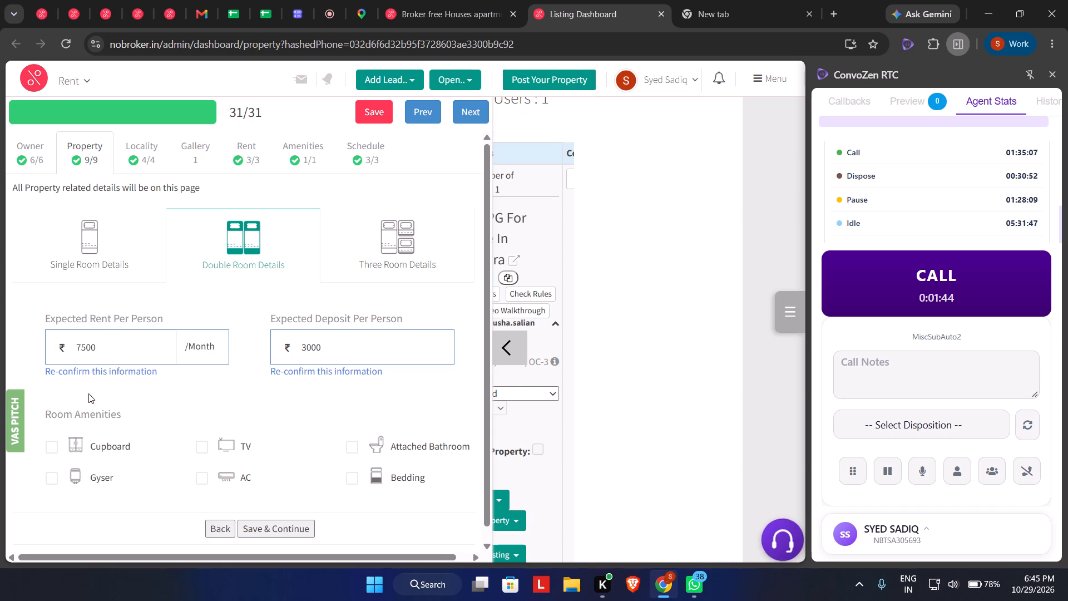
{"action": "left_click", "coordinate": [394, 233]}
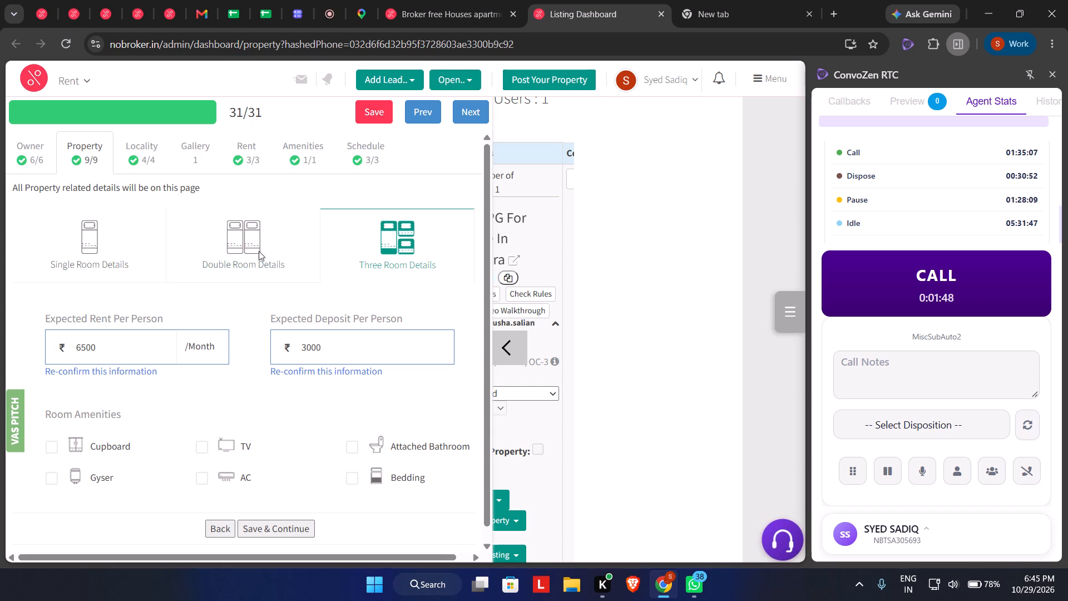
{"action": "left_click", "coordinate": [255, 244]}
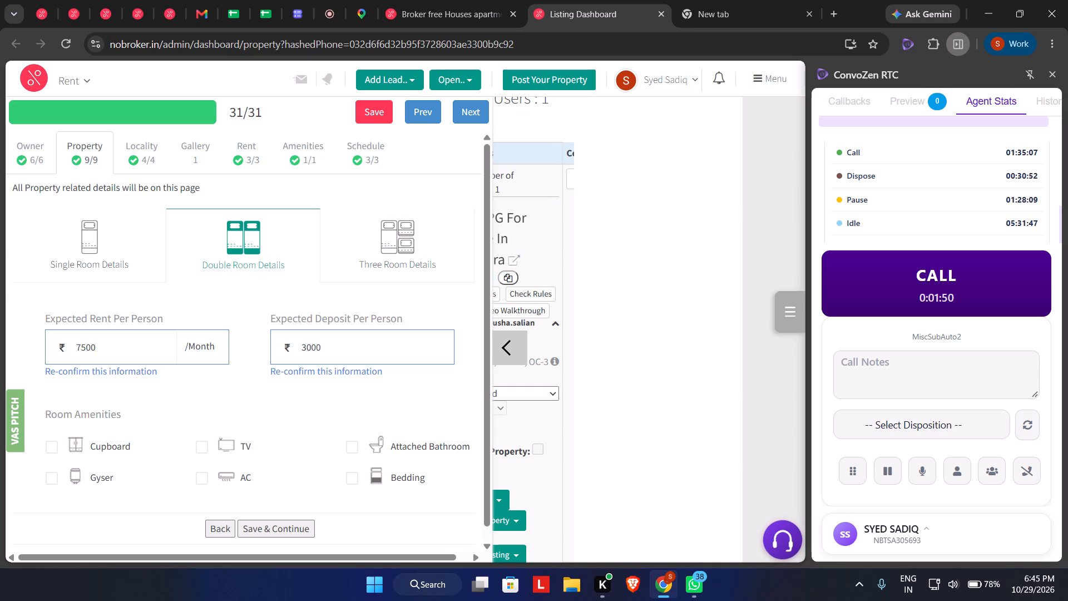
{"action": "left_click", "coordinate": [84, 347]}
{"action": "left_click", "coordinate": [358, 242]}
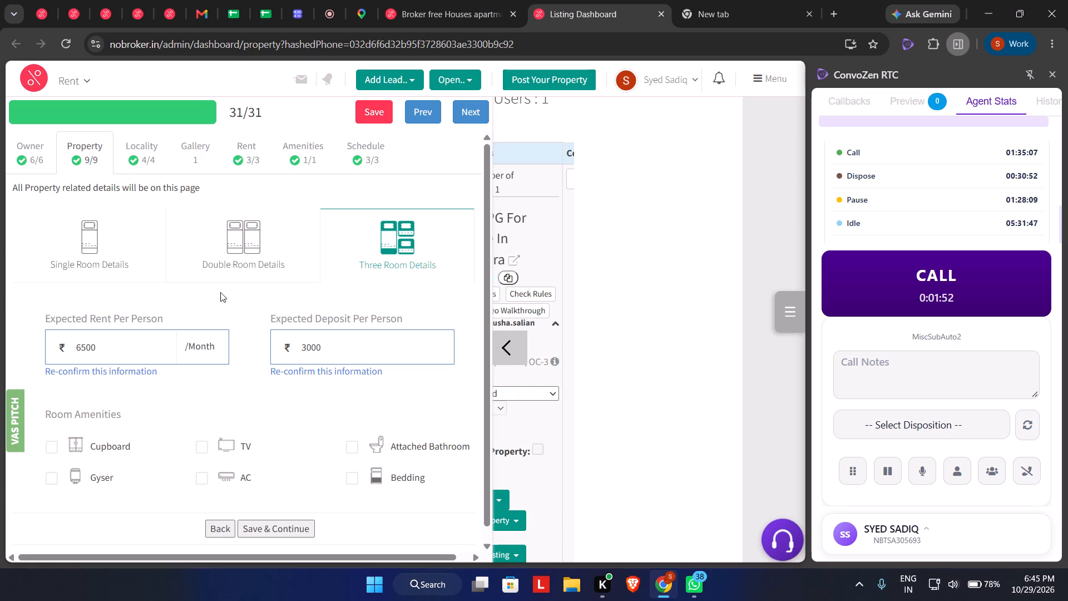
{"action": "left_click", "coordinate": [228, 254]}
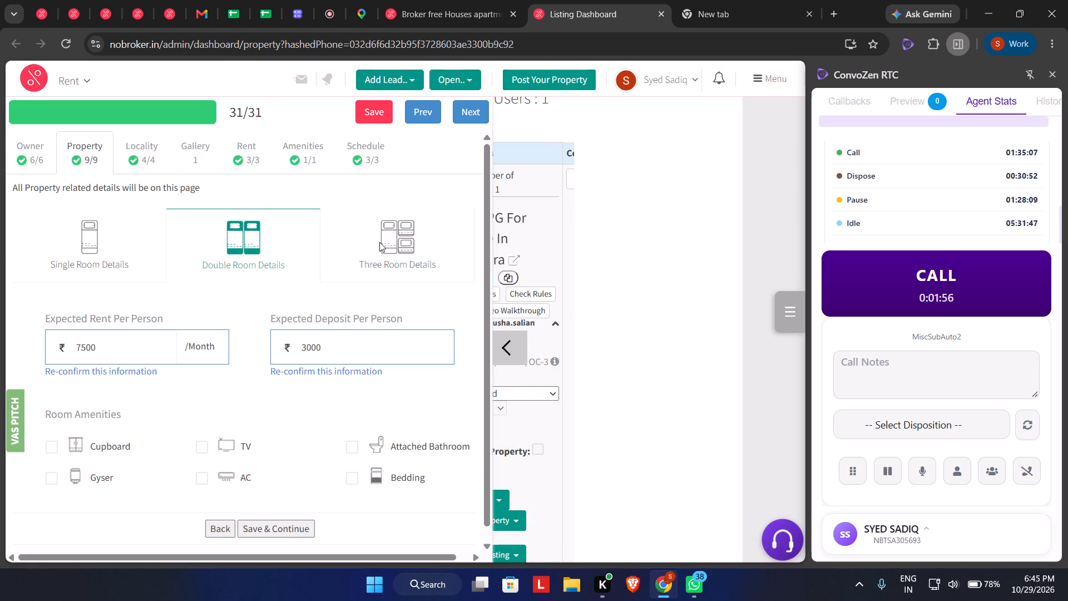
{"action": "left_click", "coordinate": [379, 242]}
{"action": "left_click", "coordinate": [226, 231]}
{"action": "left_click", "coordinate": [408, 223]}
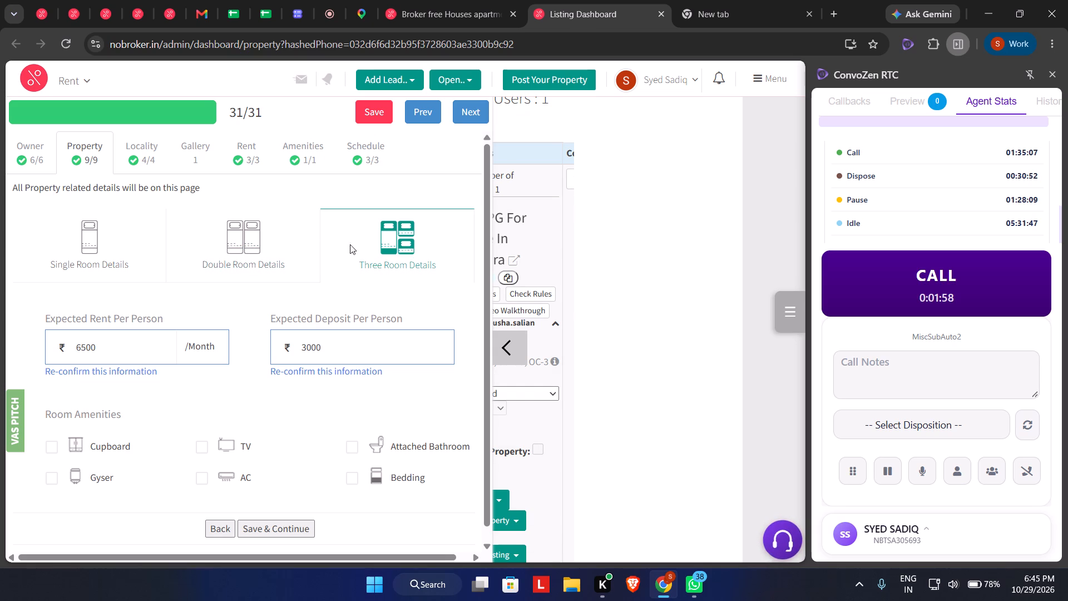
{"action": "left_click", "coordinate": [240, 243]}
{"action": "left_click", "coordinate": [86, 352]}
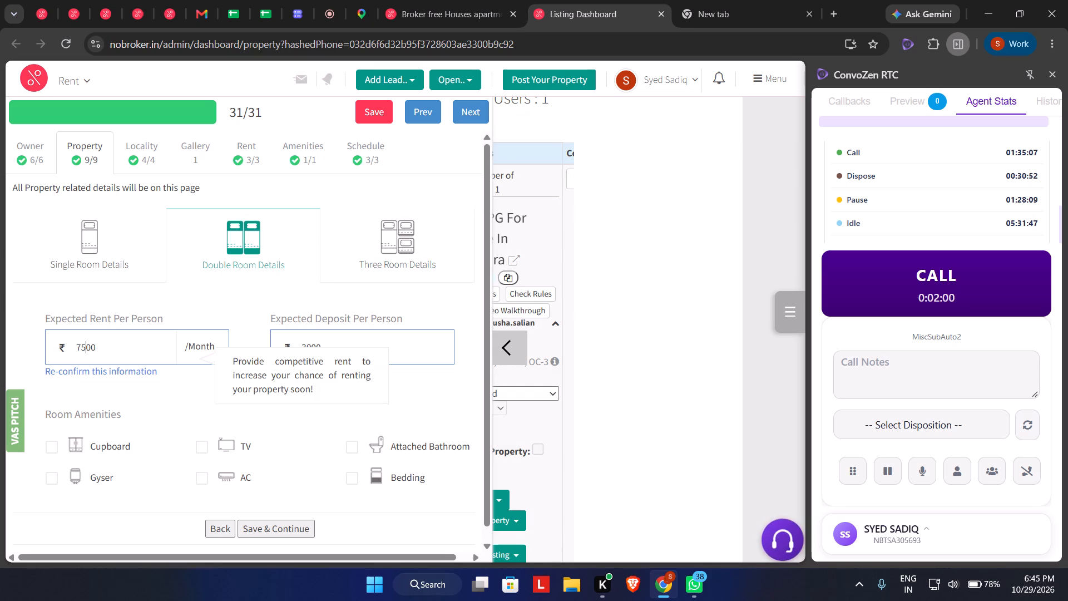
{"action": "left_click", "coordinate": [402, 231]}
{"action": "left_click", "coordinate": [225, 250]}
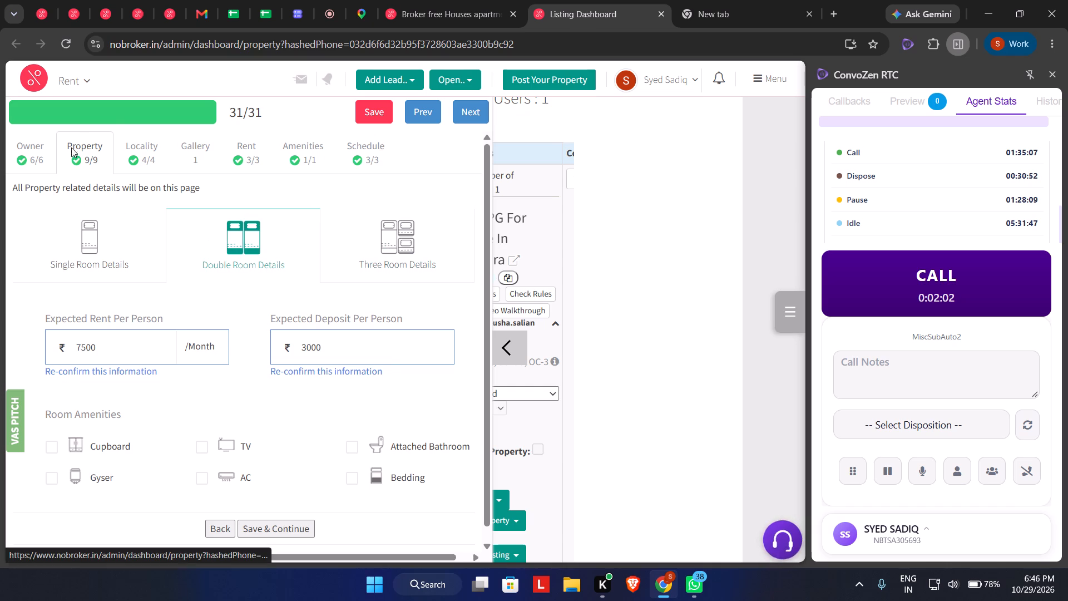
Recheck the PG listing's locality and owner details.
{"action": "left_click", "coordinate": [158, 153]}
{"action": "left_click_drag", "start_coordinate": [23, 152], "coordinate": [29, 151]}
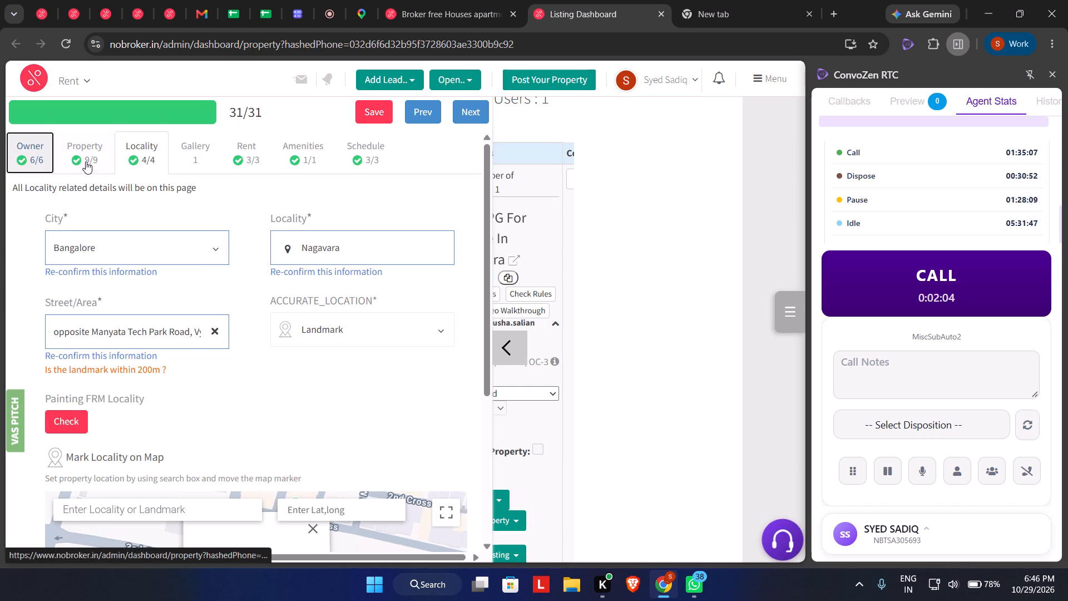
Return to the property details and save the edited PG listing.
{"action": "left_click", "coordinate": [86, 161]}
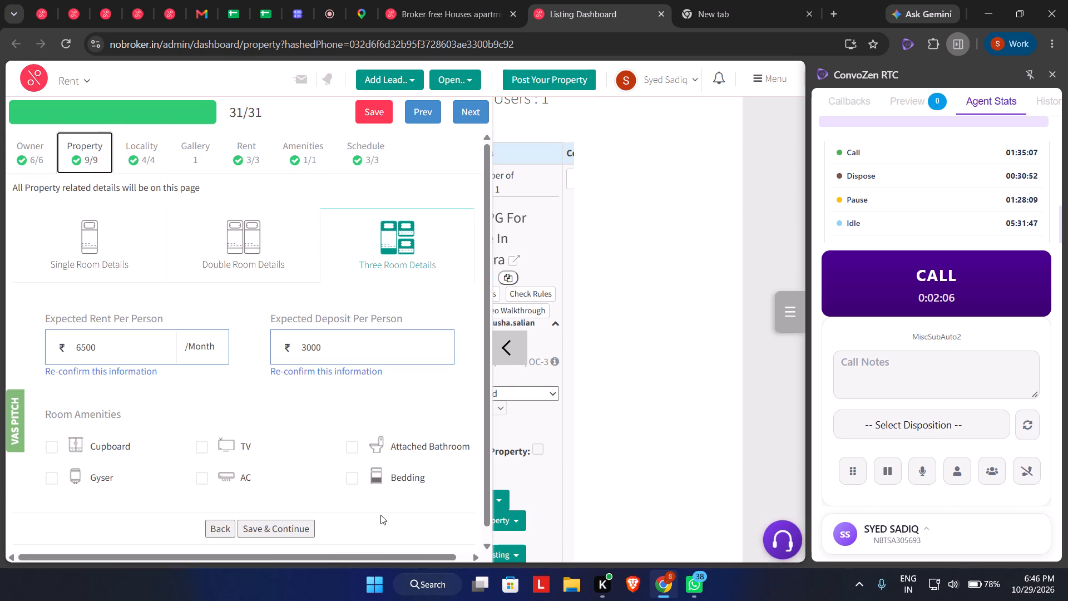
{"action": "left_click", "coordinate": [263, 525]}
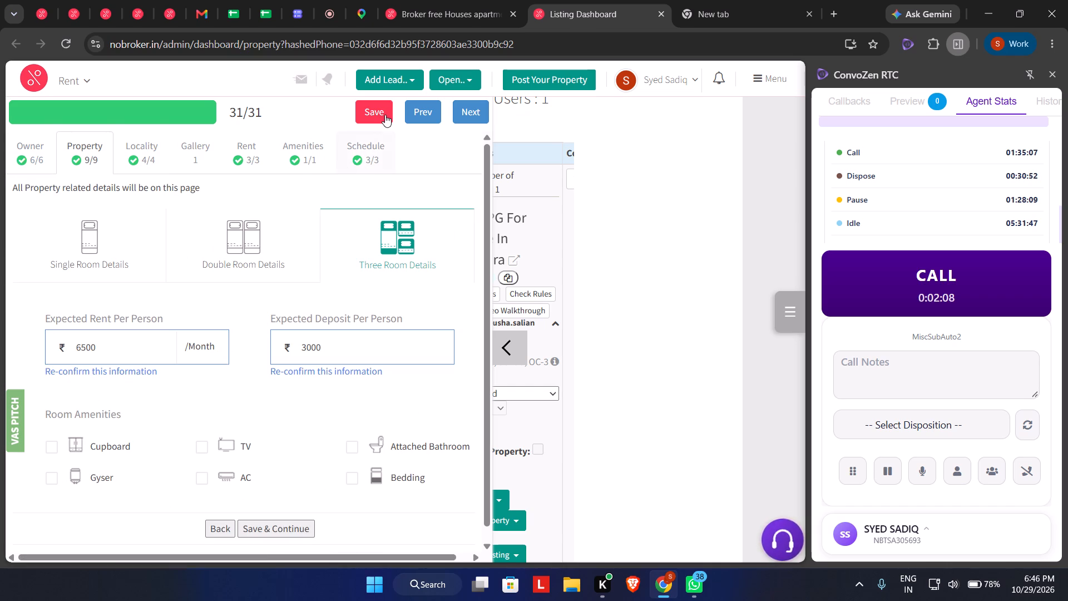
{"action": "left_click", "coordinate": [384, 115]}
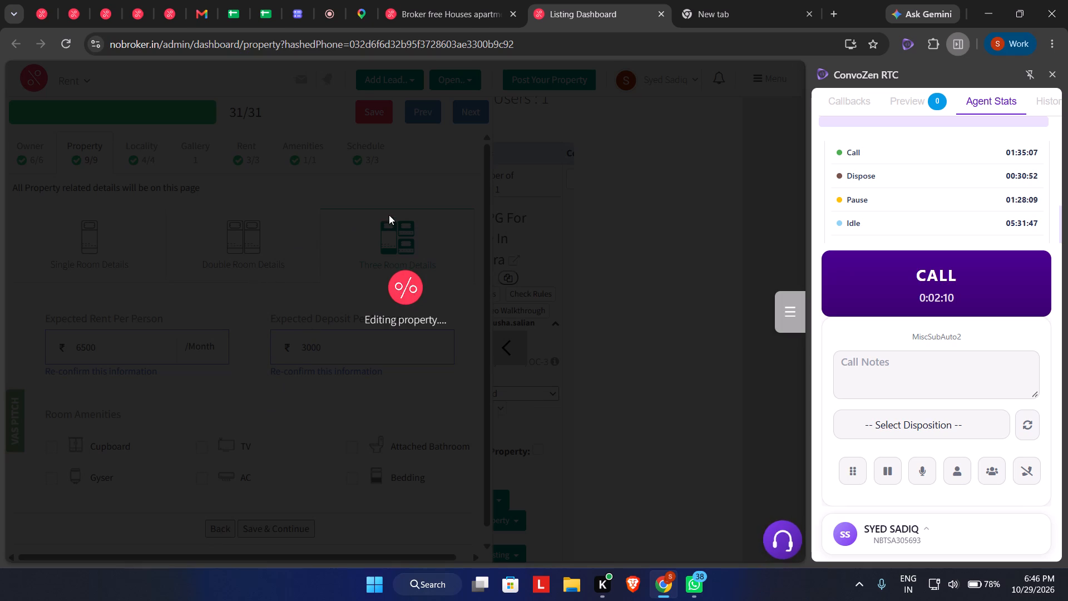
Set the call's ConvoZen disposition to Click Calling, Converted, Re Activation.
{"action": "left_click", "coordinate": [912, 425]}
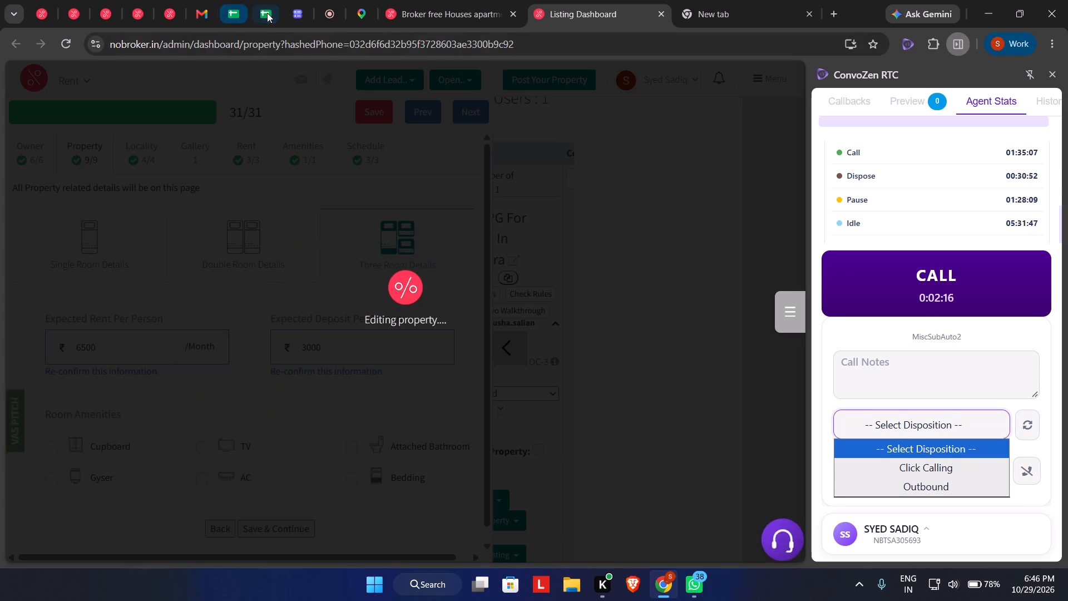
{"action": "left_click", "coordinate": [267, 13]}
{"action": "left_click", "coordinate": [869, 417]}
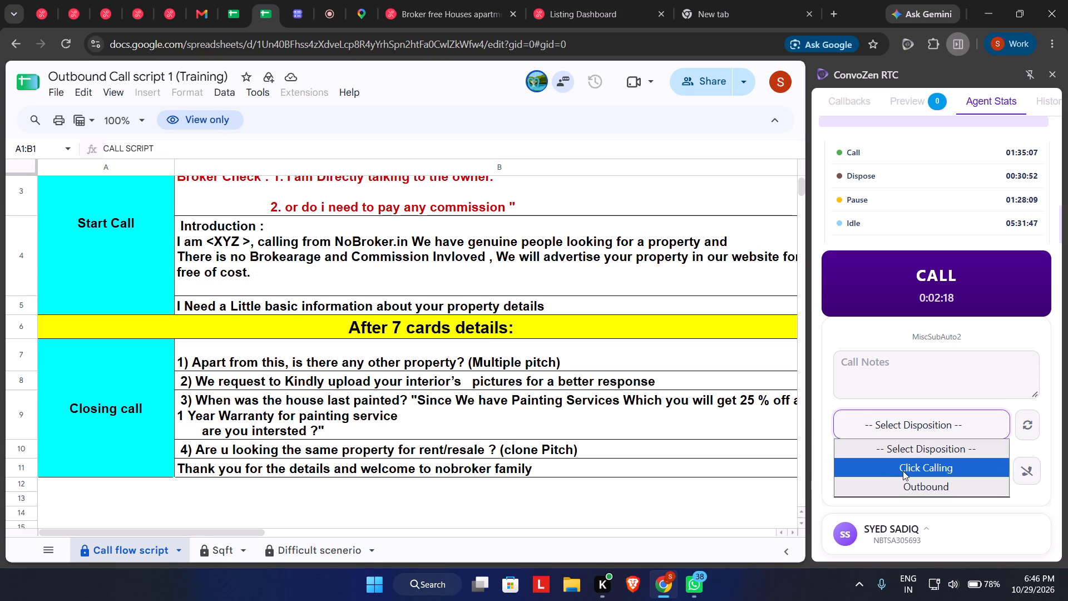
{"action": "left_click", "coordinate": [902, 470]}
{"action": "left_click", "coordinate": [917, 435]}
{"action": "left_click", "coordinate": [926, 480]}
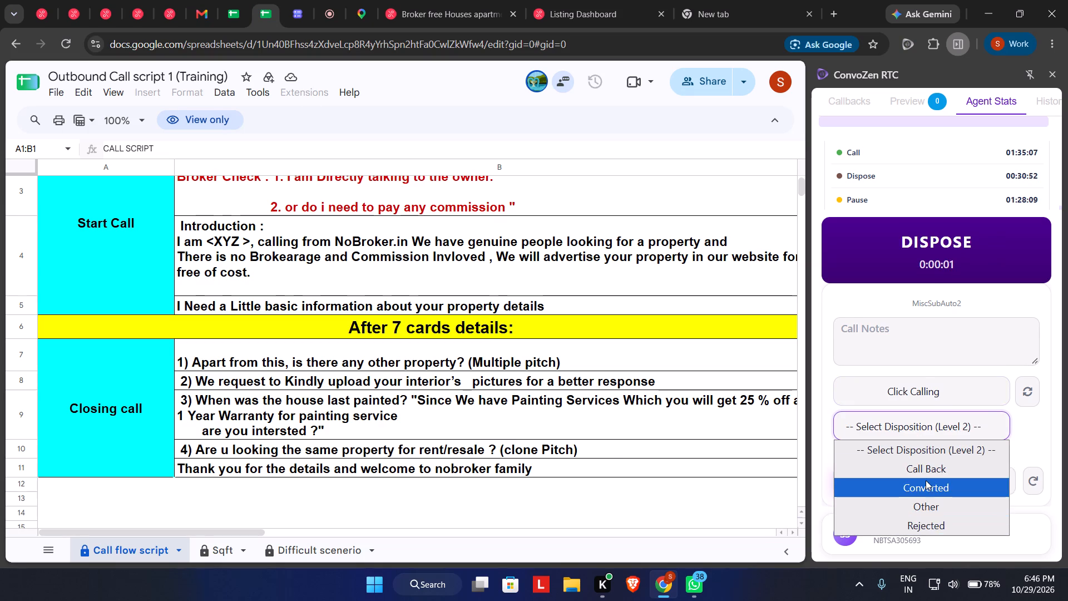
{"action": "left_click", "coordinate": [923, 420]}
{"action": "left_click", "coordinate": [904, 524]}
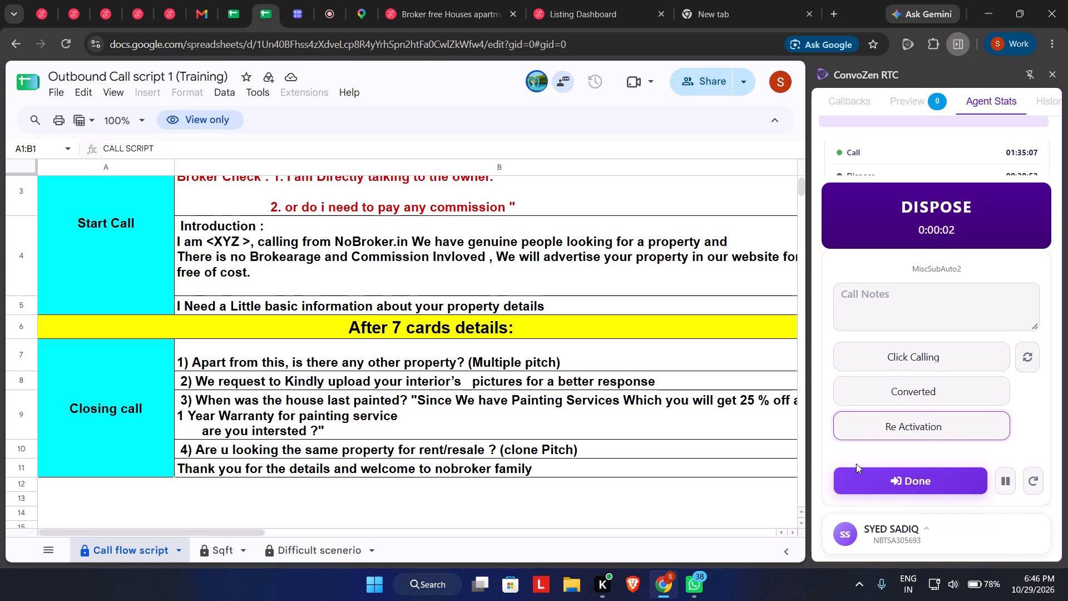
Set the assigned lead's state to Converted on the leads page.
{"action": "left_click", "coordinate": [473, 0]}
{"action": "left_click", "coordinate": [599, 0]}
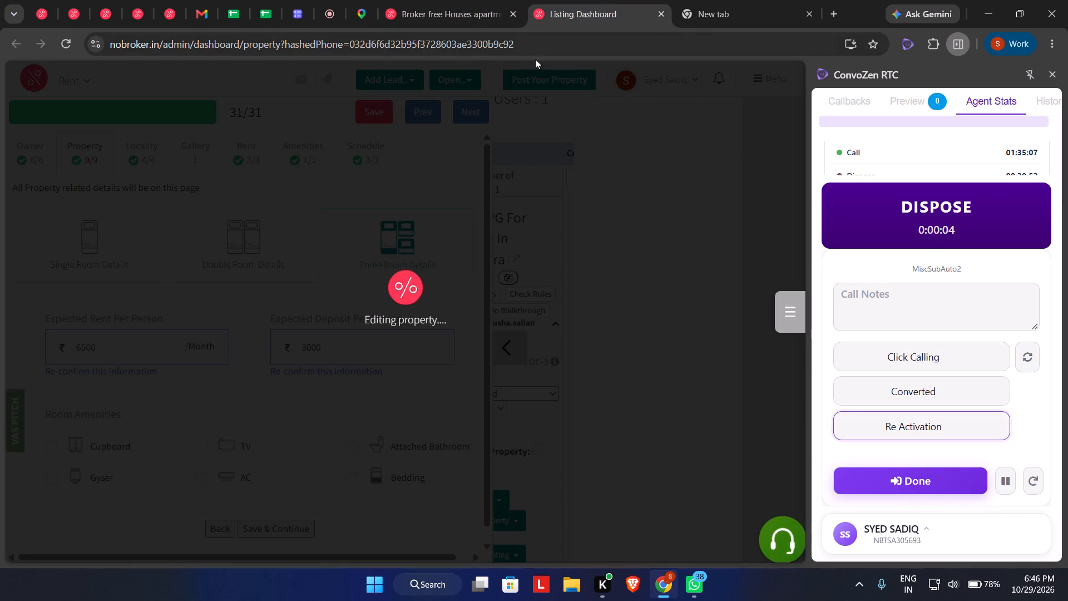
{"action": "left_click", "coordinate": [481, 0]}
{"action": "left_click", "coordinate": [309, 315]}
{"action": "left_click", "coordinate": [347, 329]}
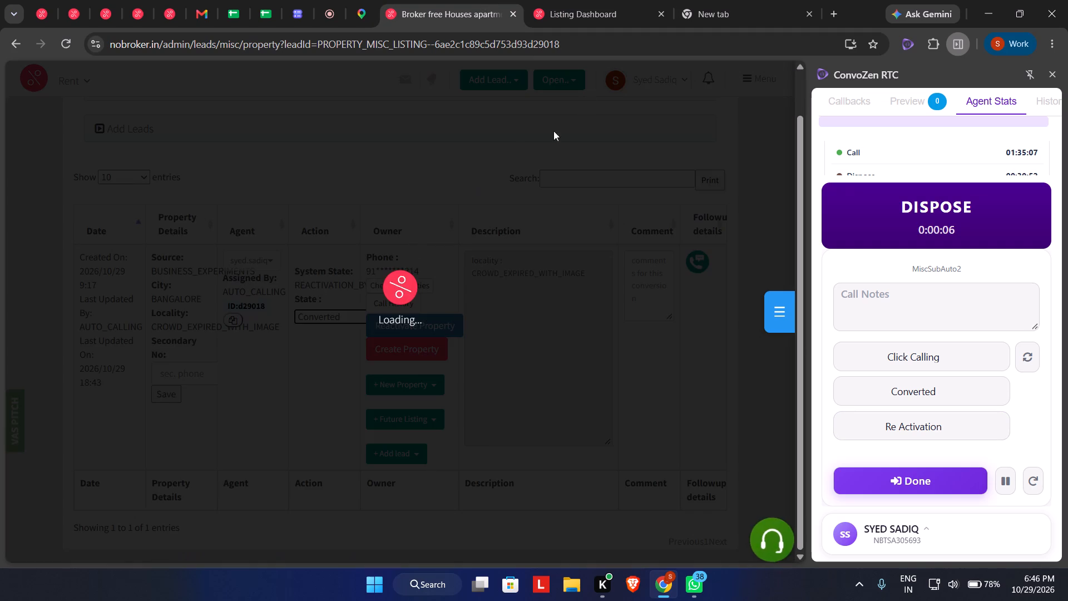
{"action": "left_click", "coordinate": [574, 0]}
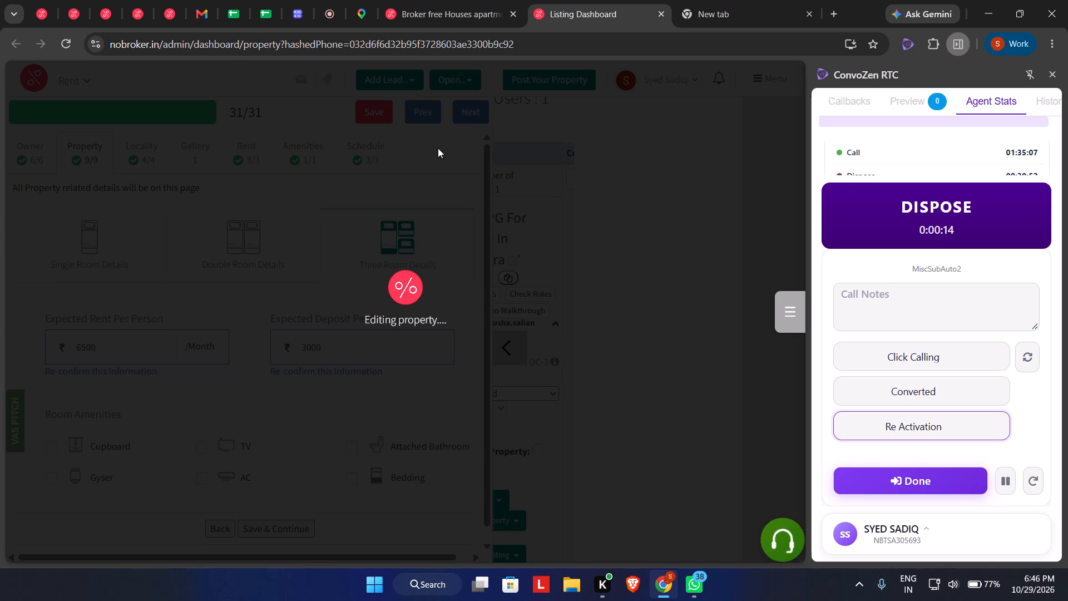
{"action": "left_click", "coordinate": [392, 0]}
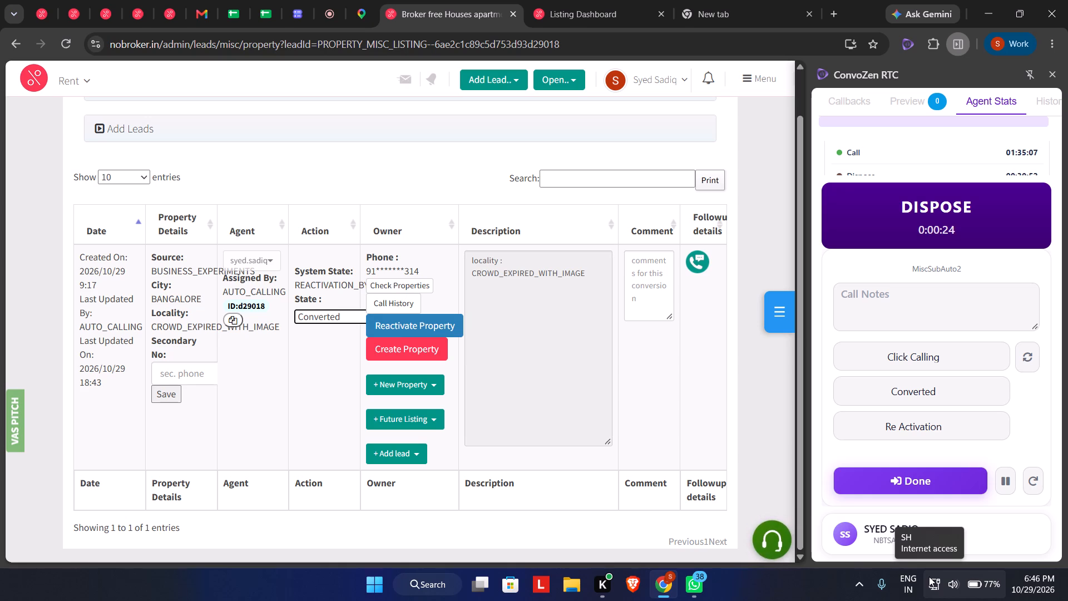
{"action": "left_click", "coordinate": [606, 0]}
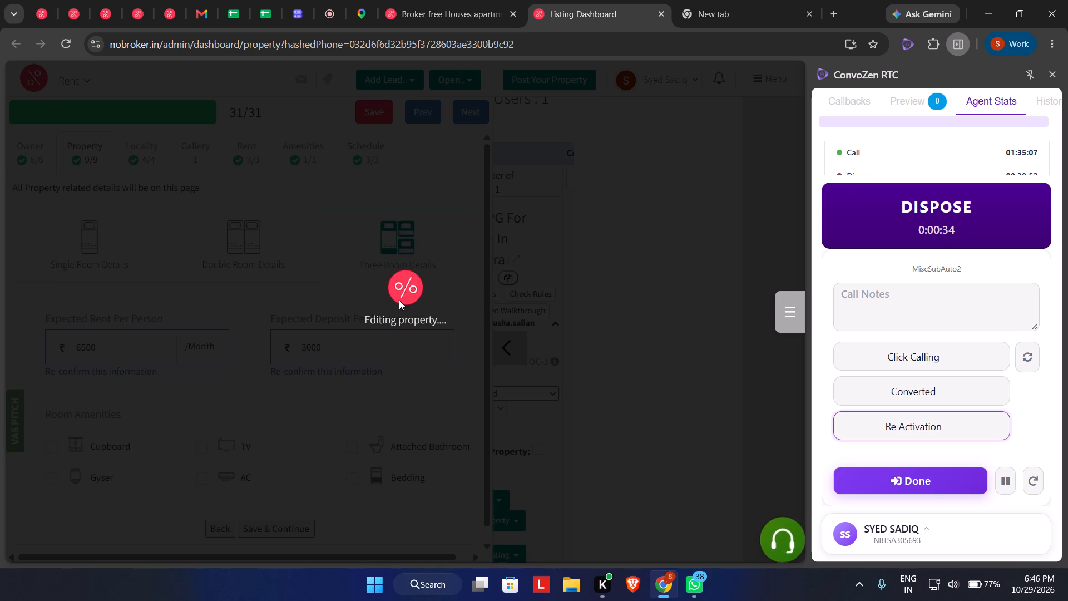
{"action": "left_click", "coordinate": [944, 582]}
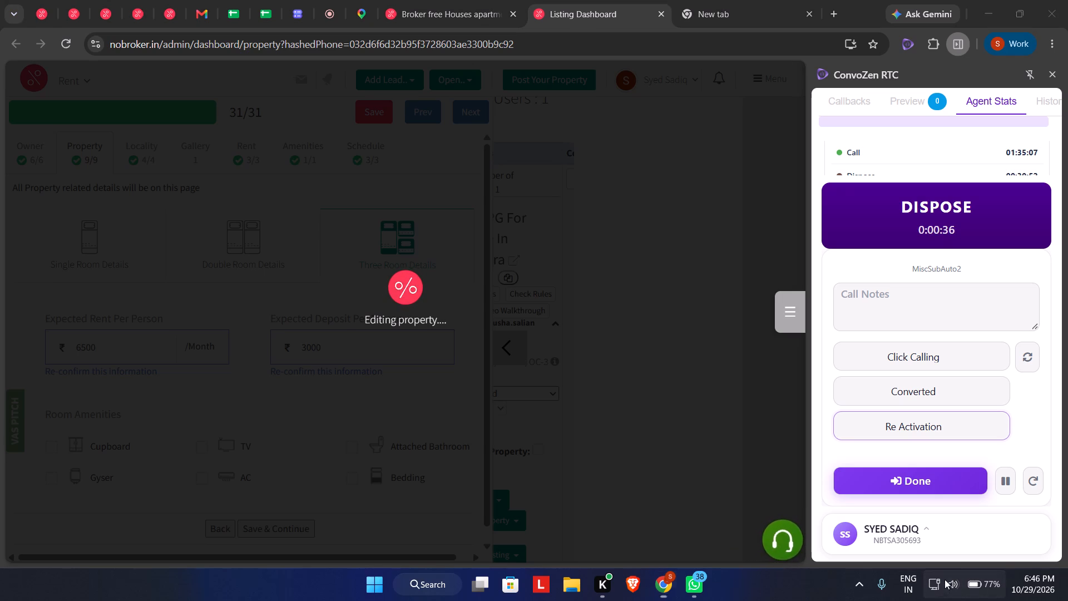
Connect the computer to the iPhone Wi-Fi network and check its connection.
{"action": "left_click", "coordinate": [946, 568]}
{"action": "left_click", "coordinate": [940, 580]}
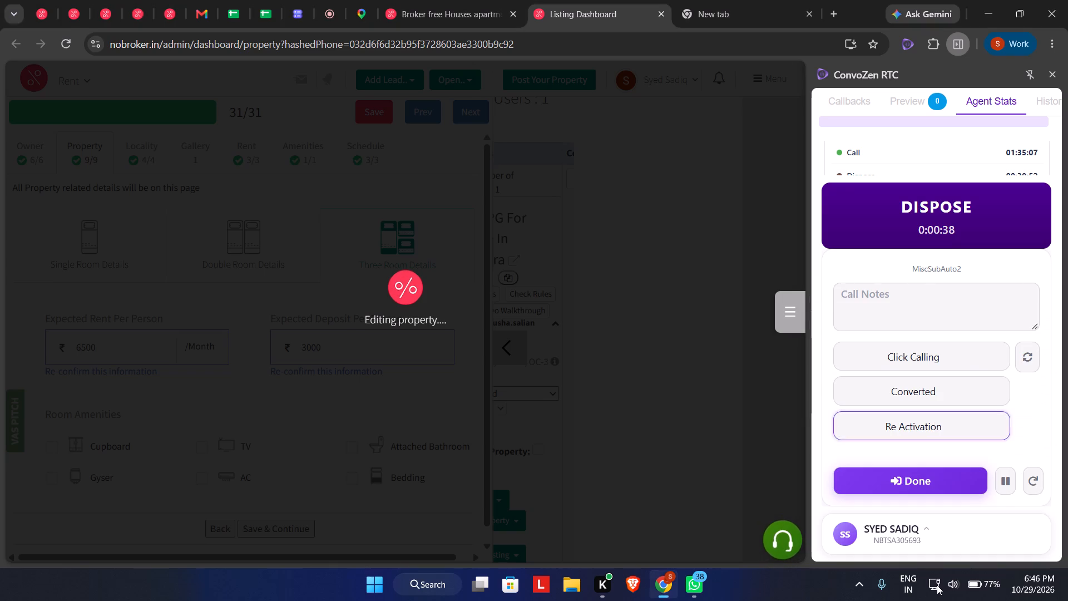
{"action": "left_click", "coordinate": [937, 585]}
{"action": "left_click_drag", "start_coordinate": [934, 594], "coordinate": [936, 599]}
{"action": "left_click_drag", "start_coordinate": [937, 592], "coordinate": [934, 598]}
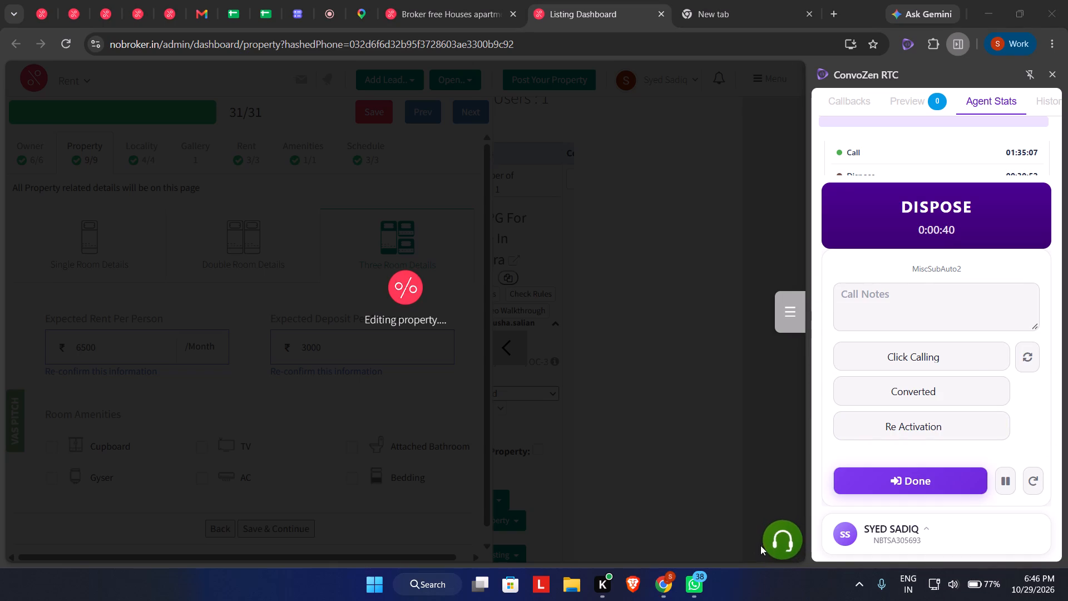
{"action": "left_click", "coordinate": [956, 594]}
{"action": "left_click", "coordinate": [876, 327]}
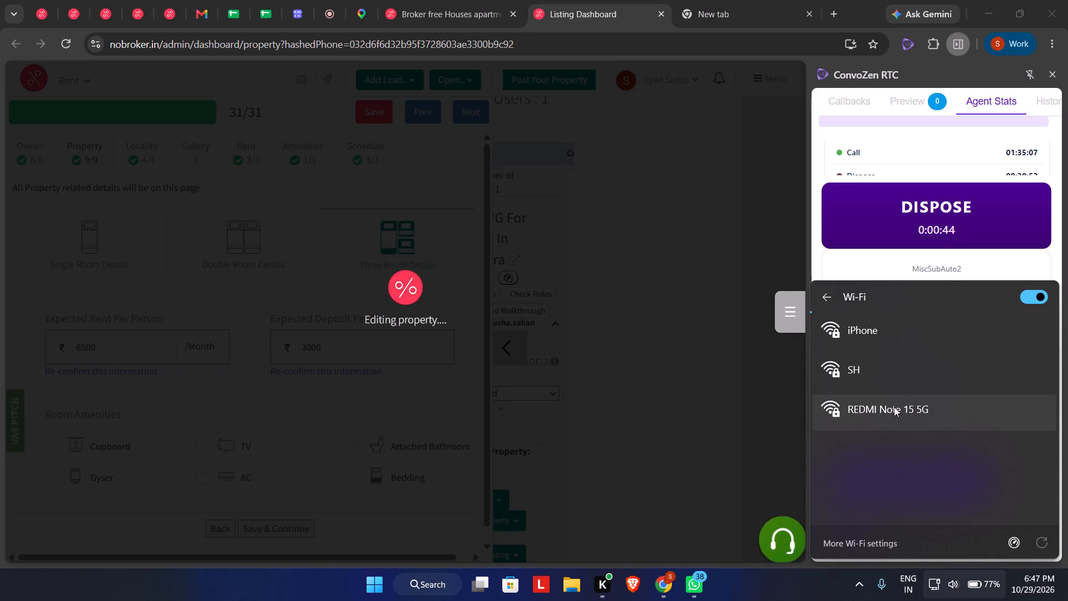
{"action": "left_click", "coordinate": [896, 332]}
{"action": "left_click", "coordinate": [953, 398]}
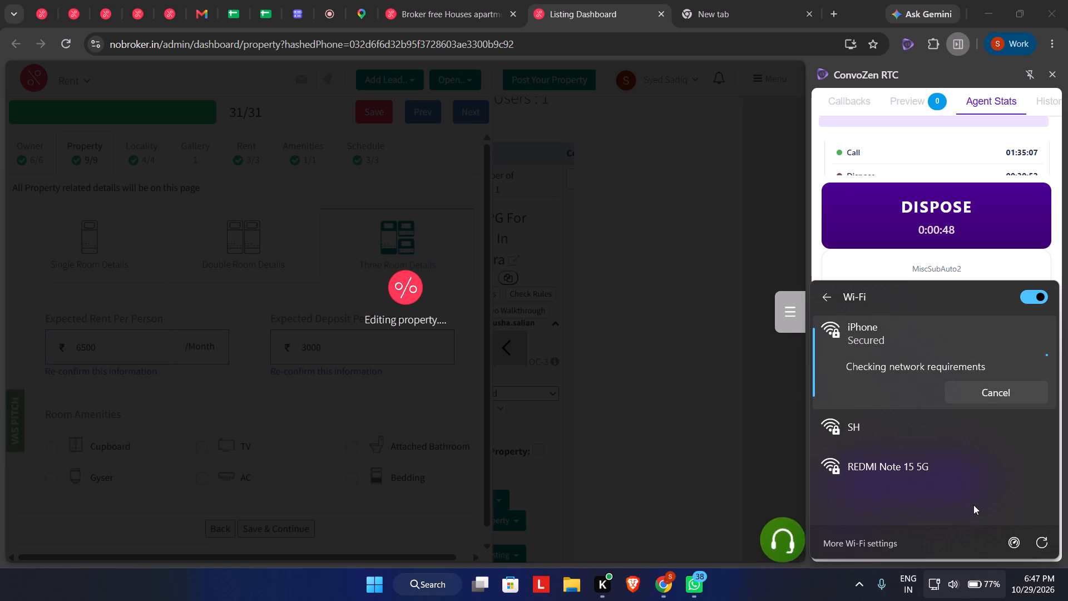
{"action": "left_click", "coordinate": [916, 445]}
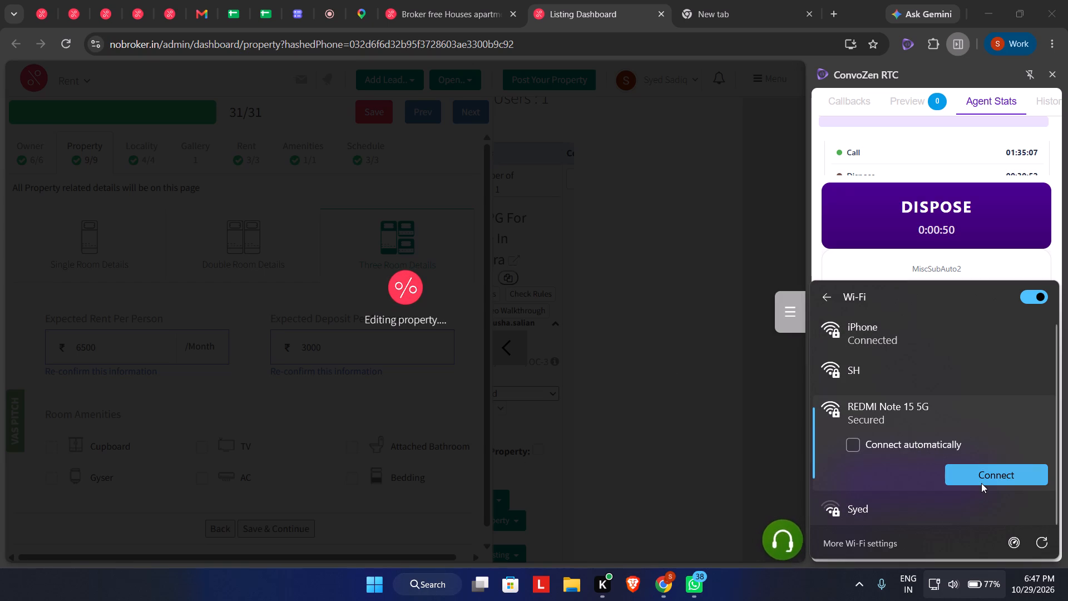
{"action": "left_click", "coordinate": [780, 587]}
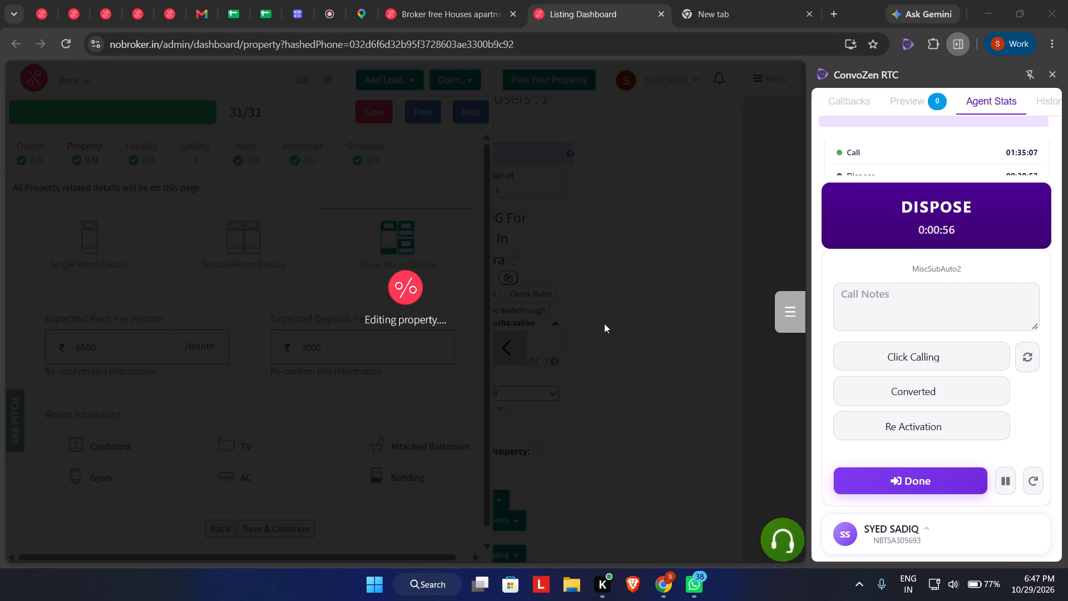
{"action": "left_click", "coordinate": [948, 578]}
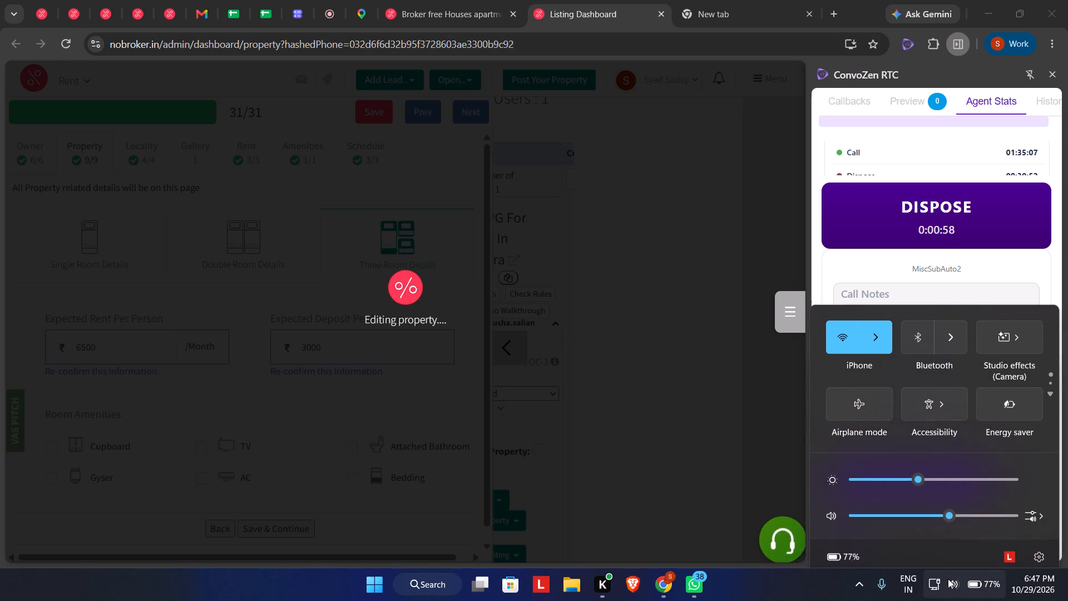
{"action": "left_click", "coordinate": [871, 332]}
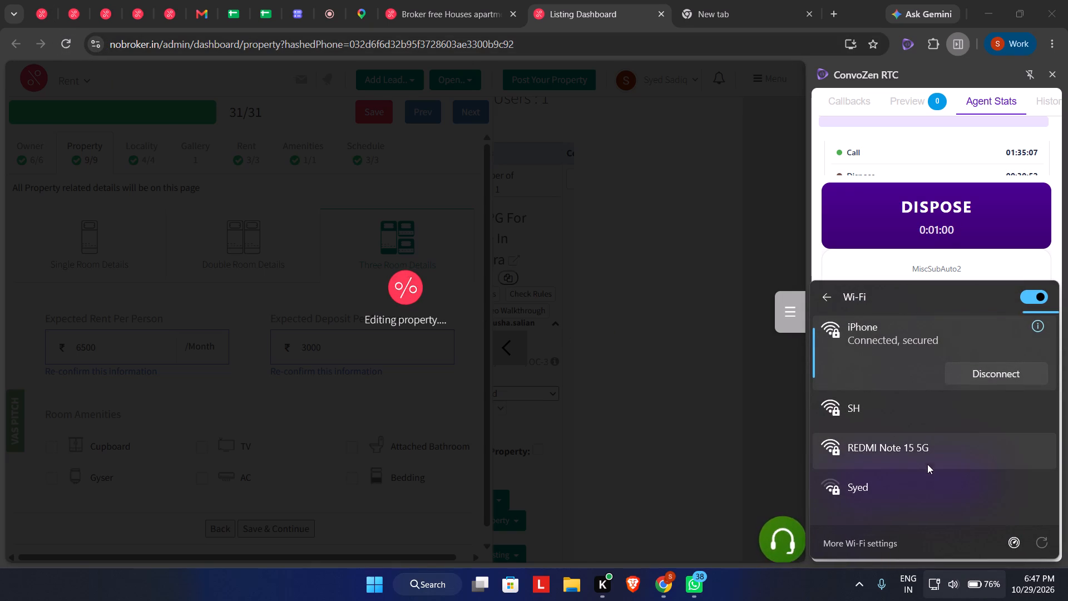
{"action": "left_click", "coordinate": [778, 599]}
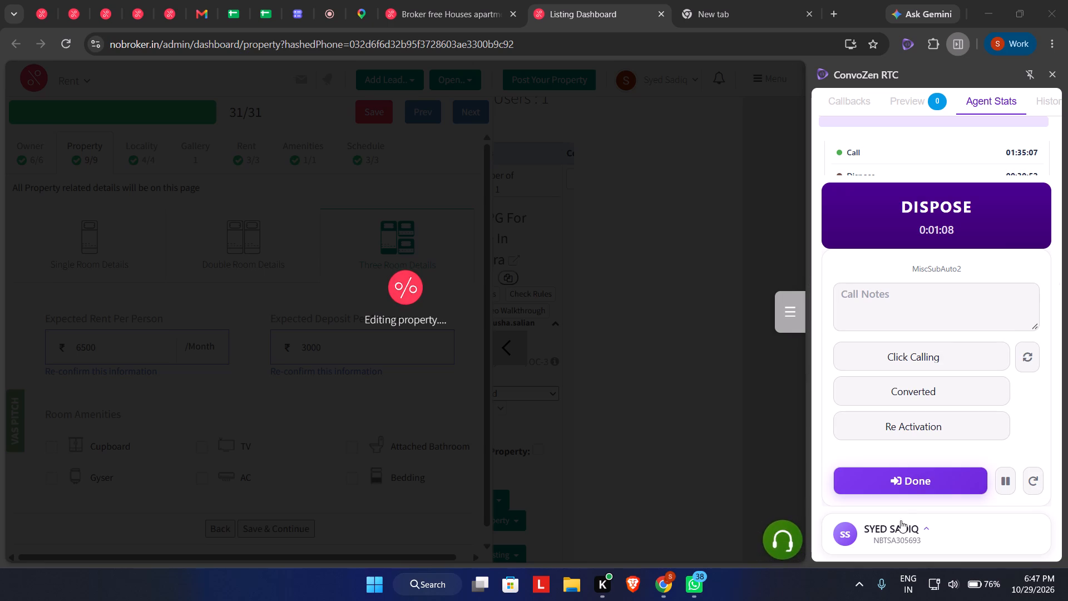
Finish disposing the completed call in ConvoZen RTC.
{"action": "left_click", "coordinate": [871, 481]}
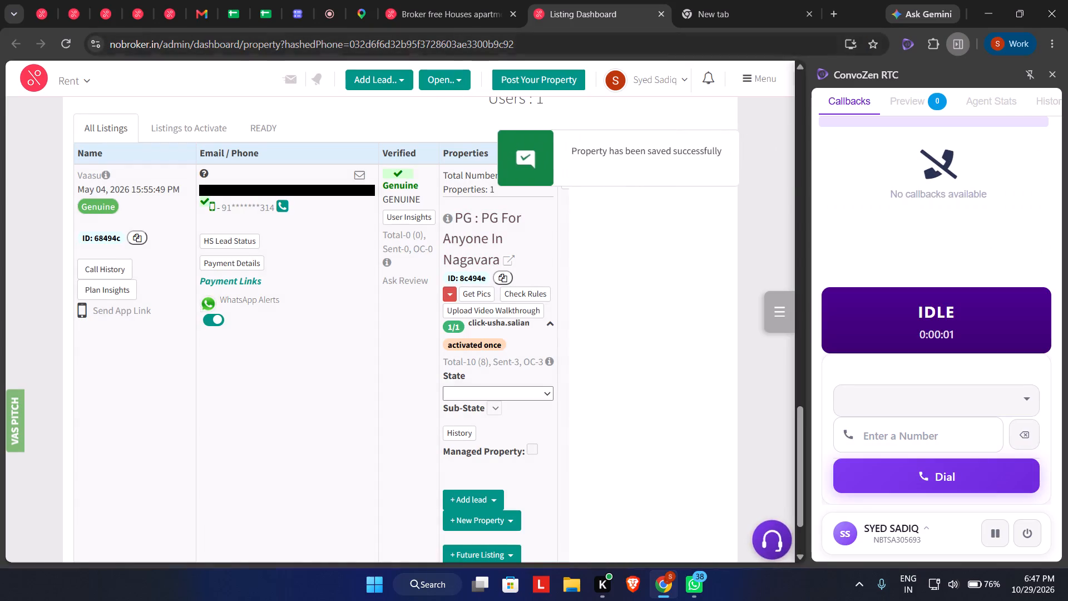
Set the state of the PG listing in Nagavara to Reactivation.
{"action": "left_click", "coordinate": [501, 388]}
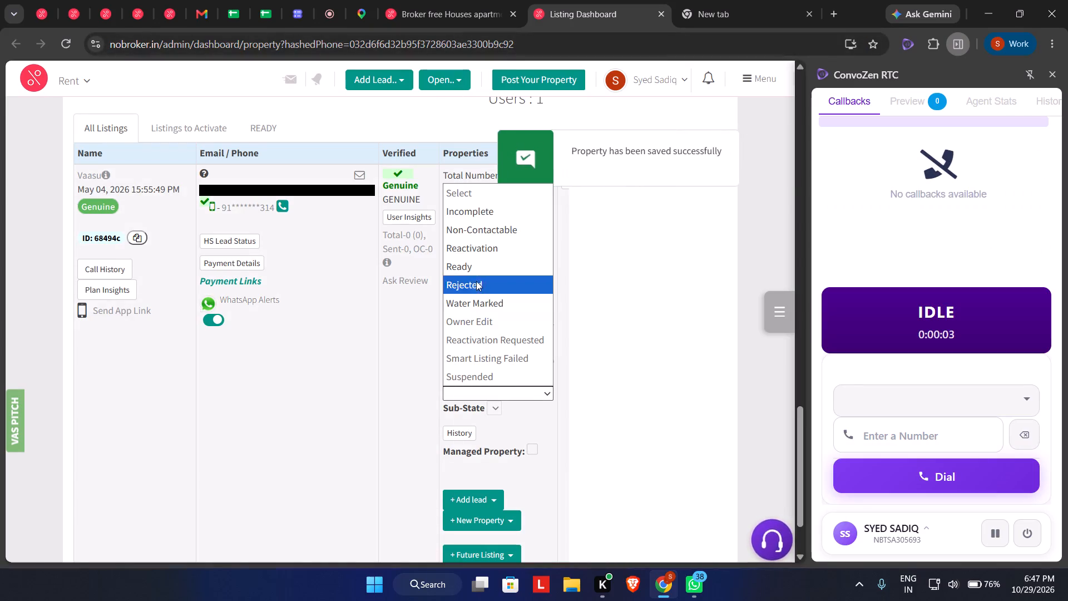
{"action": "left_click", "coordinate": [478, 250]}
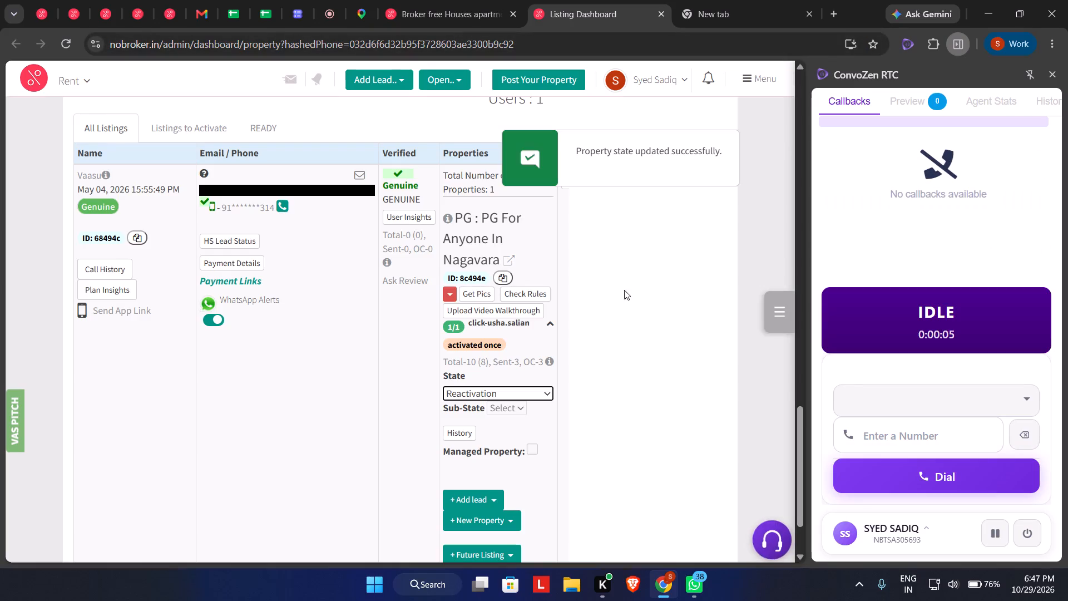
{"action": "left_click", "coordinate": [636, 460]}
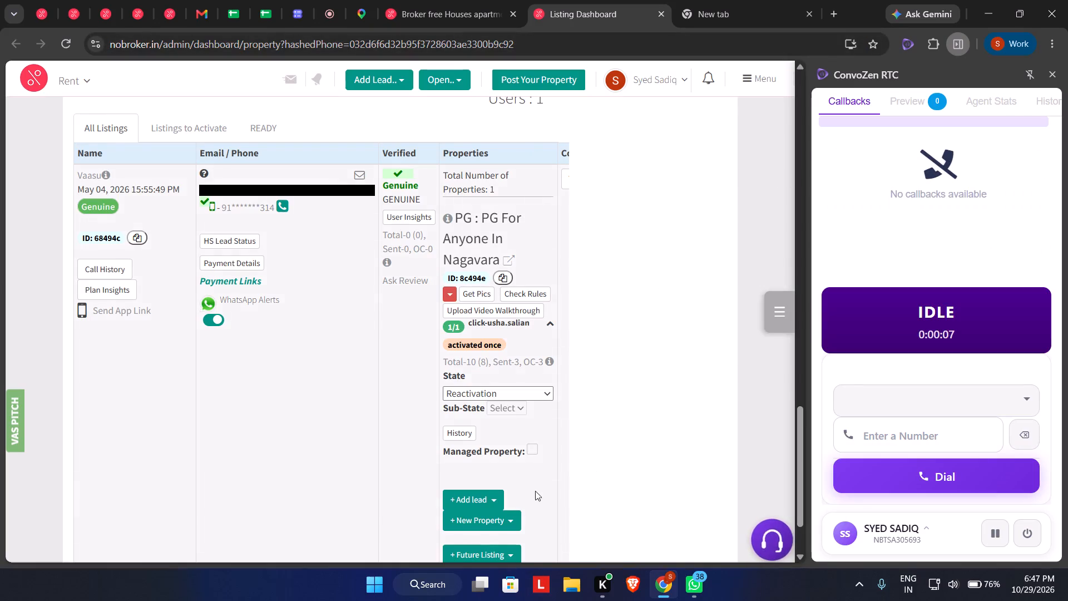
Reload the listing dashboard and check the PG listing's entry.
{"action": "scroll", "coordinate": [585, 479], "scroll_direction": "down", "scroll_amount": 2}
{"action": "scroll", "coordinate": [585, 487], "scroll_direction": "up", "scroll_amount": 3}
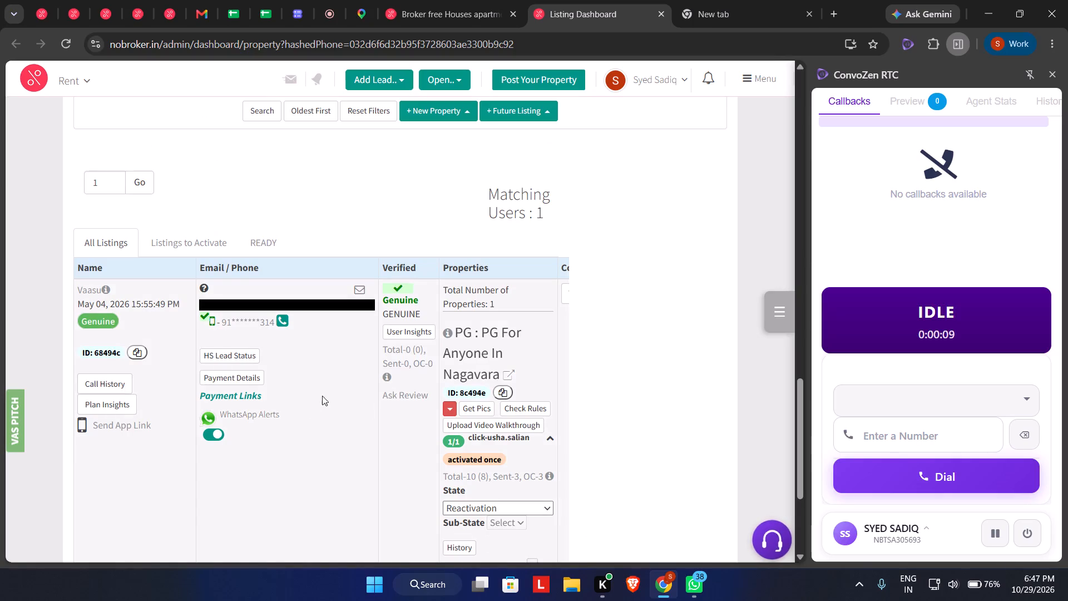
{"action": "left_click", "coordinate": [63, 43]}
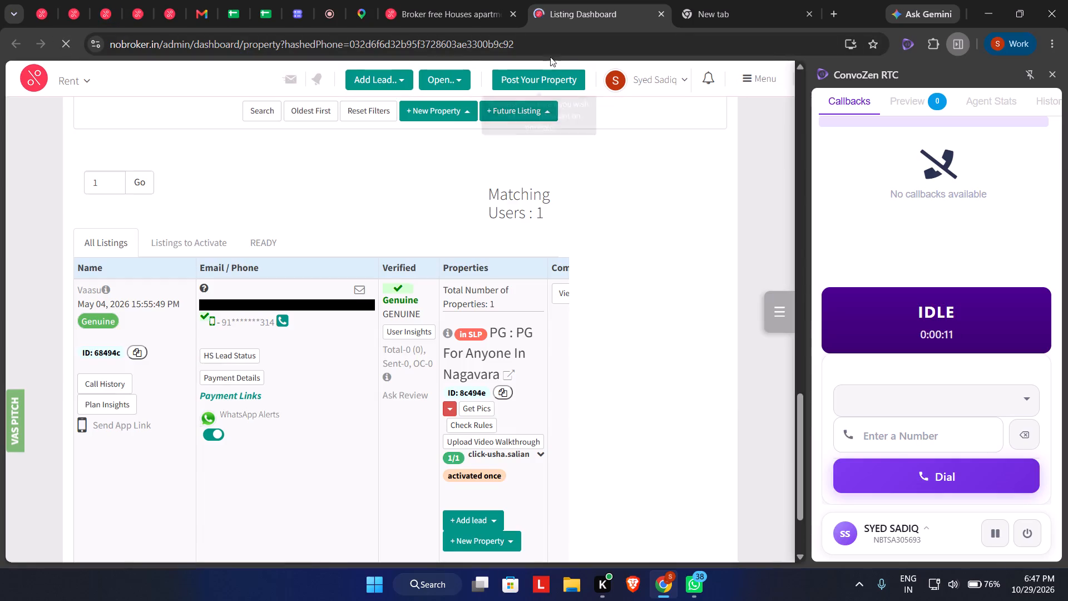
{"action": "scroll", "coordinate": [568, 306], "scroll_direction": "down", "scroll_amount": 3}
{"action": "scroll", "coordinate": [568, 305], "scroll_direction": "up", "scroll_amount": 3}
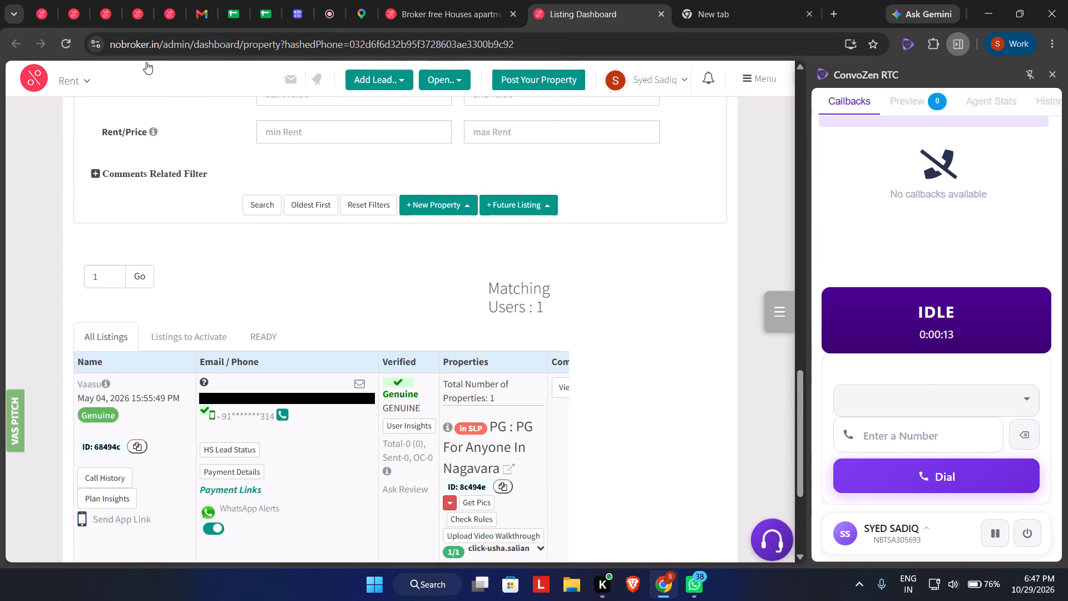
Set the assigned lead's state to In Progress on the leads page.
{"action": "left_click", "coordinate": [409, 0]}
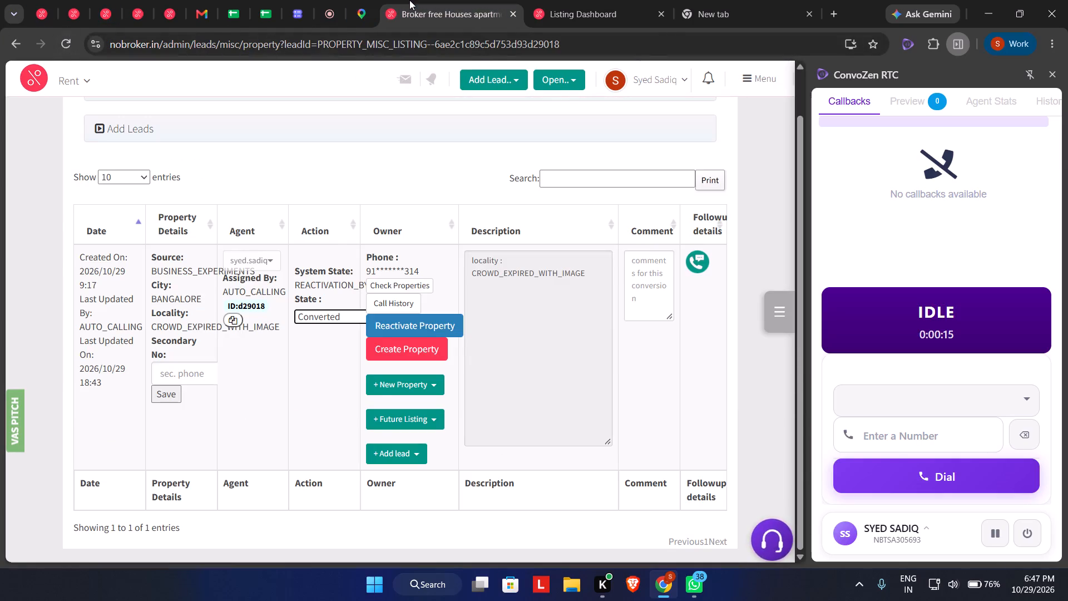
{"action": "left_click", "coordinate": [317, 313]}
{"action": "left_click", "coordinate": [318, 334]}
{"action": "left_click", "coordinate": [322, 323]}
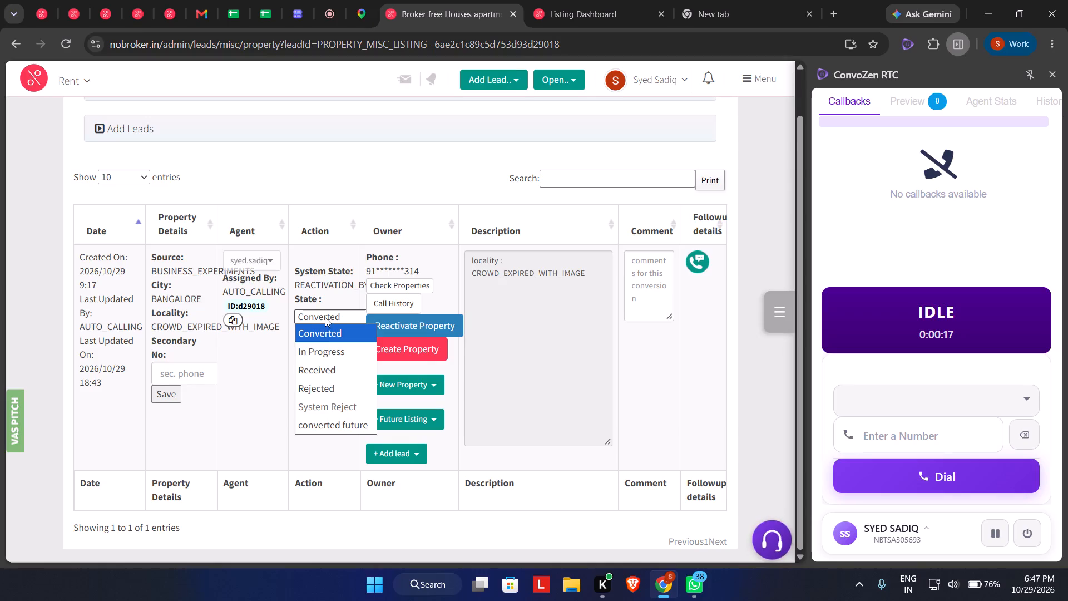
{"action": "left_click", "coordinate": [325, 347]}
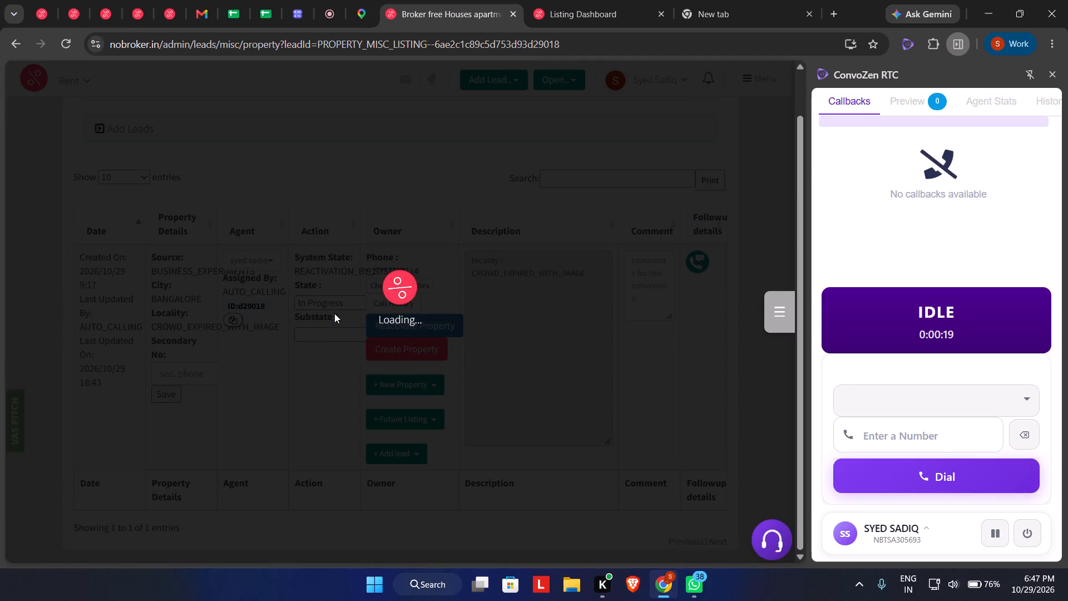
Go back to the listing dashboard and reload it to recheck the PG listing.
{"action": "double_click", "coordinate": [577, 0]}
{"action": "scroll", "coordinate": [438, 328], "scroll_direction": "down", "scroll_amount": 5}
{"action": "scroll", "coordinate": [439, 332], "scroll_direction": "up", "scroll_amount": 6}
{"action": "left_click", "coordinate": [411, 0]}
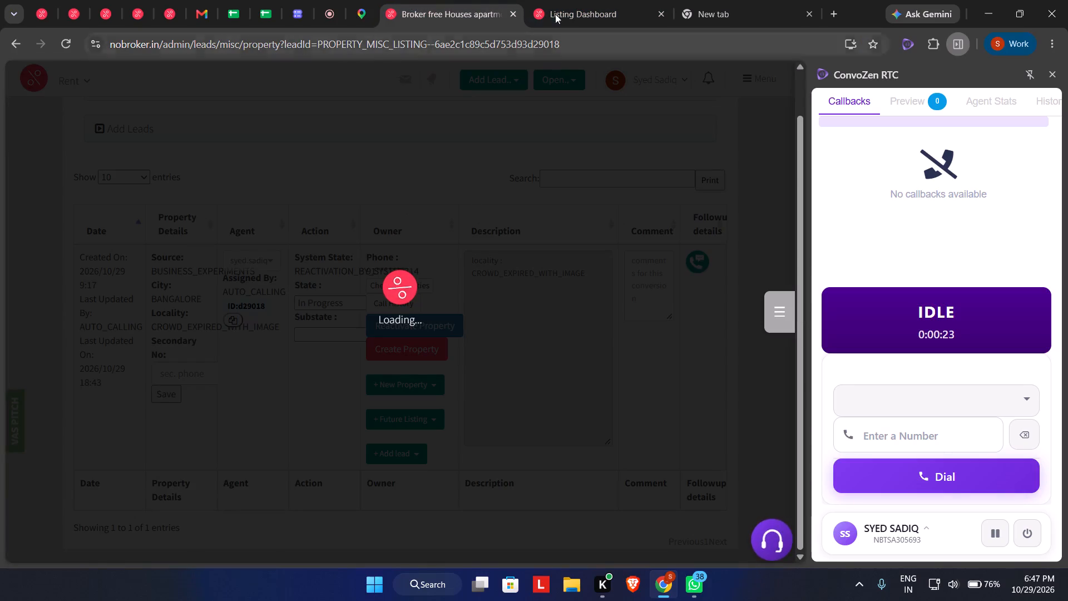
{"action": "left_click", "coordinate": [555, 4]}
{"action": "left_click", "coordinate": [59, 49]}
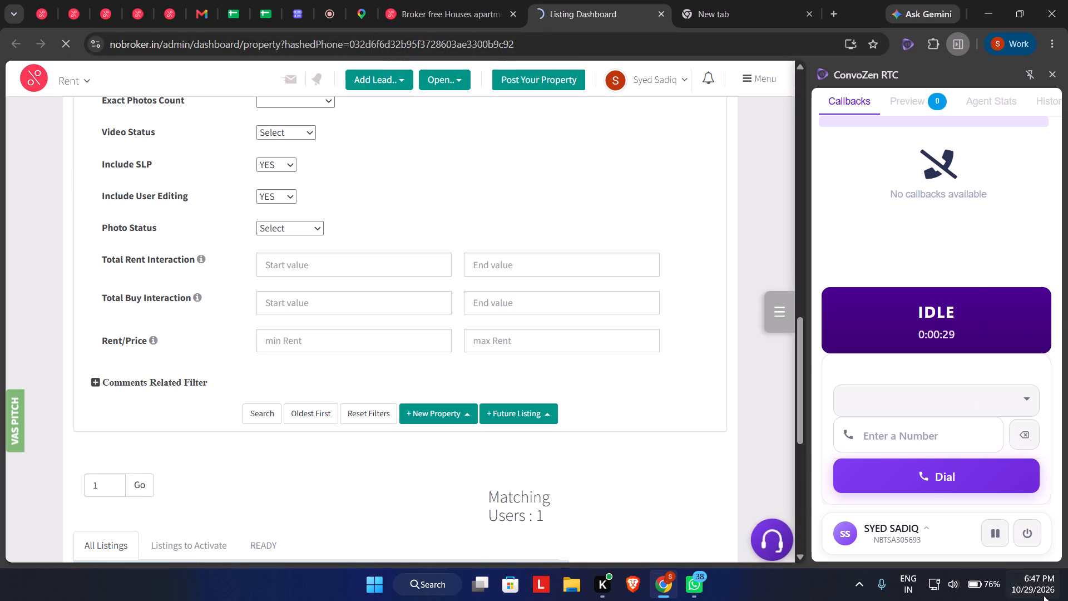
Switch the computer's Wi-Fi connection to the REDMI Note 15 5G network.
{"action": "left_click", "coordinate": [960, 585]}
{"action": "left_click", "coordinate": [876, 334]}
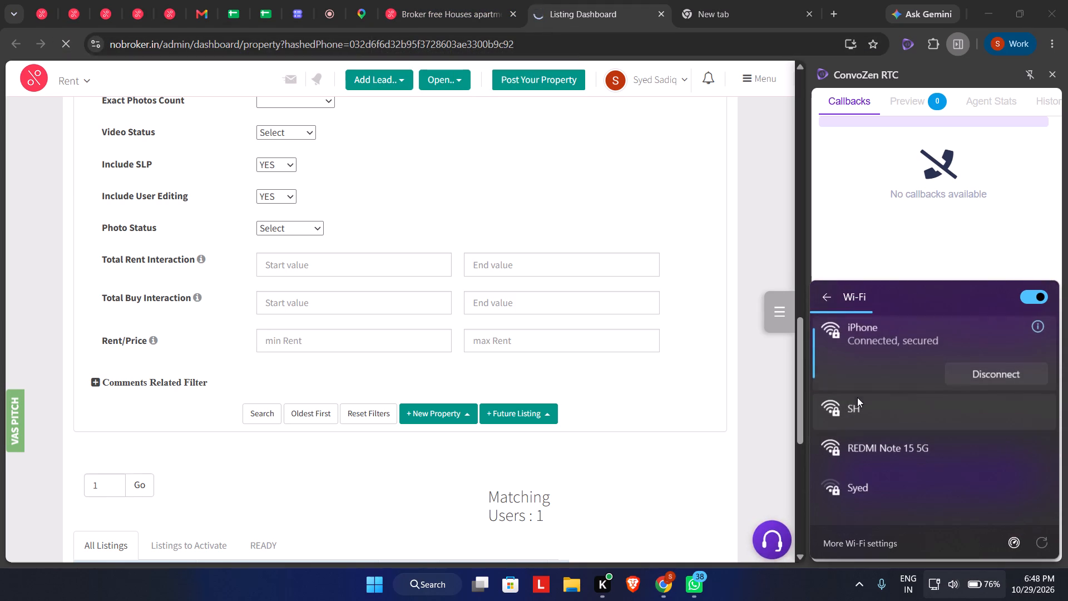
{"action": "scroll", "coordinate": [858, 412], "scroll_direction": "down", "scroll_amount": 1}
{"action": "left_click", "coordinate": [879, 455]}
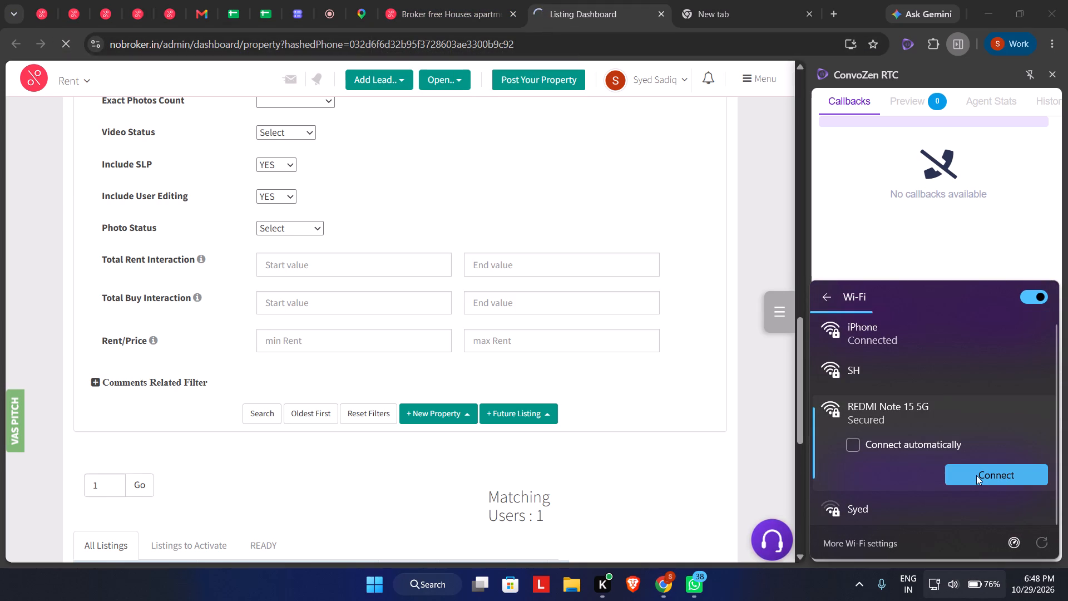
{"action": "left_click", "coordinate": [976, 474]}
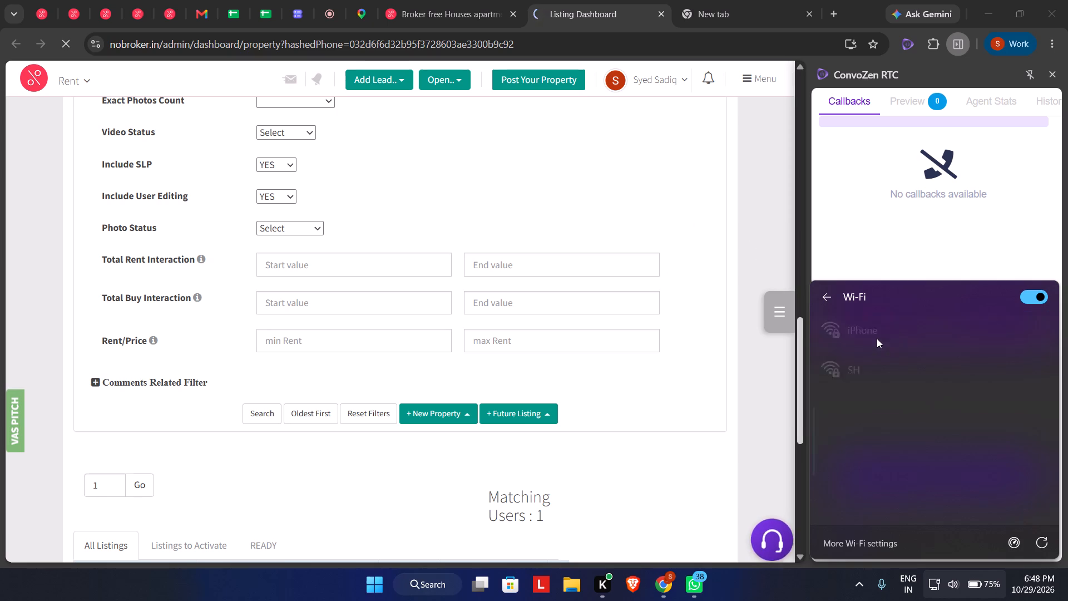
{"action": "left_click", "coordinate": [414, 0]}
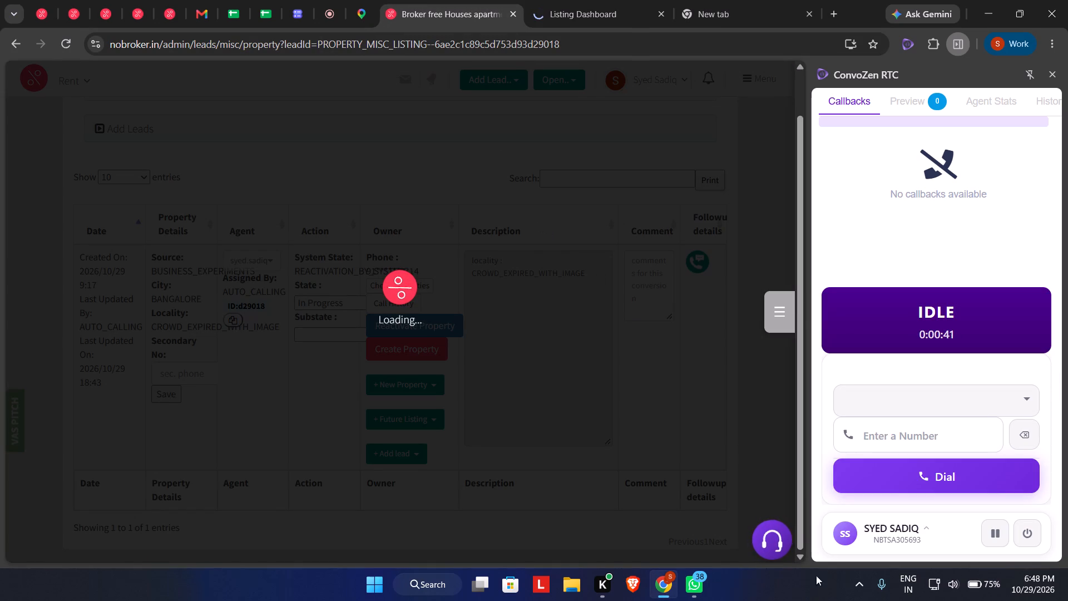
{"action": "left_click", "coordinate": [973, 590]}
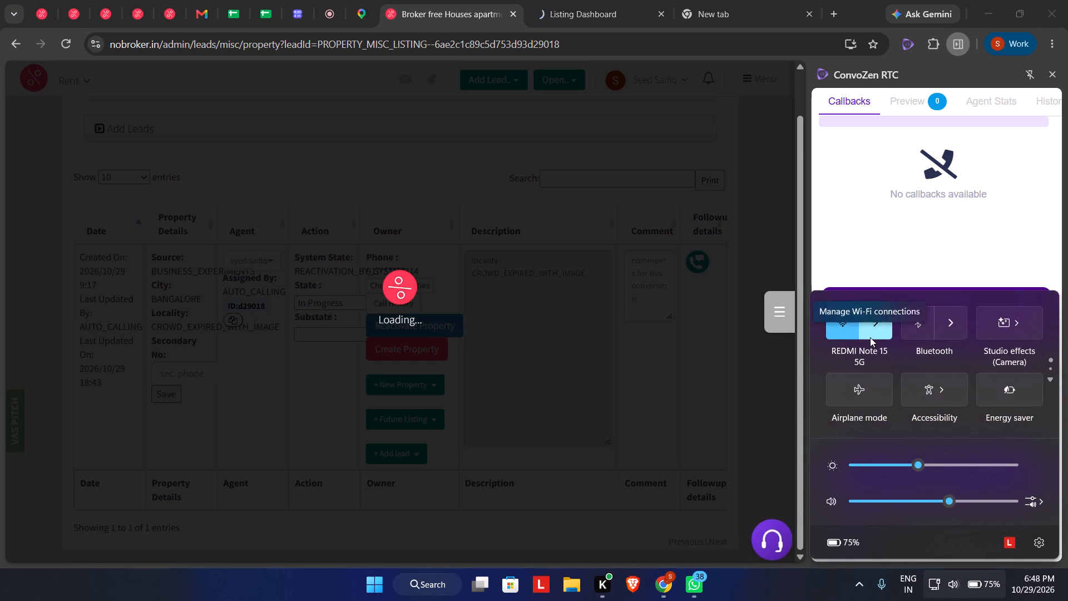
{"action": "left_click", "coordinate": [798, 600]}
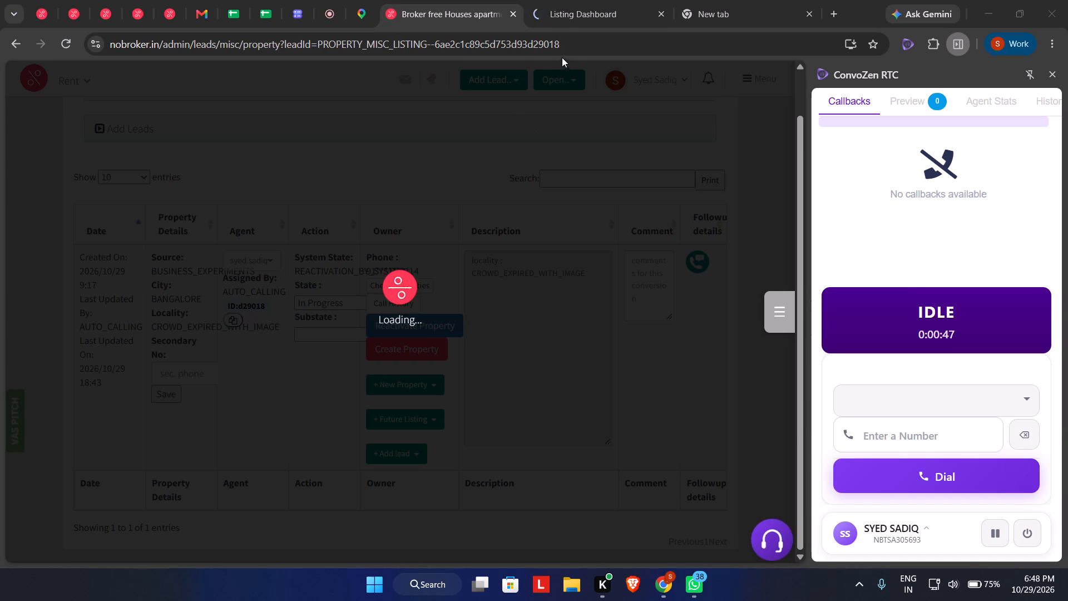
Recheck the listing dashboard and set the lead's state to Converted on the leads page.
{"action": "left_click", "coordinate": [585, 0]}
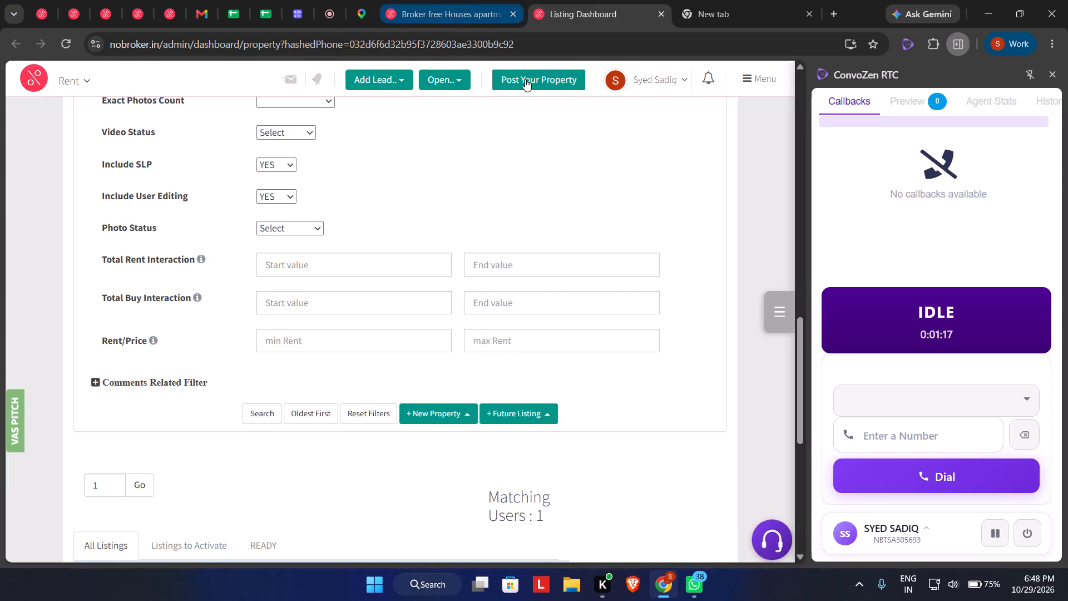
{"action": "scroll", "coordinate": [527, 185], "scroll_direction": "down", "scroll_amount": 2}
{"action": "scroll", "coordinate": [522, 216], "scroll_direction": "up", "scroll_amount": 1}
{"action": "scroll", "coordinate": [521, 223], "scroll_direction": "down", "scroll_amount": 2}
{"action": "left_click", "coordinate": [449, 0]}
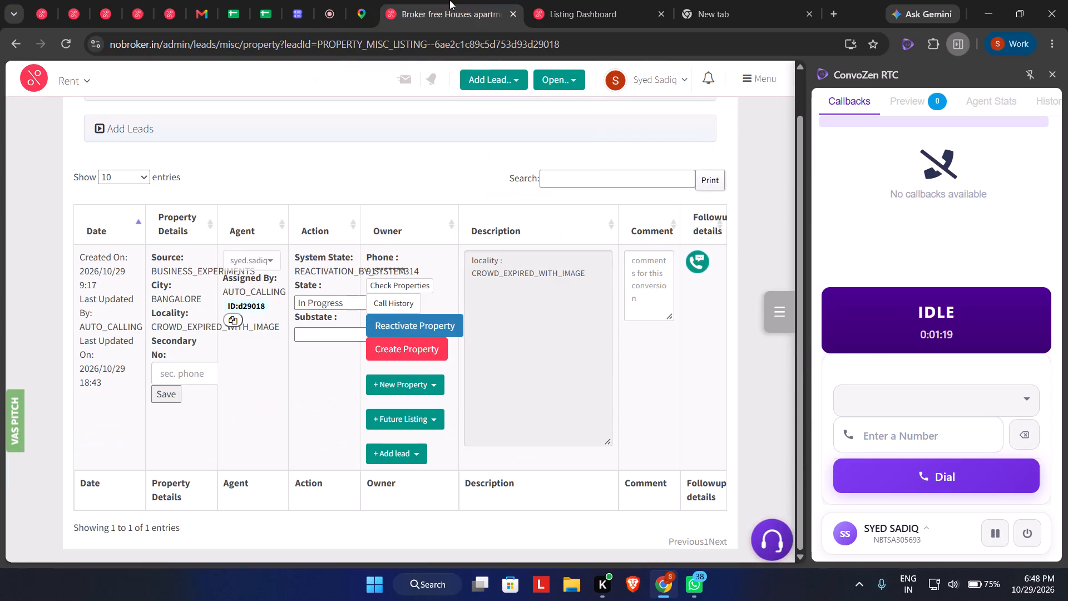
{"action": "left_click", "coordinate": [334, 298]}
{"action": "left_click", "coordinate": [342, 318]}
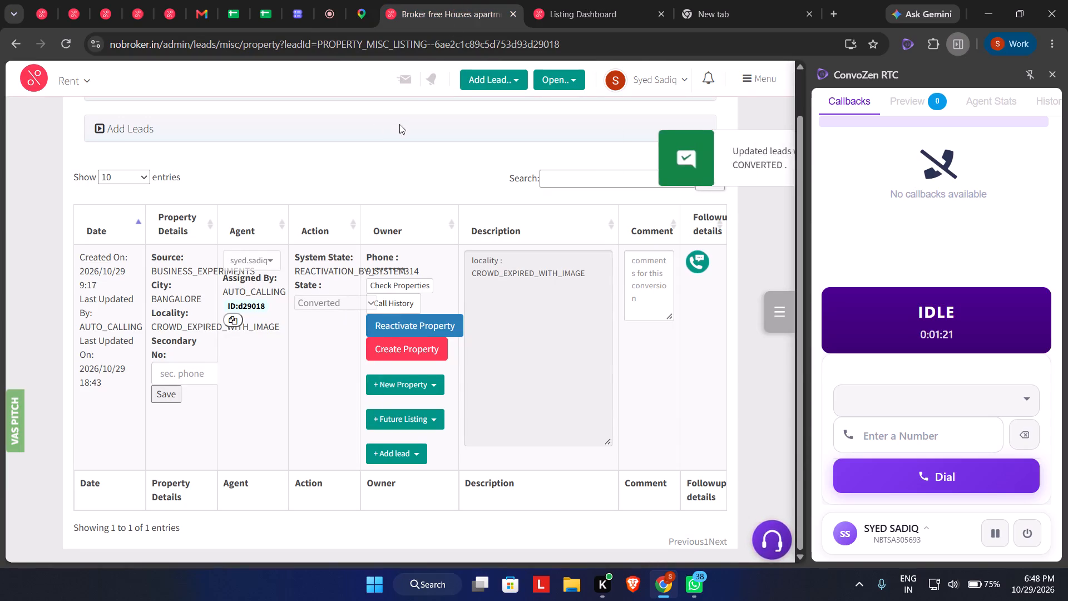
Pin the Listing Dashboard tab and move it to the first position among the pinned tabs.
{"action": "right_click", "coordinate": [453, 0]}
{"action": "left_click", "coordinate": [664, 45]}
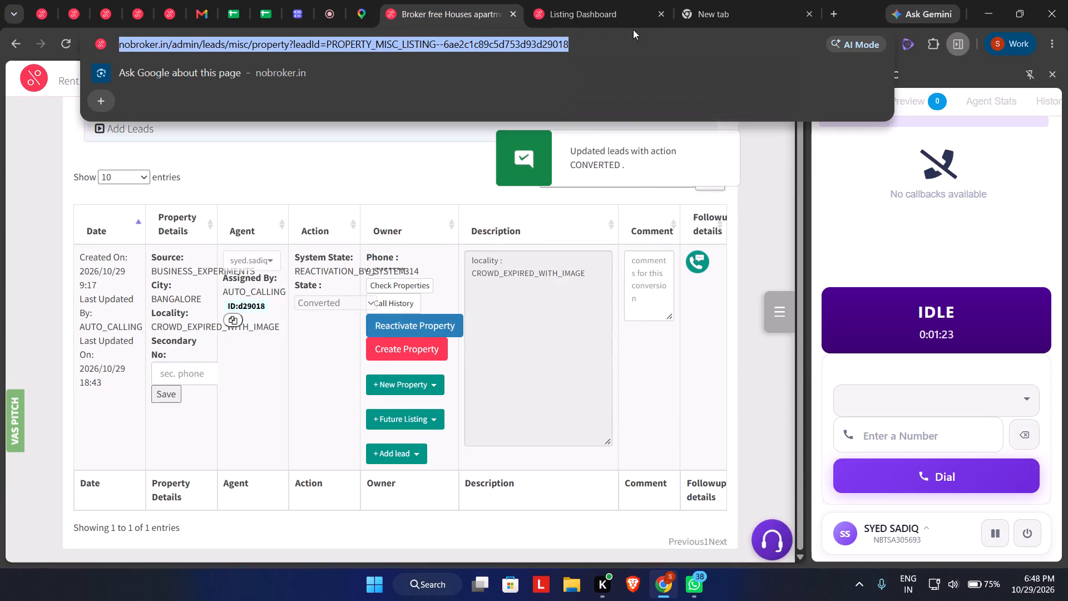
{"action": "left_click", "coordinate": [601, 0]}
{"action": "right_click", "coordinate": [590, 4]}
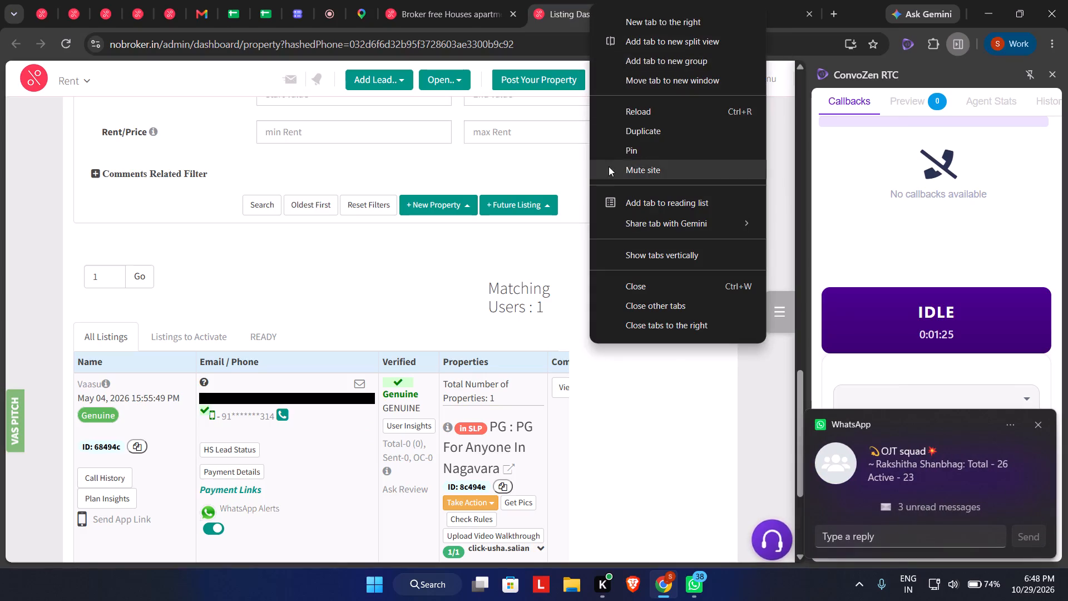
{"action": "left_click", "coordinate": [612, 155]}
{"action": "left_click_drag", "start_coordinate": [399, 17], "coordinate": [151, 43]}
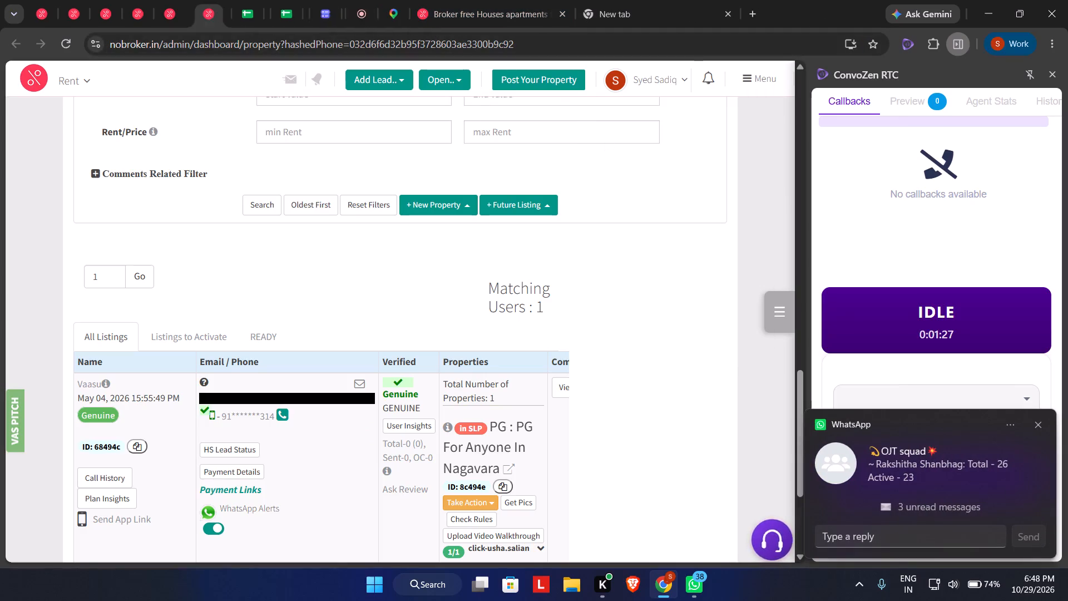
{"action": "left_click_drag", "start_coordinate": [151, 43], "coordinate": [60, 16]}
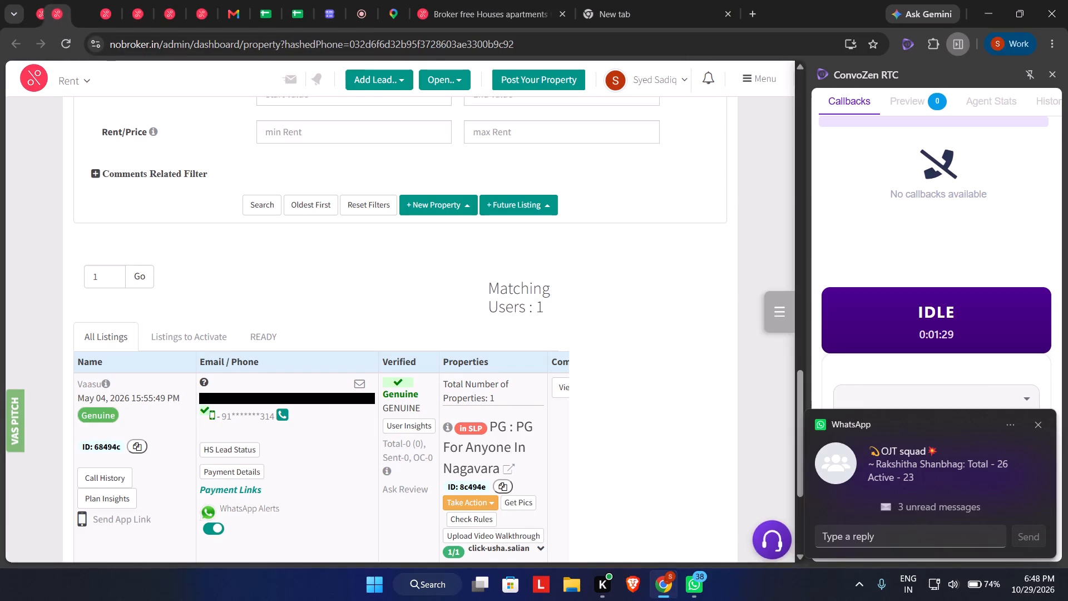
{"action": "left_click_drag", "start_coordinate": [60, 16], "coordinate": [55, 17]}
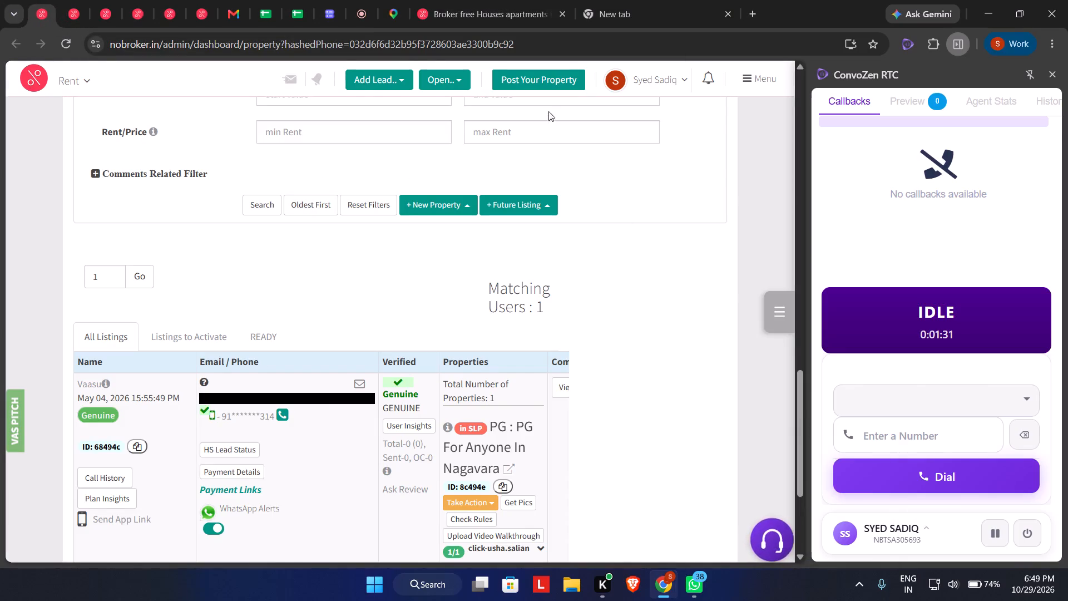
In the call count spreadsheet, set the Reactivation value for 29/10/26 to 6.
{"action": "left_click", "coordinate": [259, 14]}
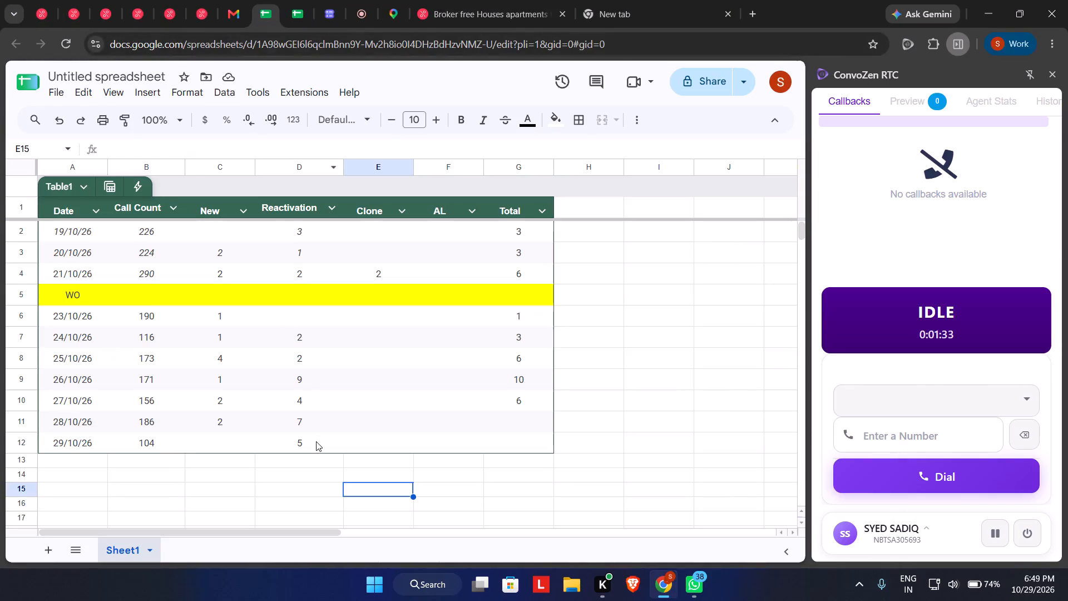
{"action": "double_click", "coordinate": [316, 441]}
{"action": "left_click_drag", "start_coordinate": [316, 440], "coordinate": [309, 441]}
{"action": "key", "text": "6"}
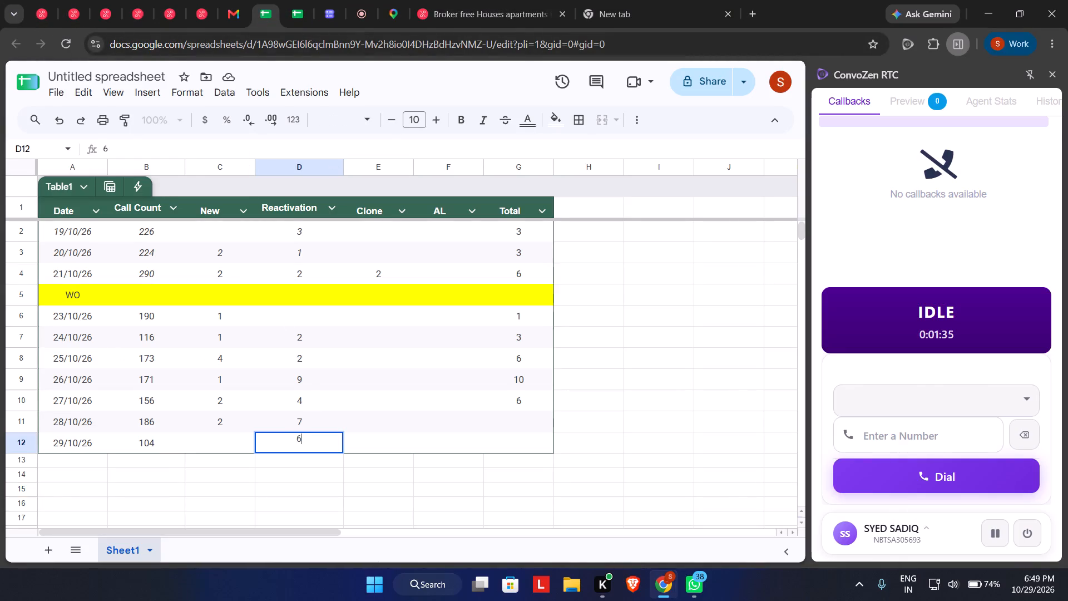
{"action": "left_click", "coordinate": [311, 479]}
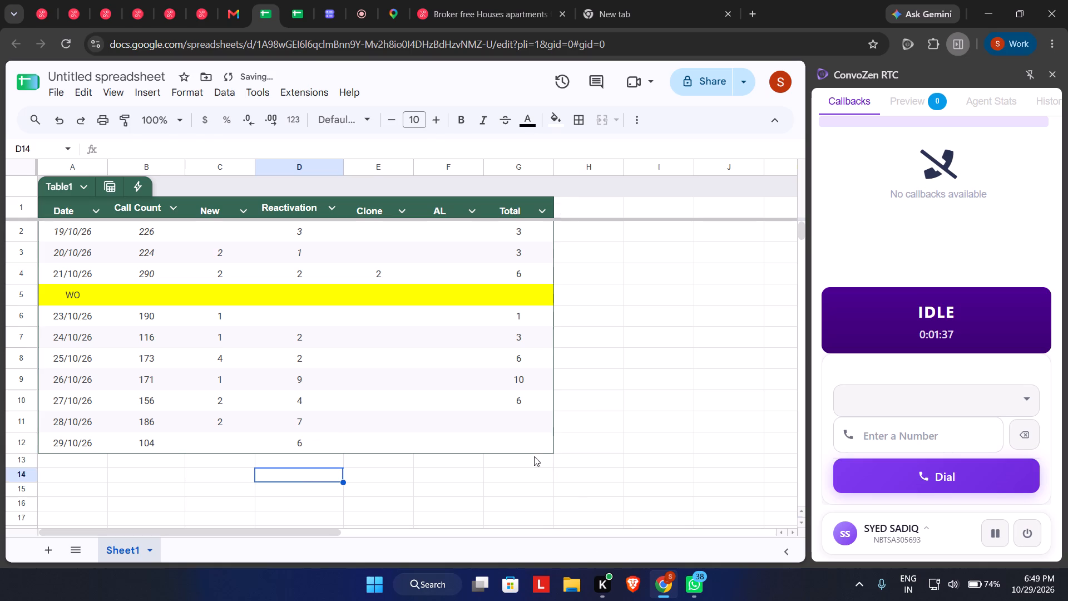
Enter 7 as the Total for 28/10/26 in the count spreadsheet.
{"action": "left_click", "coordinate": [515, 420]}
{"action": "key", "text": "7"}
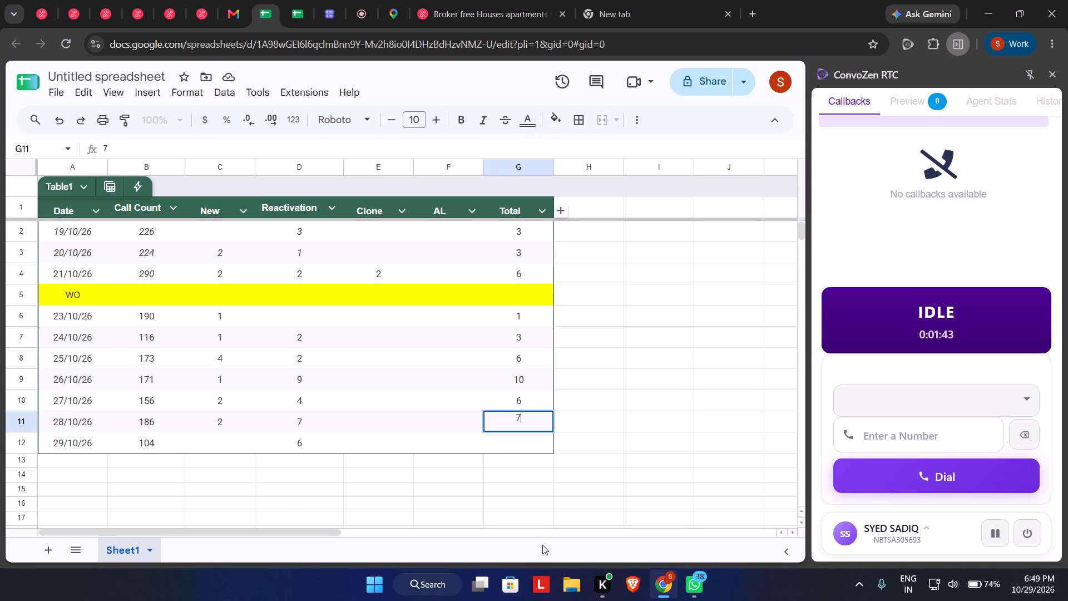
{"action": "left_click", "coordinate": [482, 485]}
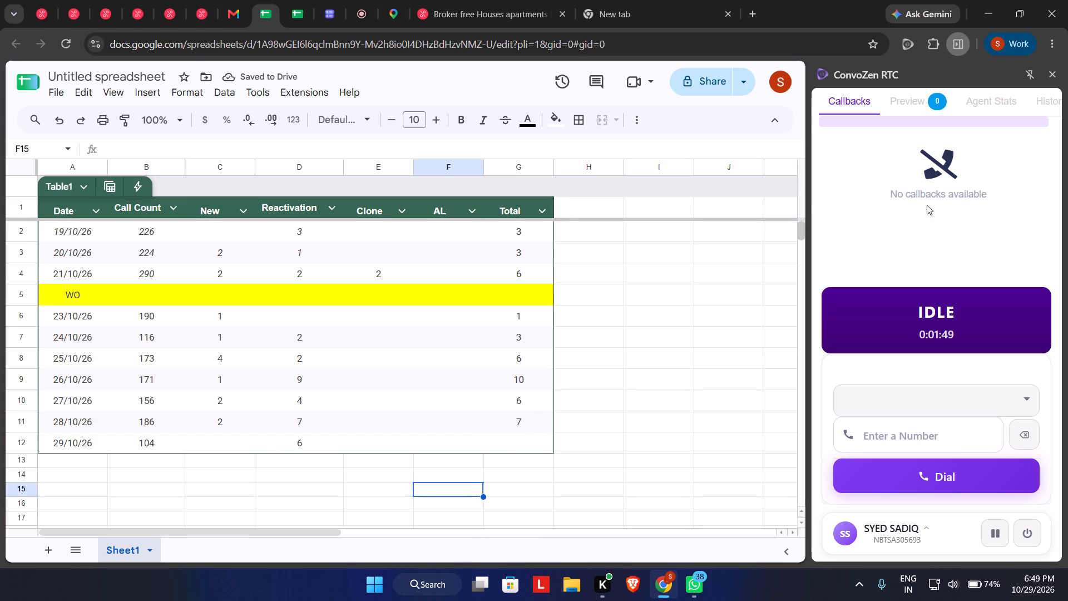
Look up the day's total calls in ConvoZen's agent statistics and set the 29/10/26 Call Count to 172.
{"action": "left_click", "coordinate": [1003, 107]}
{"action": "scroll", "coordinate": [907, 177], "scroll_direction": "up", "scroll_amount": 3}
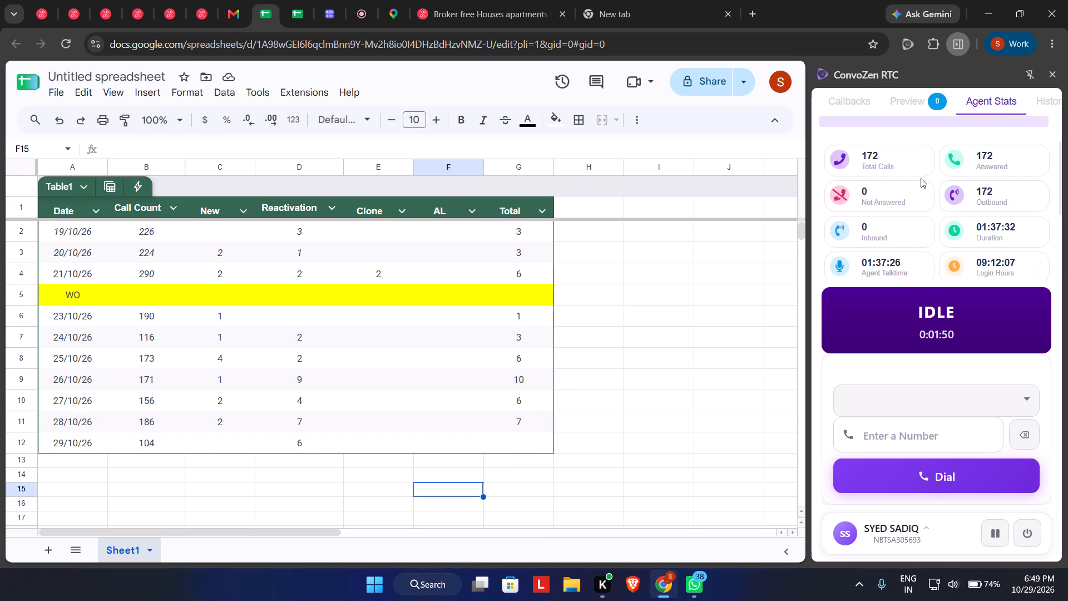
{"action": "scroll", "coordinate": [921, 178], "scroll_direction": "up", "scroll_amount": 1}
{"action": "scroll", "coordinate": [931, 202], "scroll_direction": "down", "scroll_amount": 1}
{"action": "scroll", "coordinate": [931, 203], "scroll_direction": "up", "scroll_amount": 2}
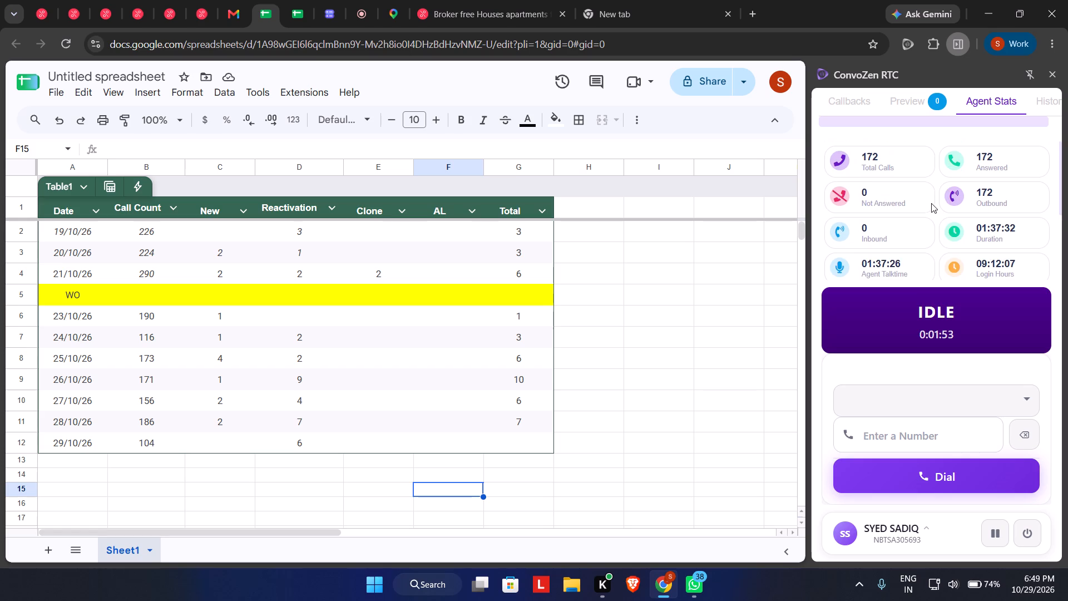
{"action": "left_click", "coordinate": [164, 444]}
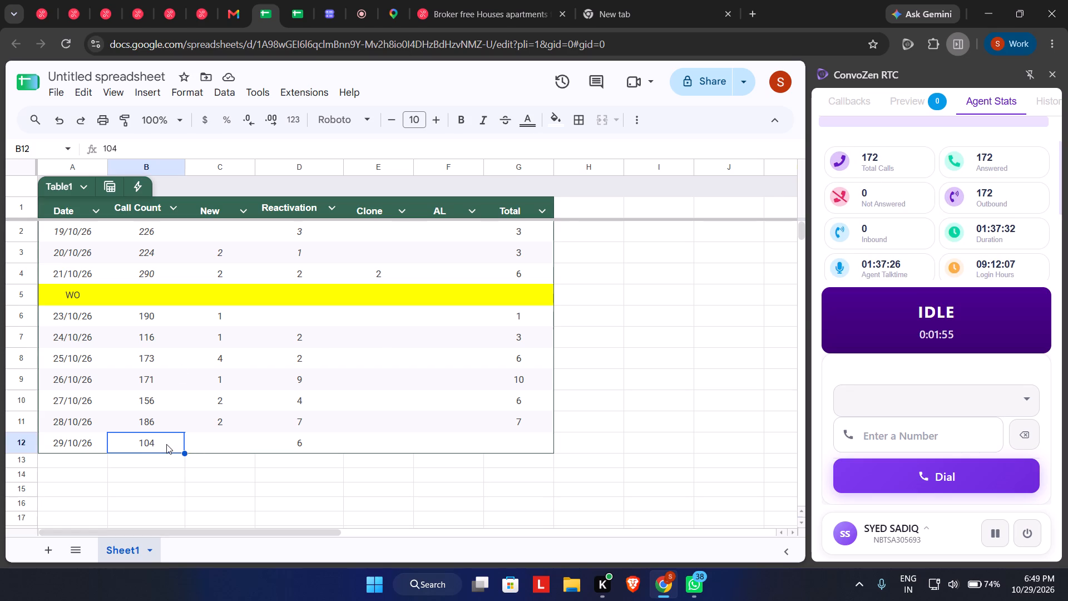
{"action": "type", "text": "172"}
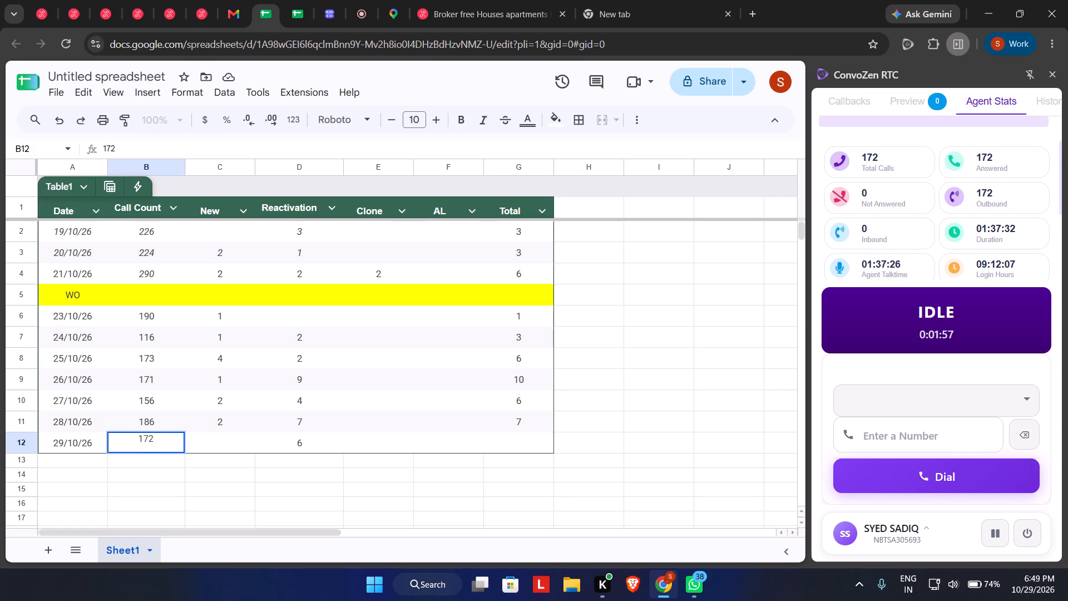
{"action": "left_click", "coordinate": [279, 520]}
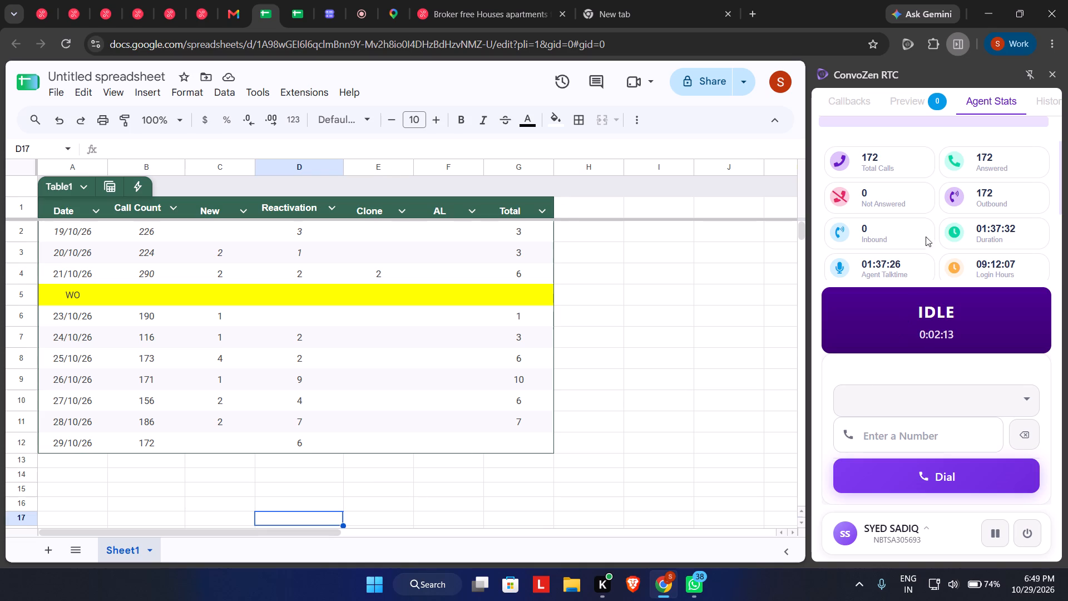
Review the agent statistics' state summary and the 21/10/26 row's New, Reactivation, Clone and Total counts.
{"action": "scroll", "coordinate": [931, 234], "scroll_direction": "down", "scroll_amount": 2}
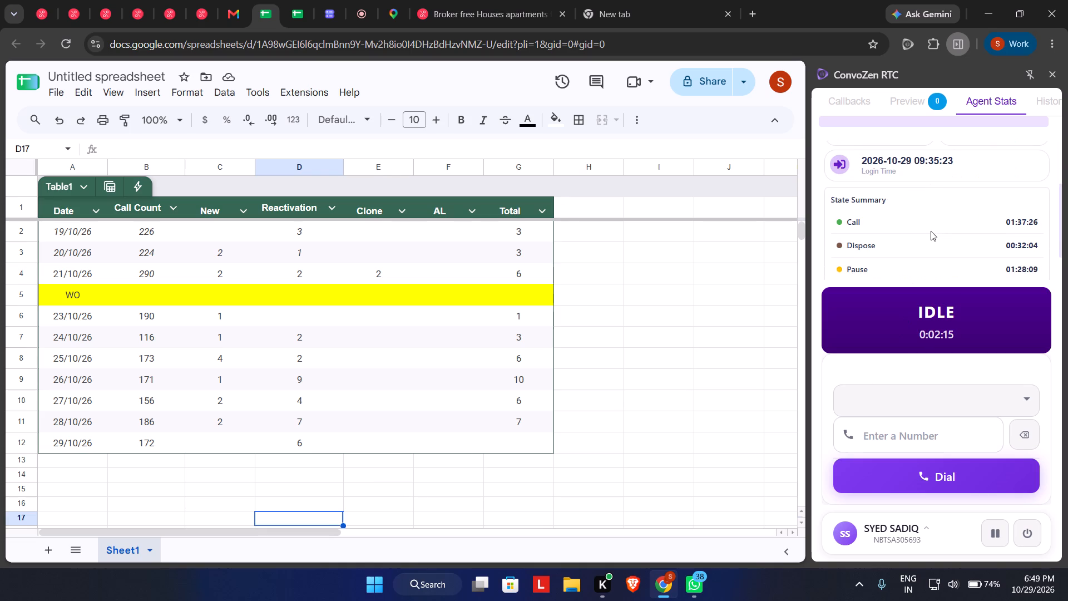
{"action": "scroll", "coordinate": [931, 230], "scroll_direction": "up", "scroll_amount": 6}
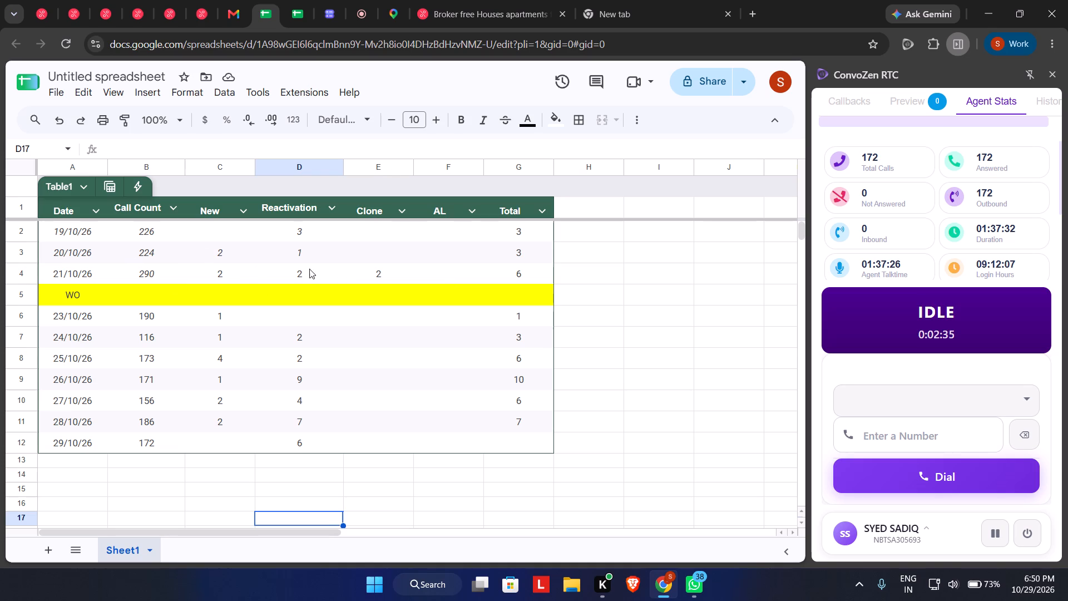
{"action": "left_click", "coordinate": [232, 268]}
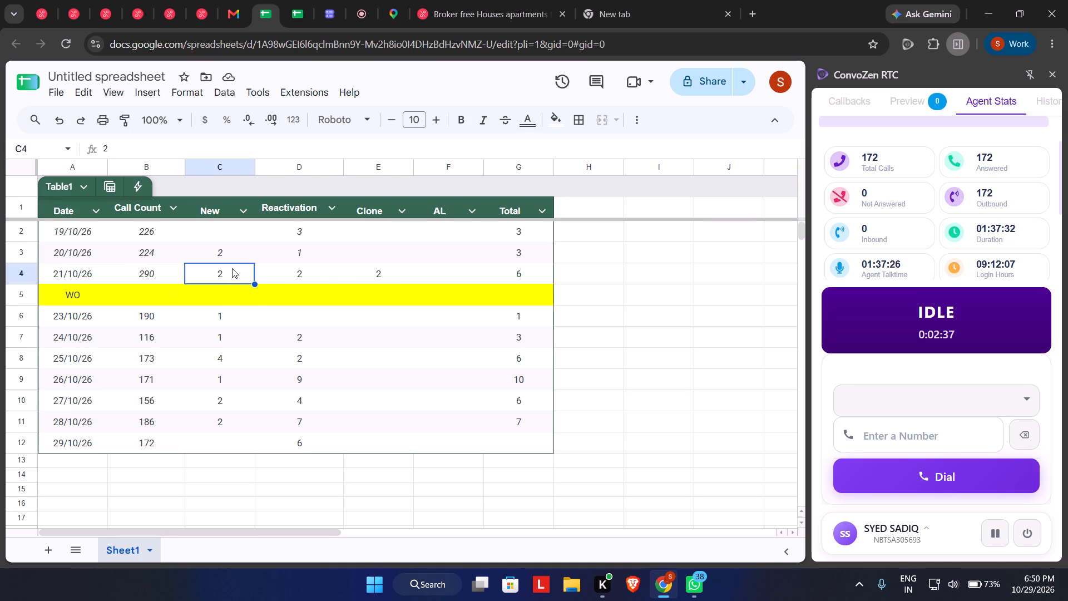
{"action": "left_click", "coordinate": [288, 275]}
{"action": "left_click", "coordinate": [393, 268]}
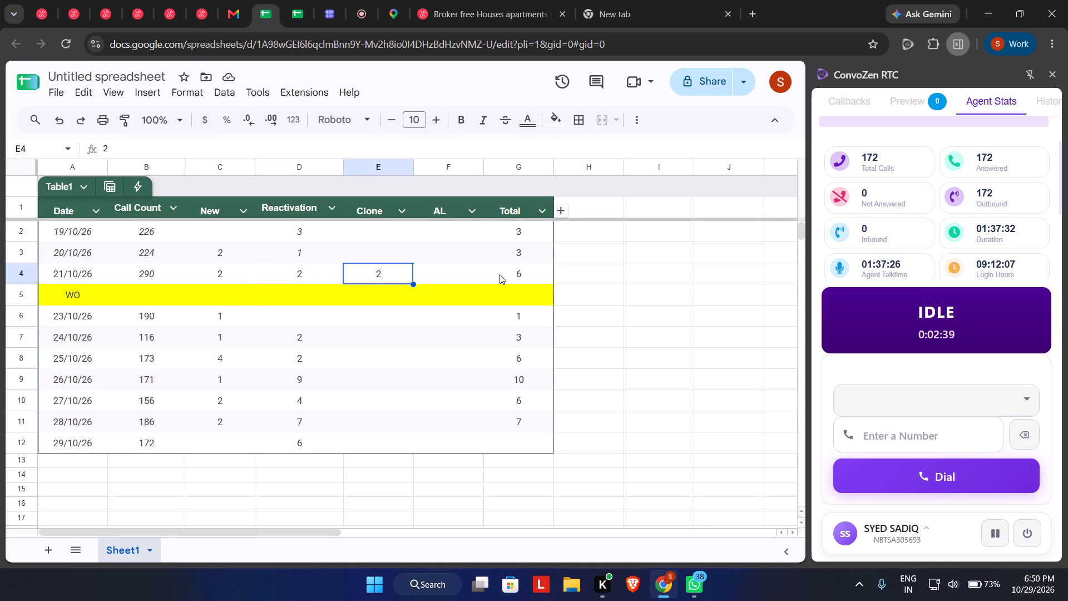
{"action": "left_click", "coordinate": [498, 274]}
{"action": "double_click", "coordinate": [509, 443]}
{"action": "left_click", "coordinate": [431, 475]}
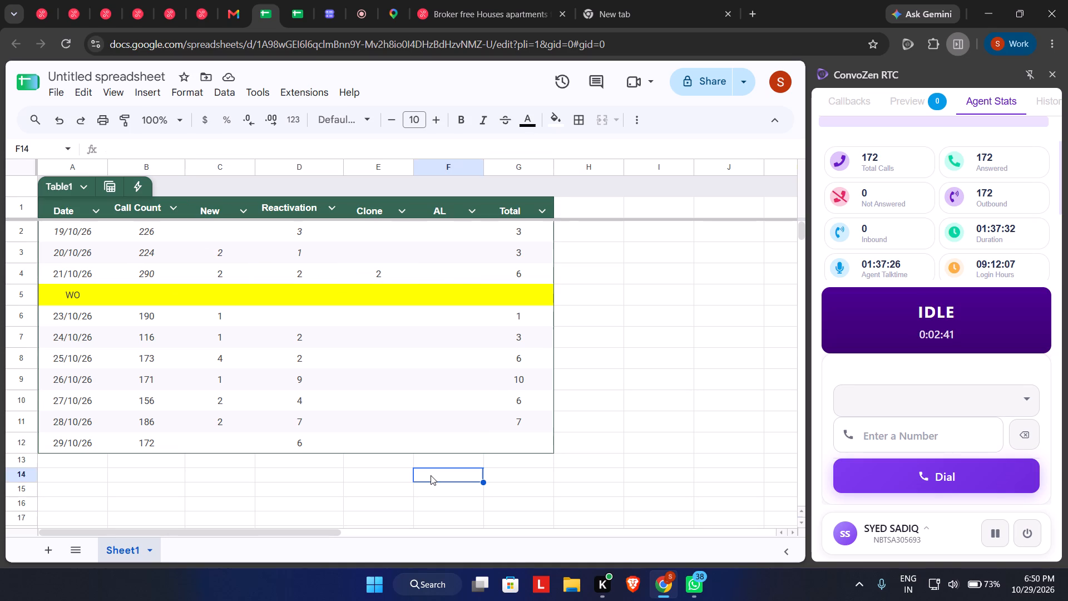
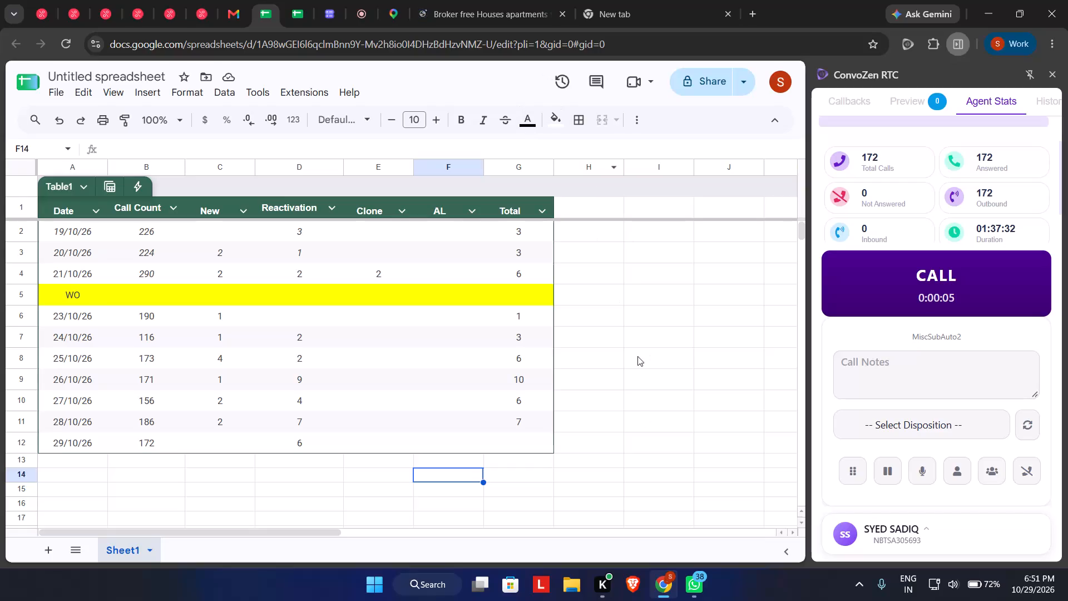
Open a new Rent property form for the assigned Bangalore lead and close the user lookup pane.
{"action": "left_click", "coordinate": [486, 7]}
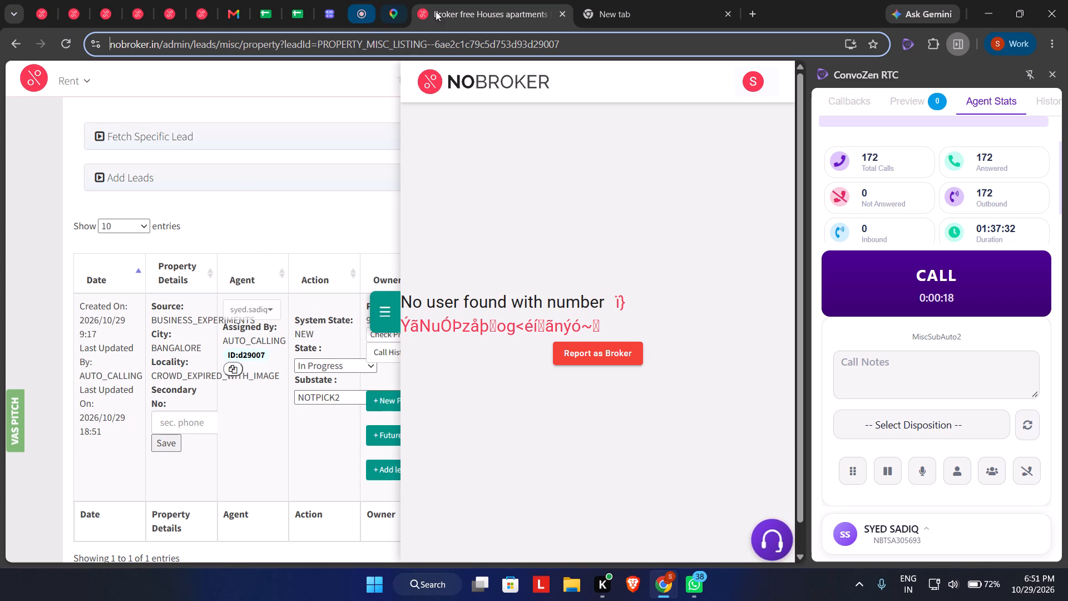
{"action": "left_click", "coordinate": [285, 11]}
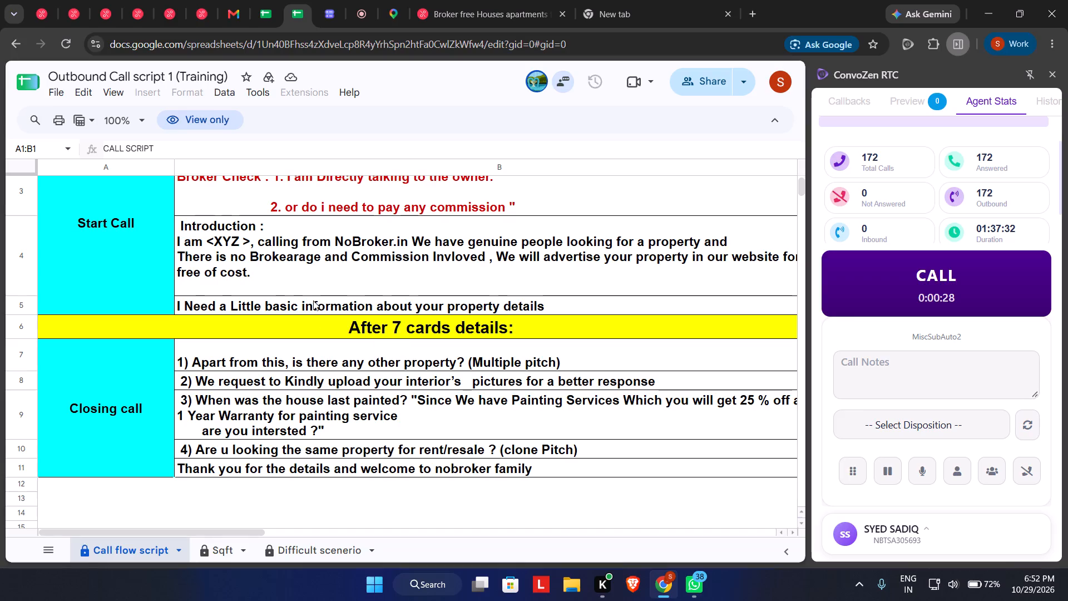
{"action": "left_click", "coordinate": [498, 0]}
{"action": "left_click", "coordinate": [384, 396]}
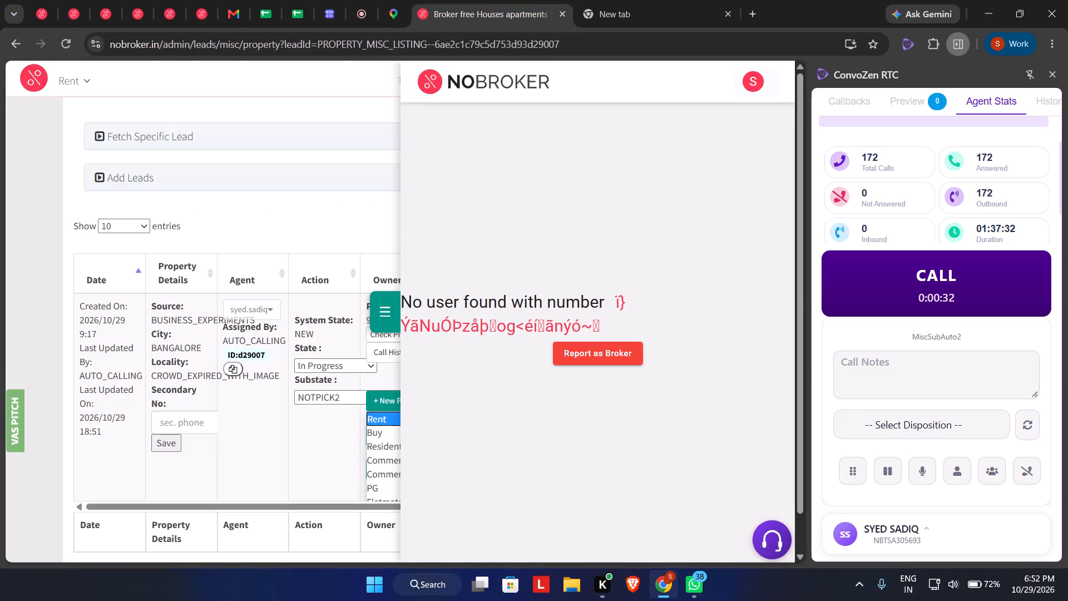
{"action": "left_click", "coordinate": [383, 419]}
{"action": "left_click", "coordinate": [397, 314]}
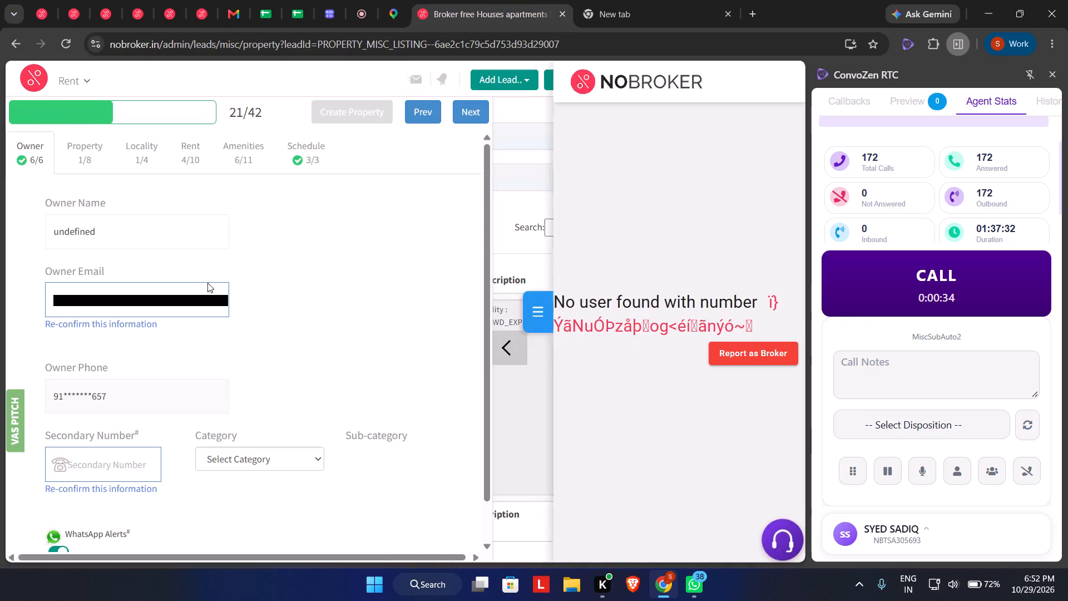
Replace the "undefined" Owner Name with the owner's first name in the property form.
{"action": "left_click_drag", "start_coordinate": [115, 237], "coordinate": [0, 233]}
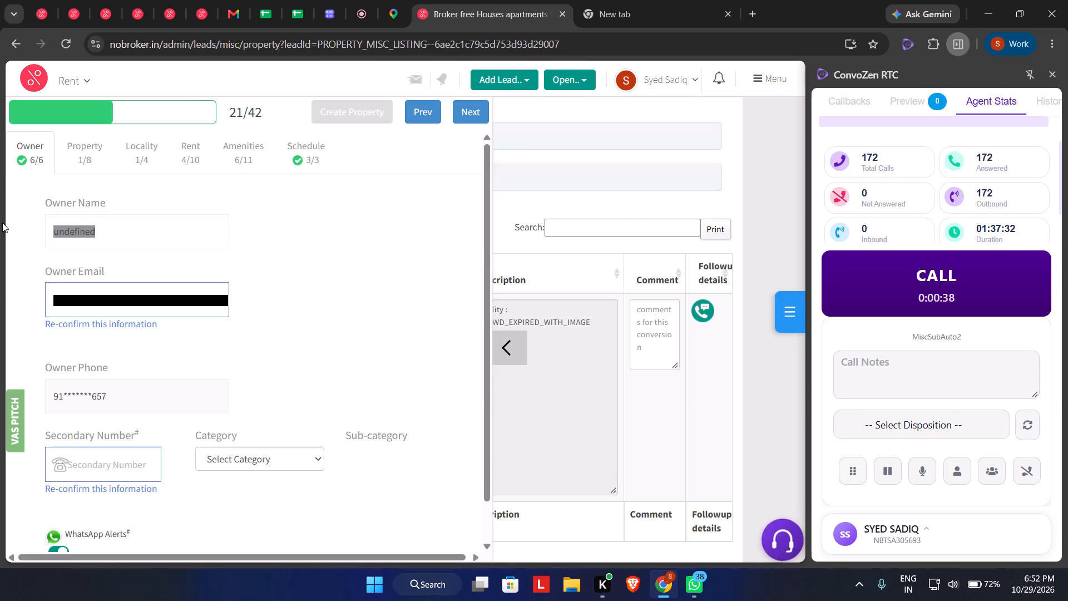
{"action": "key", "text": "BackSpace"}
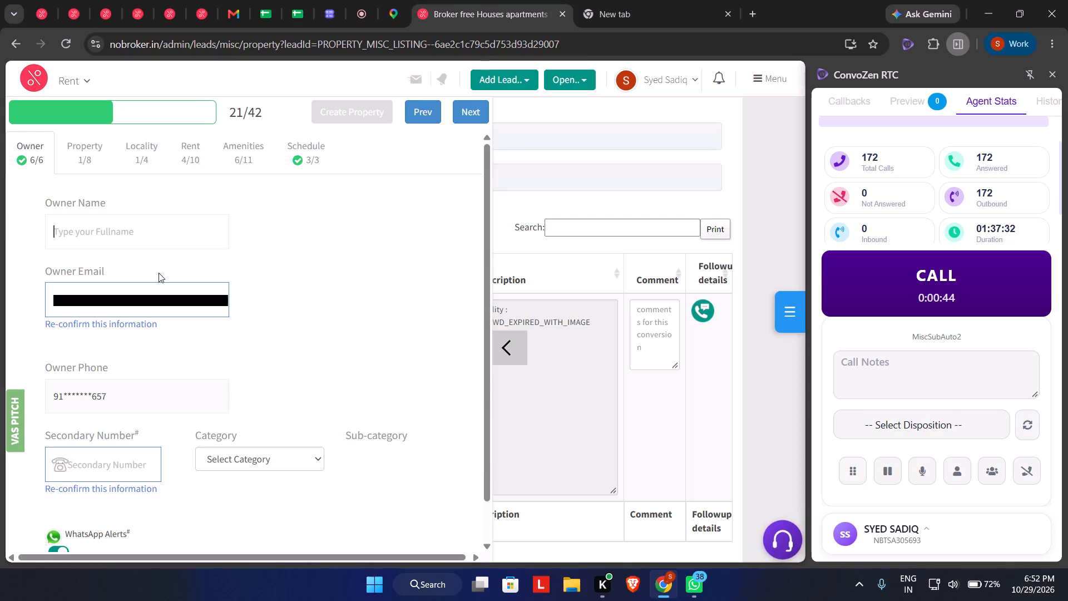
{"action": "type", "text": "Savit"}
{"action": "key", "text": "a"}
Set the property's BHK Type to 1 BHK, Apartment Type to Independent House/Villa, Floor to 2 and Total Floor to 2.
{"action": "left_click", "coordinate": [80, 150]}
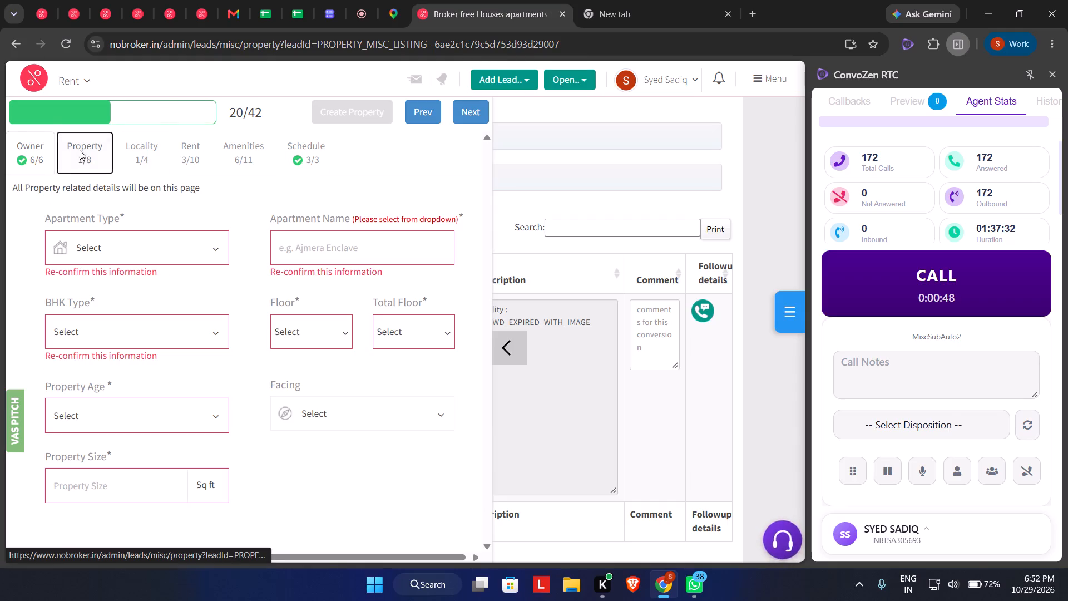
{"action": "left_click", "coordinate": [166, 340]}
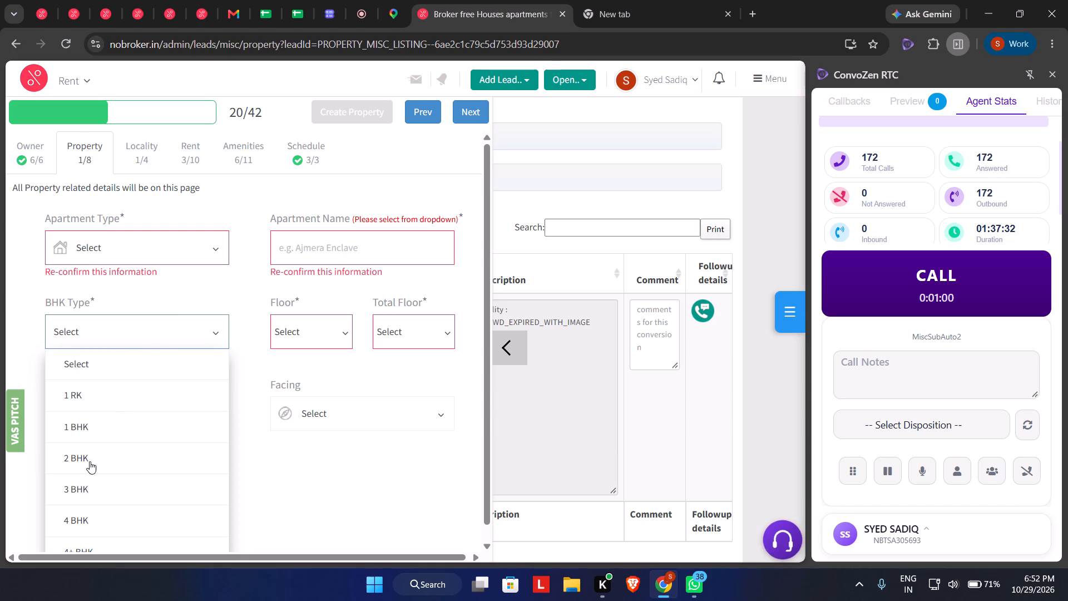
{"action": "left_click", "coordinate": [84, 430]}
{"action": "left_click", "coordinate": [172, 243]}
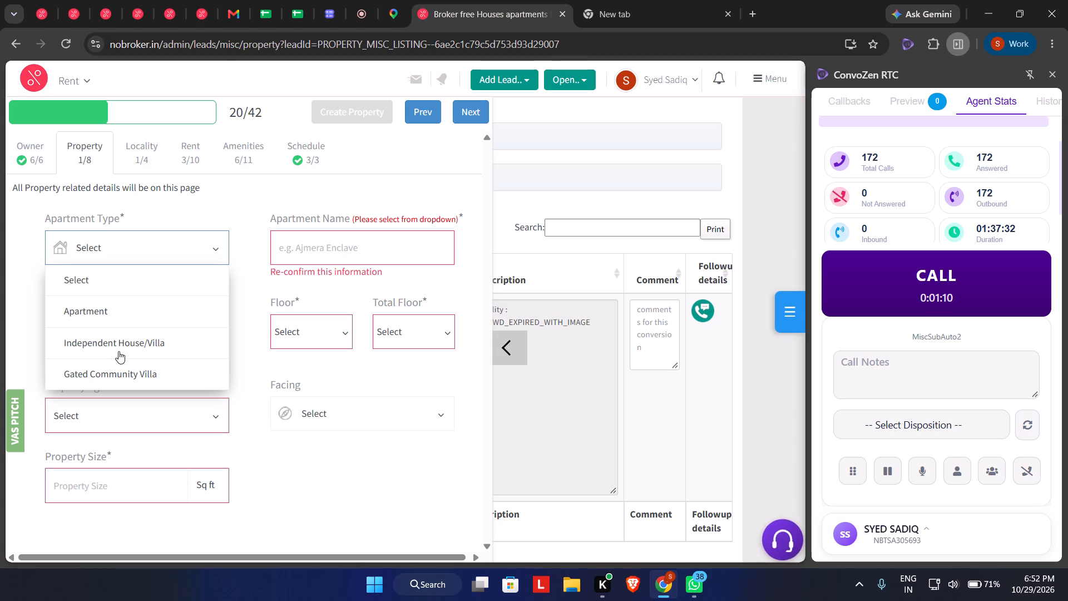
{"action": "left_click", "coordinate": [106, 344]}
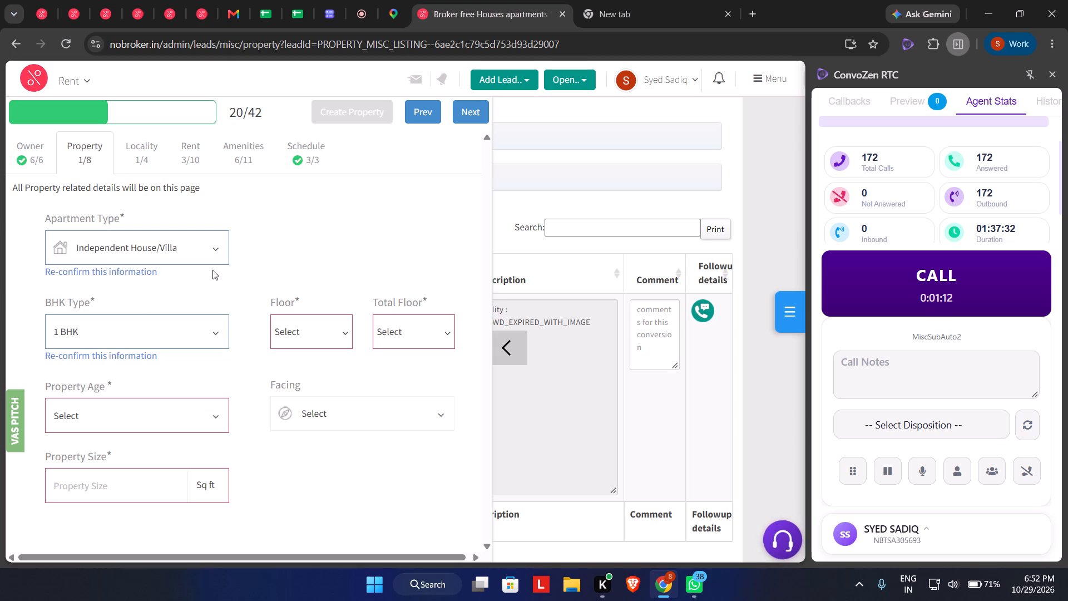
{"action": "left_click", "coordinate": [287, 336]}
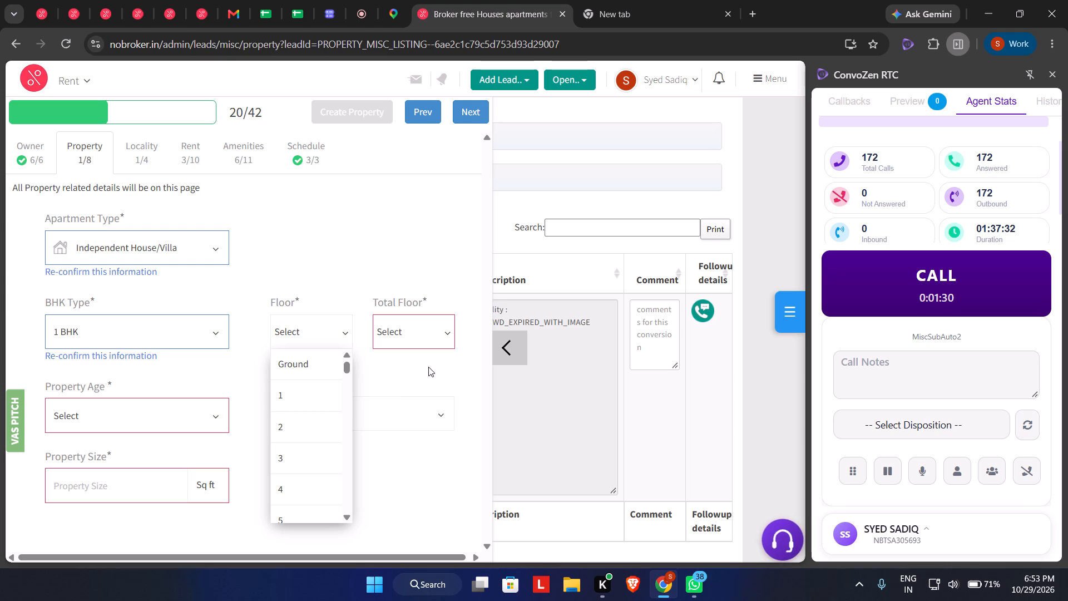
{"action": "left_click", "coordinate": [283, 435]}
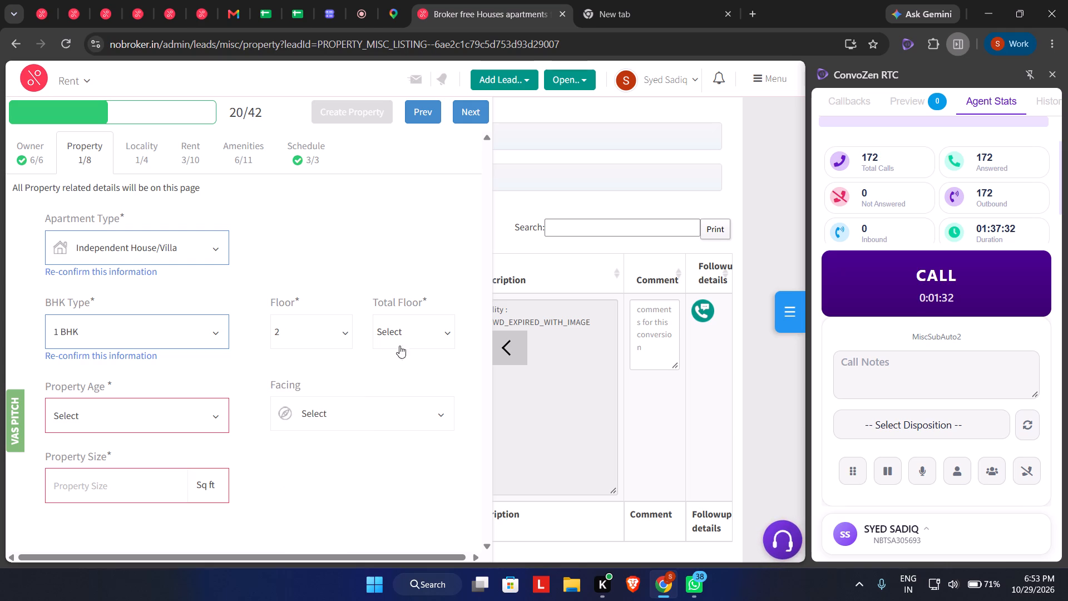
{"action": "left_click", "coordinate": [412, 332]}
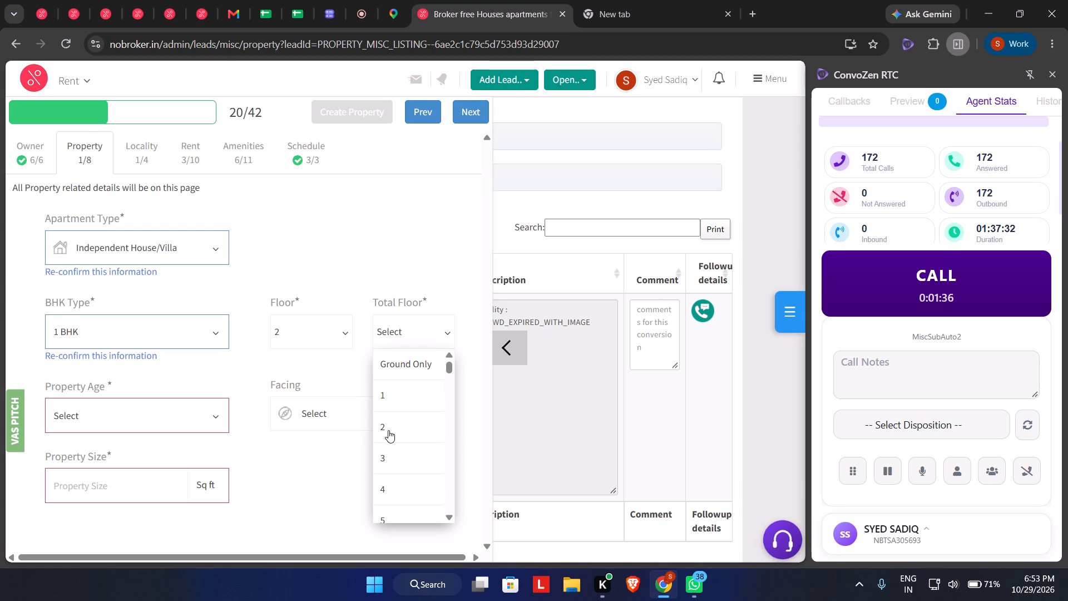
{"action": "left_click", "coordinate": [388, 430]}
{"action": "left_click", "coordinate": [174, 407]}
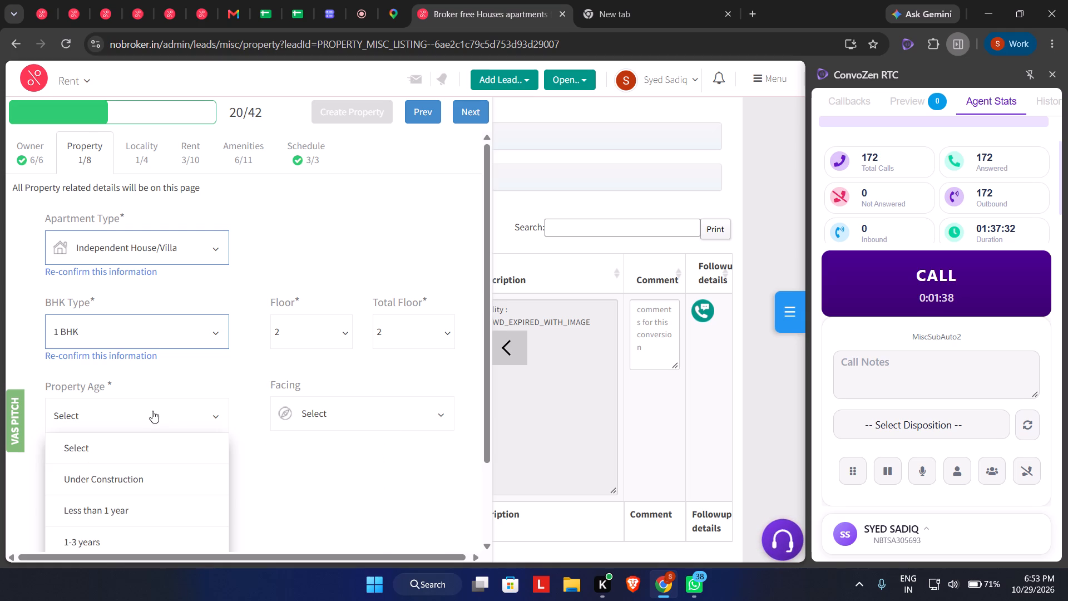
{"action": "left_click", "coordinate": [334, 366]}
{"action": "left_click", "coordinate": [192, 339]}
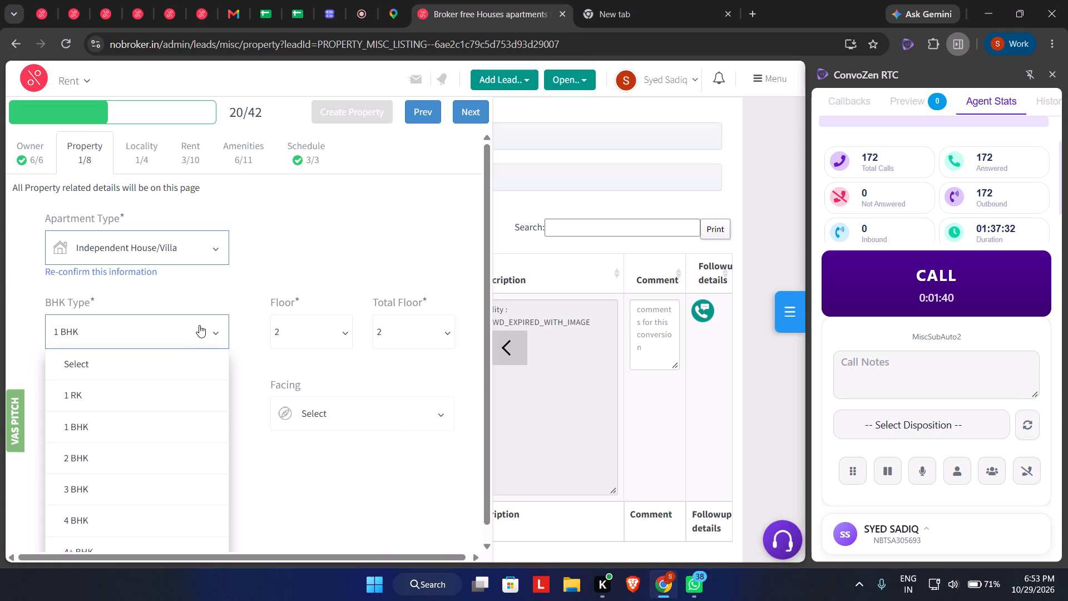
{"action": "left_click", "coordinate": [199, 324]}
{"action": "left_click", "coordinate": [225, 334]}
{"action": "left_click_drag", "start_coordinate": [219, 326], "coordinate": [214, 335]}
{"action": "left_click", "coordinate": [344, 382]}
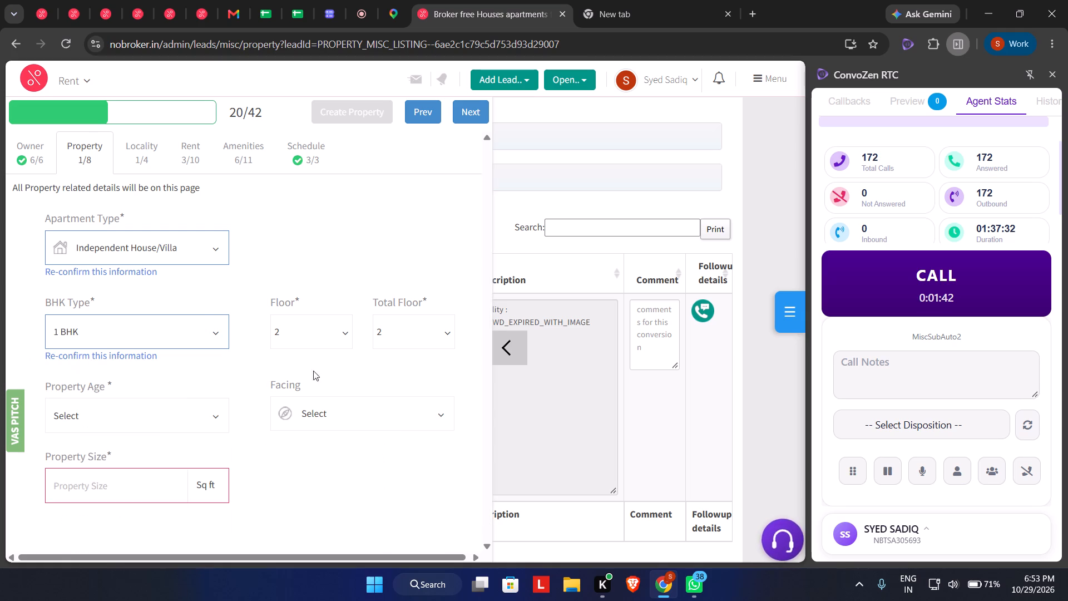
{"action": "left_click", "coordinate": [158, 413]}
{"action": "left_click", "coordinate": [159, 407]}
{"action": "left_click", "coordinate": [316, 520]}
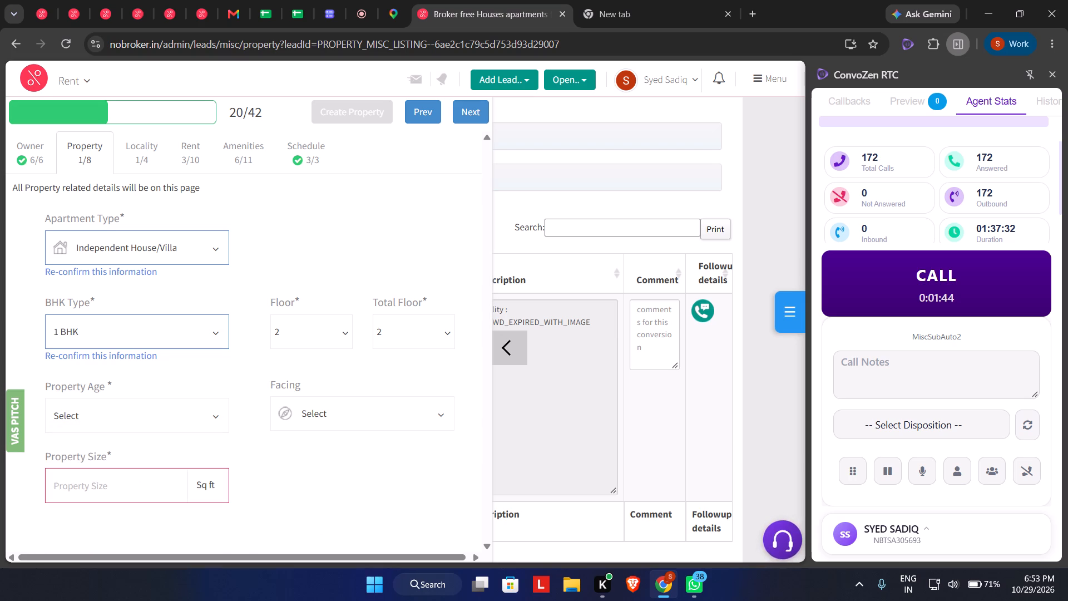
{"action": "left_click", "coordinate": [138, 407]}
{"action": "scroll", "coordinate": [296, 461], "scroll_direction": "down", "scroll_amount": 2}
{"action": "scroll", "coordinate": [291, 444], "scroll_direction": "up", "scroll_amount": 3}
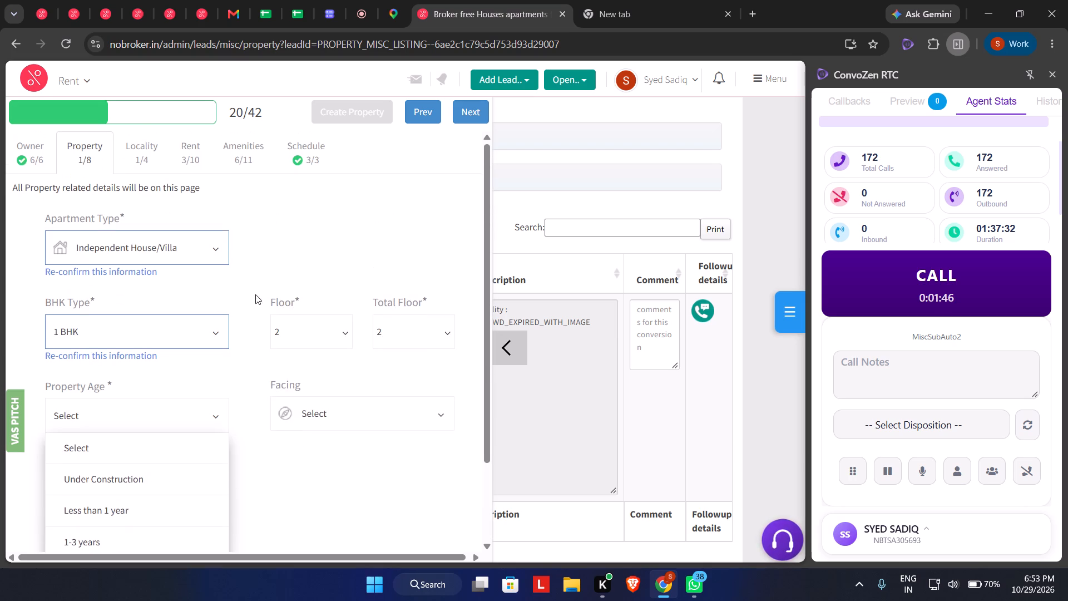
Set the Available From date in the rent details to 15-11-2026.
{"action": "left_click", "coordinate": [188, 160]}
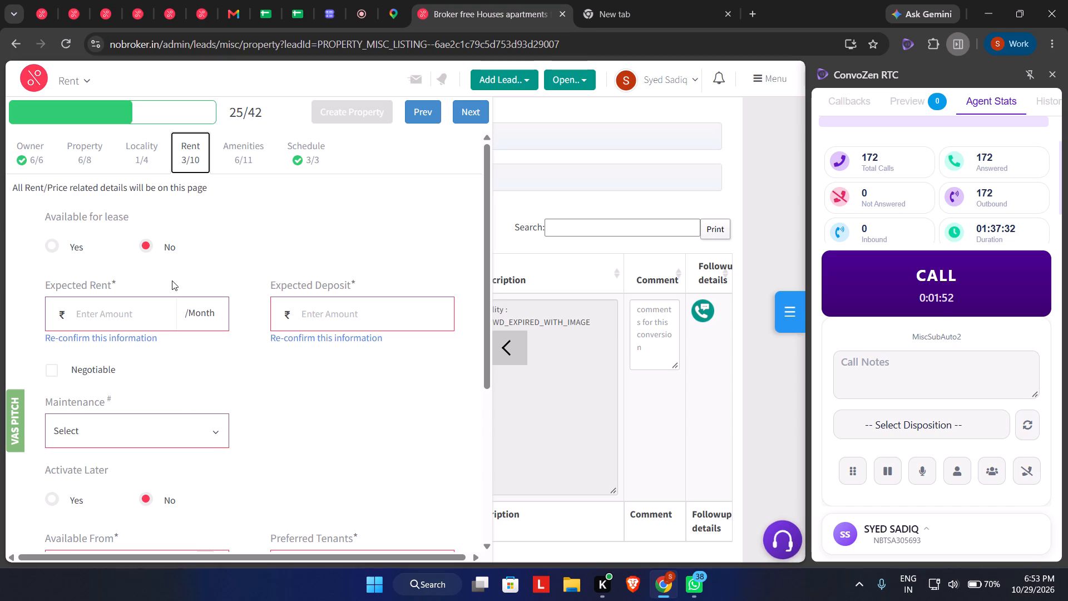
{"action": "left_click", "coordinate": [106, 316]}
{"action": "left_click", "coordinate": [339, 389]}
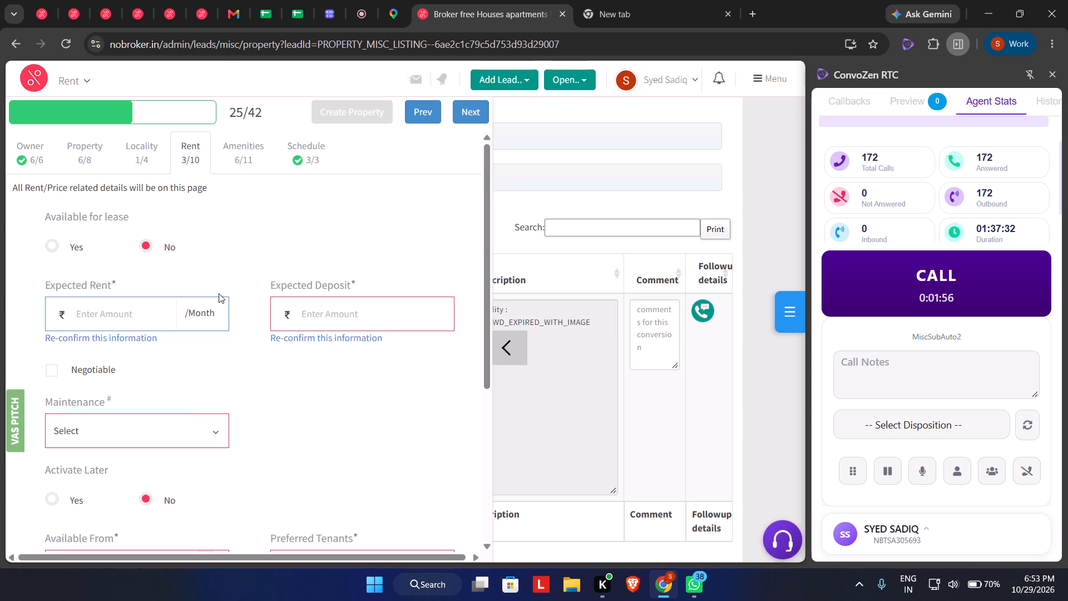
{"action": "scroll", "coordinate": [226, 361], "scroll_direction": "up", "scroll_amount": 3}
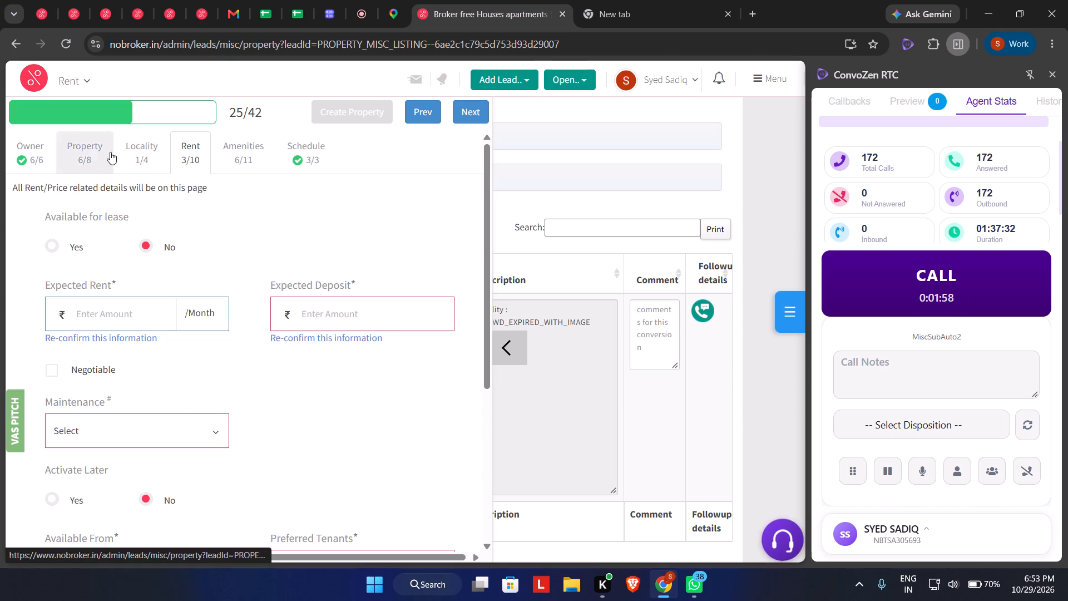
{"action": "scroll", "coordinate": [265, 395], "scroll_direction": "down", "scroll_amount": 4}
{"action": "left_click", "coordinate": [211, 313]}
{"action": "left_click", "coordinate": [206, 306]}
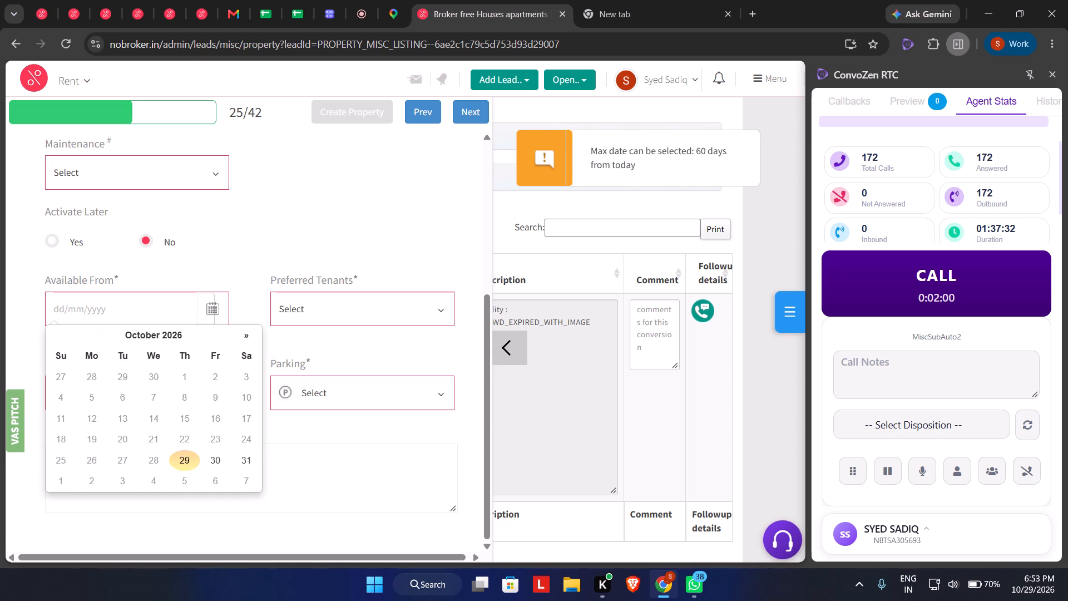
{"action": "left_click", "coordinate": [244, 334]}
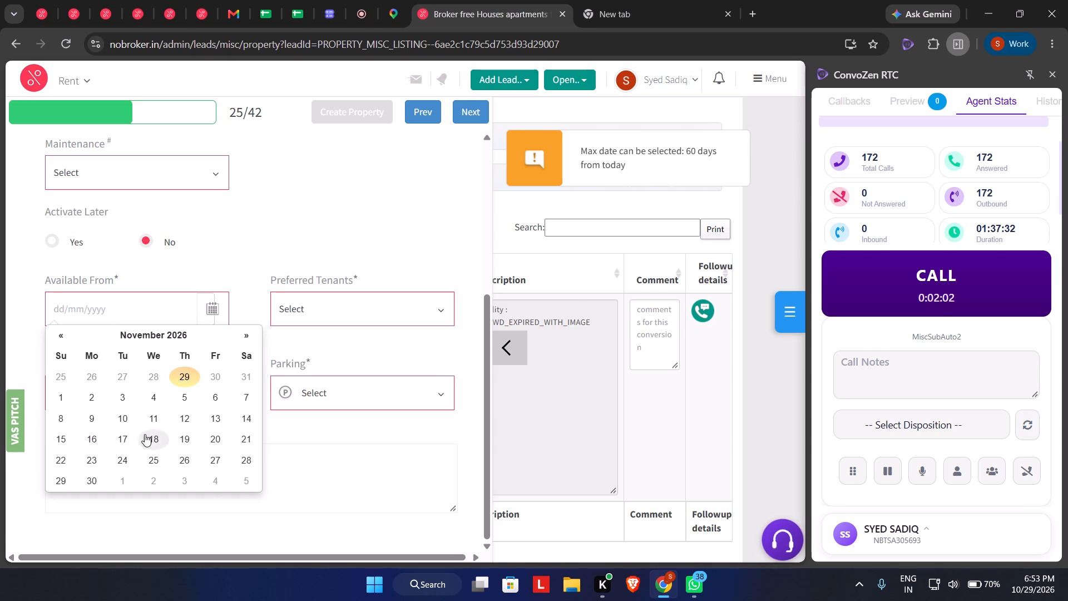
{"action": "left_click", "coordinate": [62, 435]}
{"action": "left_click", "coordinate": [148, 302]}
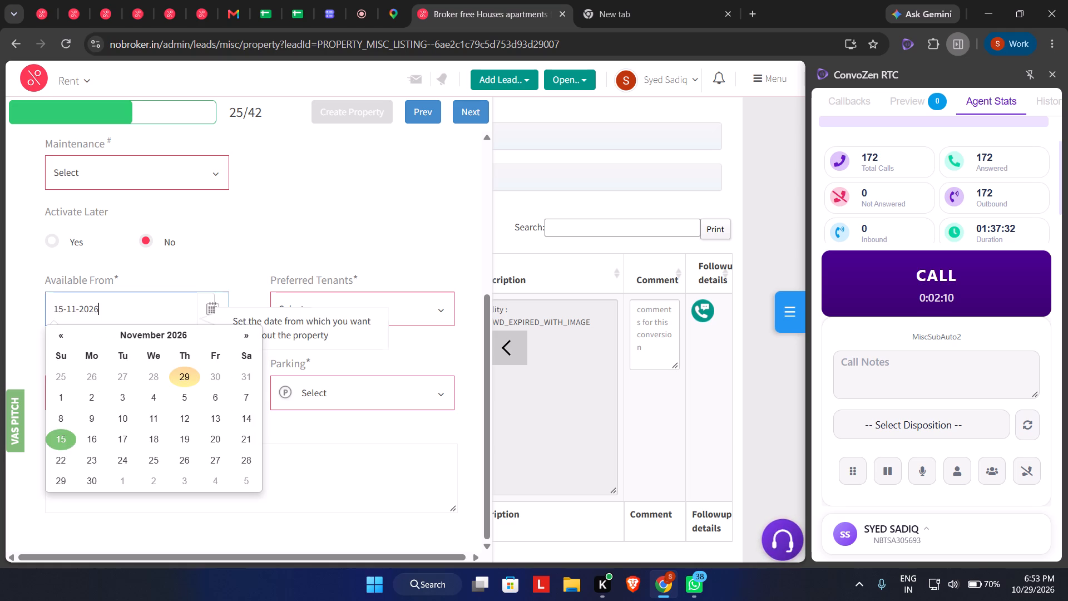
{"action": "left_click", "coordinate": [269, 230]}
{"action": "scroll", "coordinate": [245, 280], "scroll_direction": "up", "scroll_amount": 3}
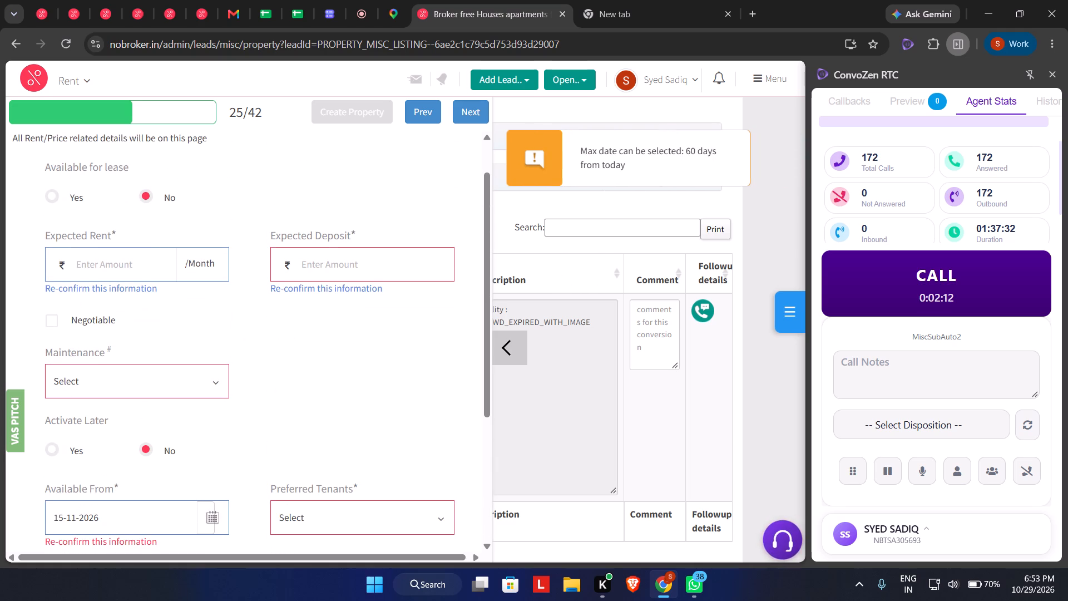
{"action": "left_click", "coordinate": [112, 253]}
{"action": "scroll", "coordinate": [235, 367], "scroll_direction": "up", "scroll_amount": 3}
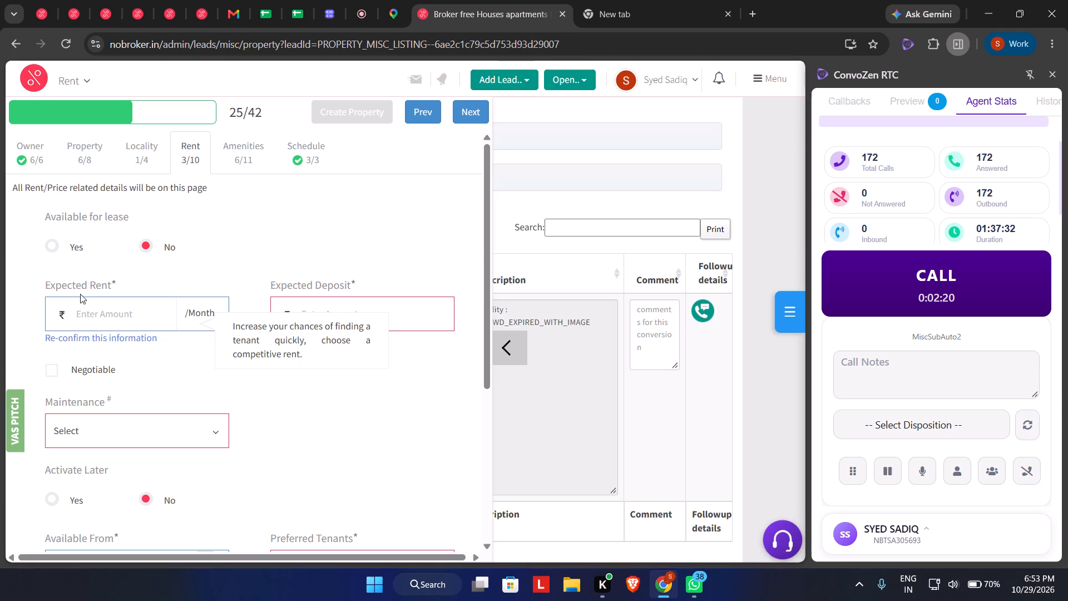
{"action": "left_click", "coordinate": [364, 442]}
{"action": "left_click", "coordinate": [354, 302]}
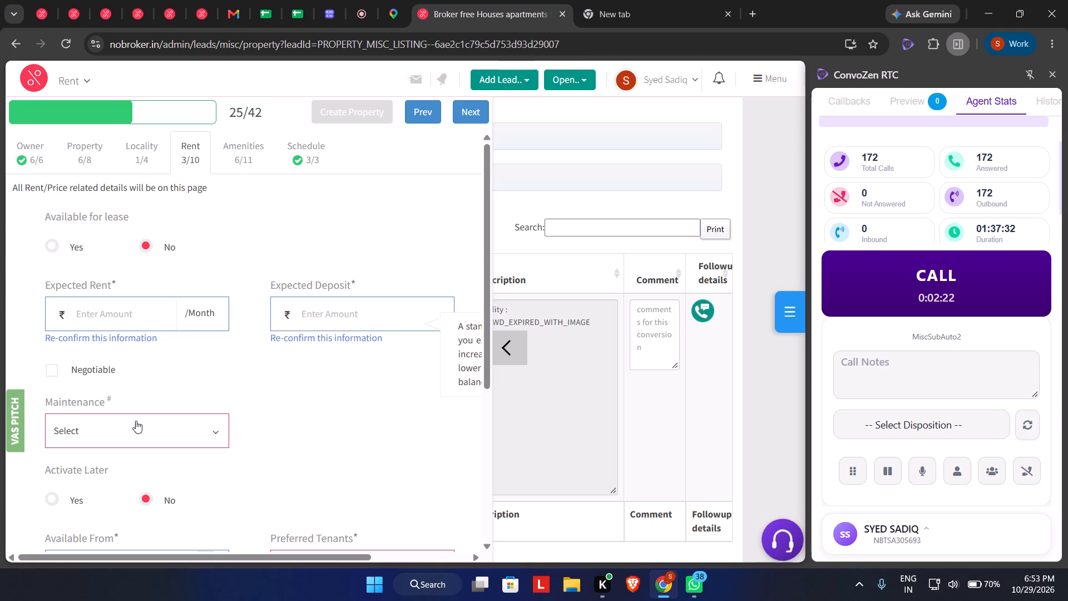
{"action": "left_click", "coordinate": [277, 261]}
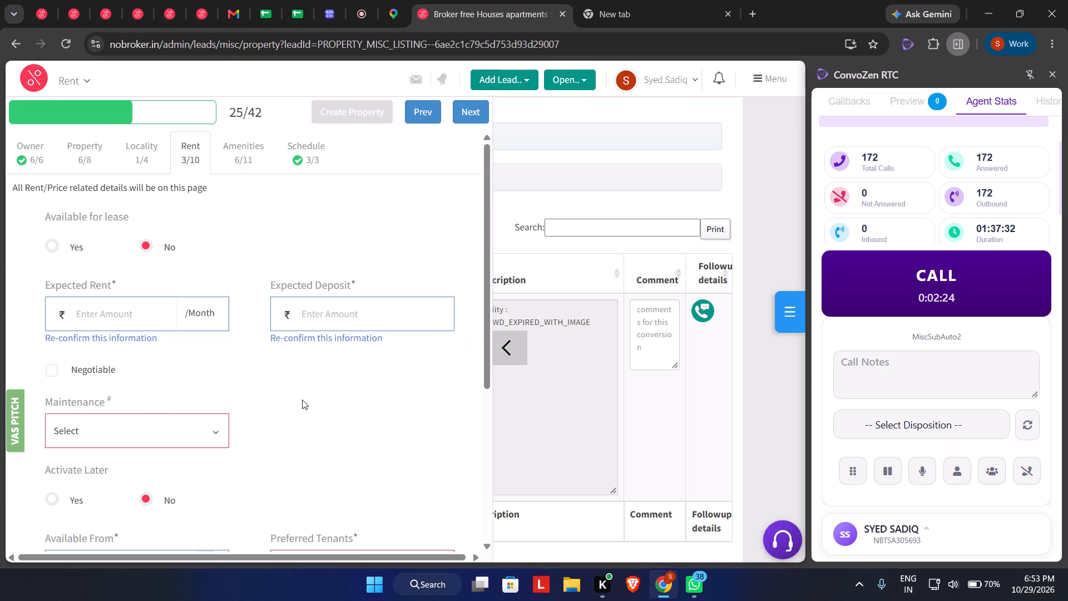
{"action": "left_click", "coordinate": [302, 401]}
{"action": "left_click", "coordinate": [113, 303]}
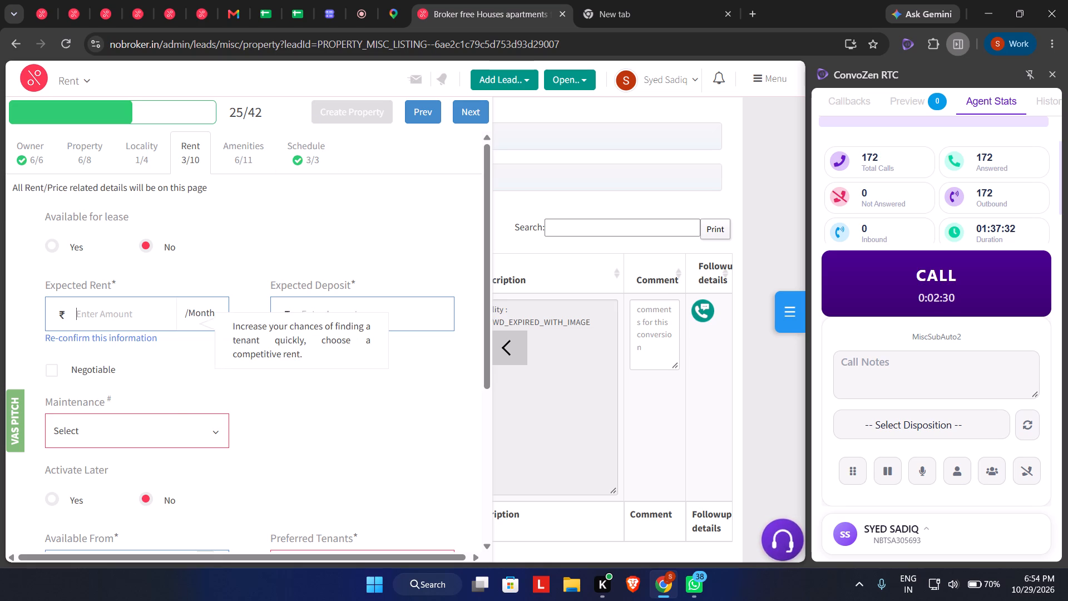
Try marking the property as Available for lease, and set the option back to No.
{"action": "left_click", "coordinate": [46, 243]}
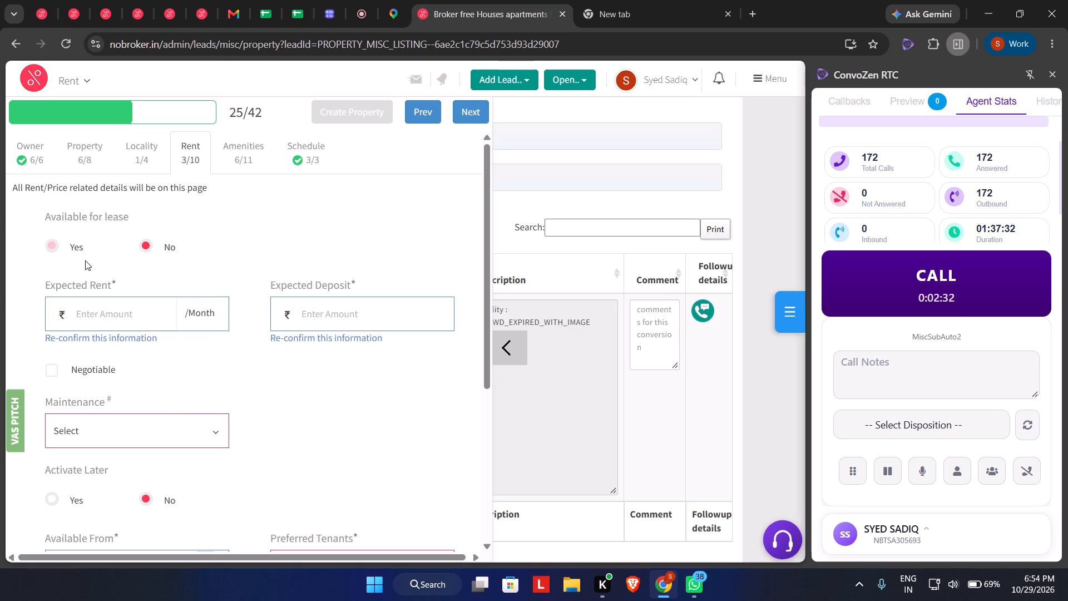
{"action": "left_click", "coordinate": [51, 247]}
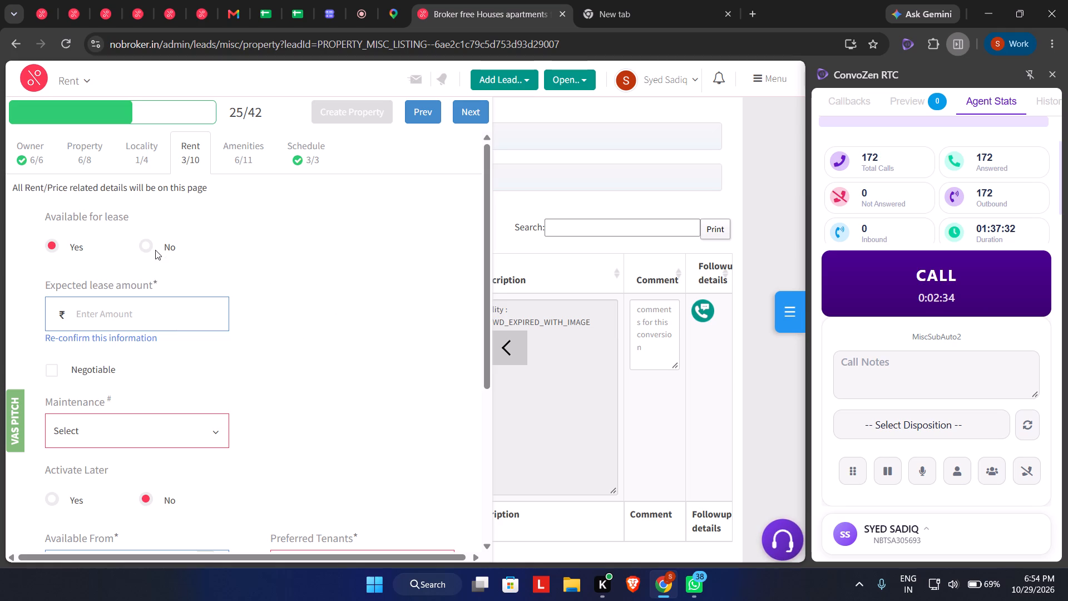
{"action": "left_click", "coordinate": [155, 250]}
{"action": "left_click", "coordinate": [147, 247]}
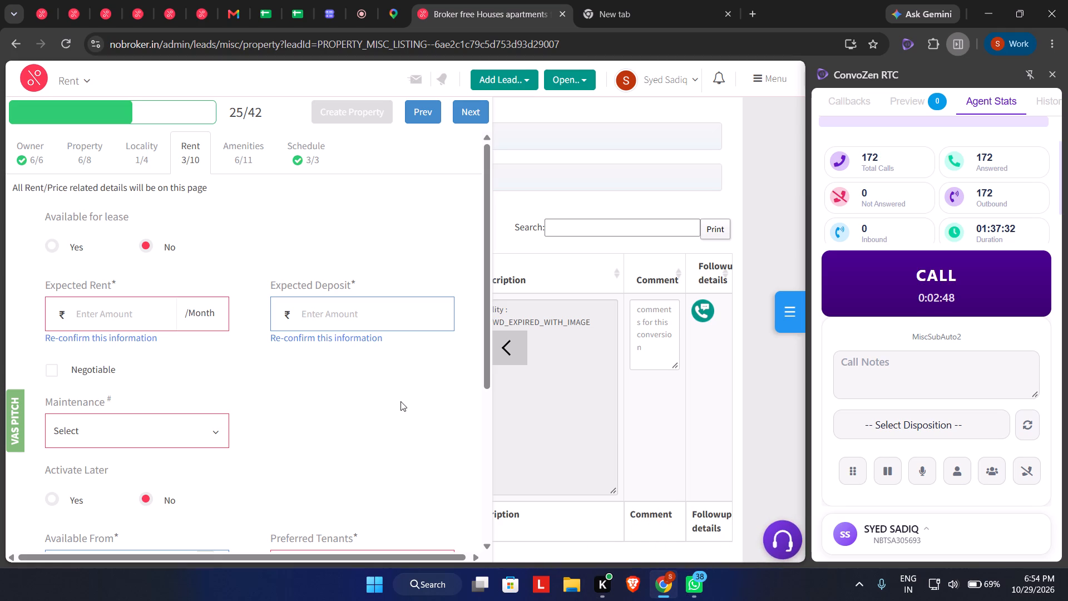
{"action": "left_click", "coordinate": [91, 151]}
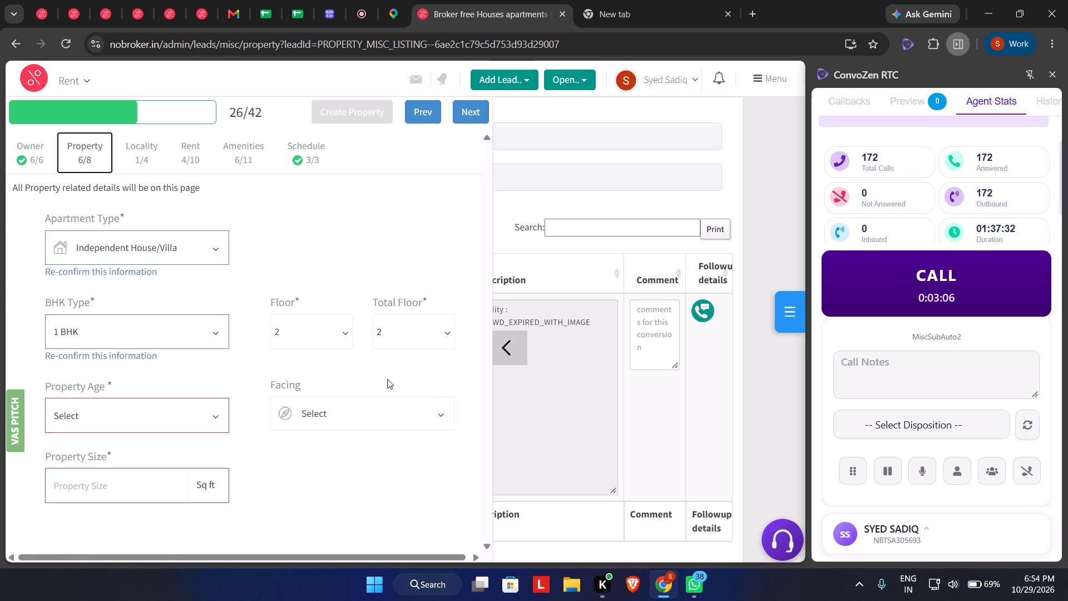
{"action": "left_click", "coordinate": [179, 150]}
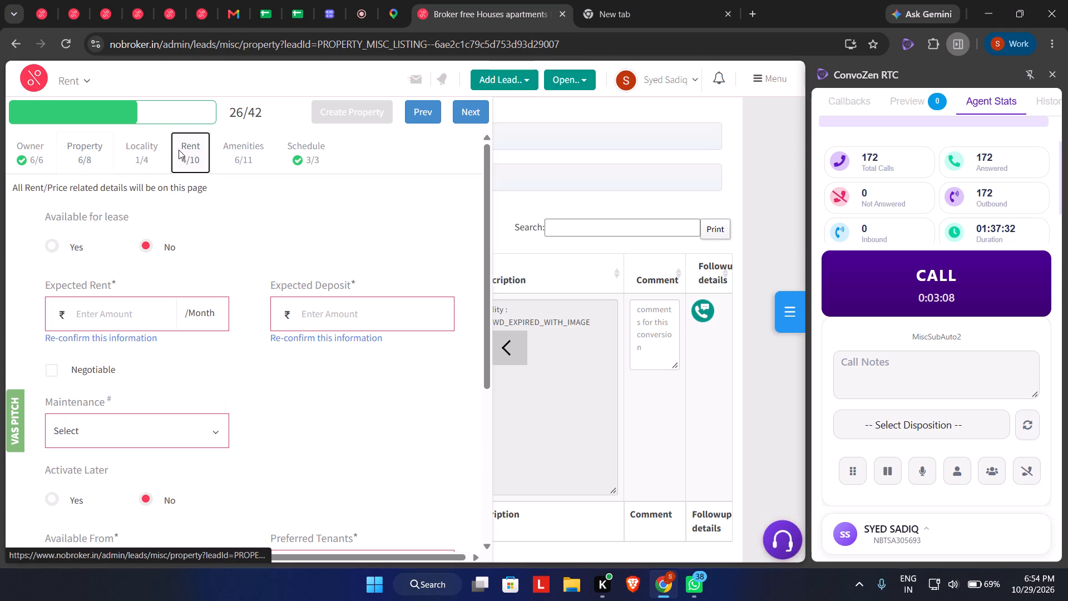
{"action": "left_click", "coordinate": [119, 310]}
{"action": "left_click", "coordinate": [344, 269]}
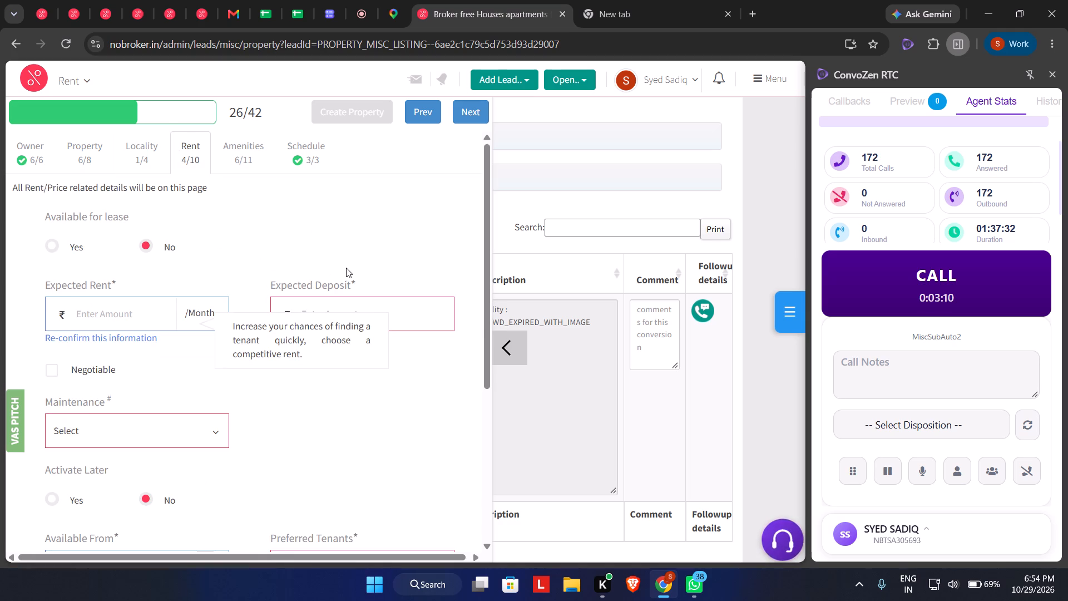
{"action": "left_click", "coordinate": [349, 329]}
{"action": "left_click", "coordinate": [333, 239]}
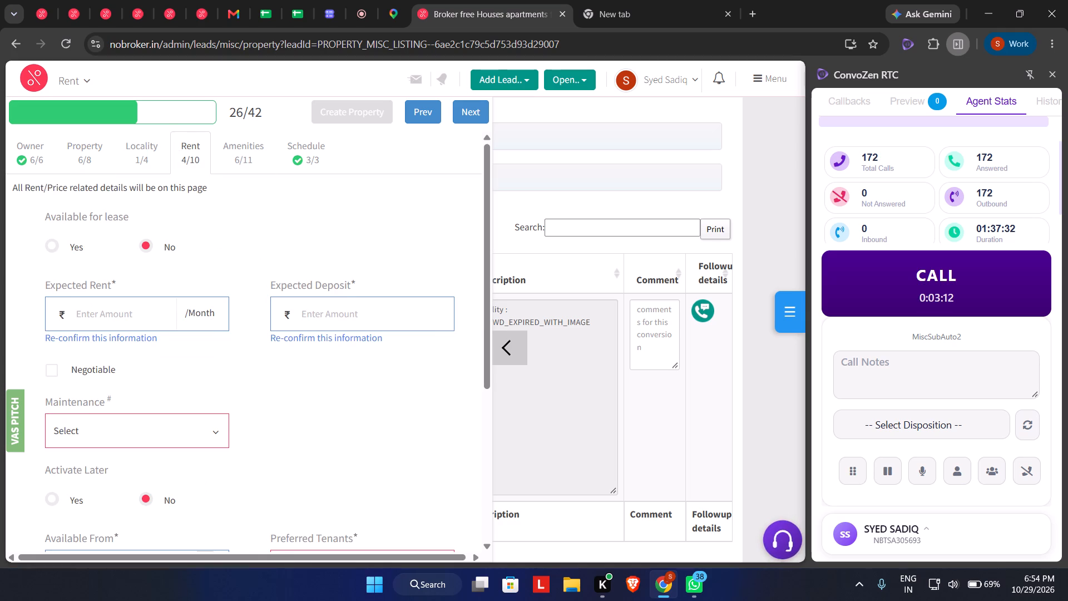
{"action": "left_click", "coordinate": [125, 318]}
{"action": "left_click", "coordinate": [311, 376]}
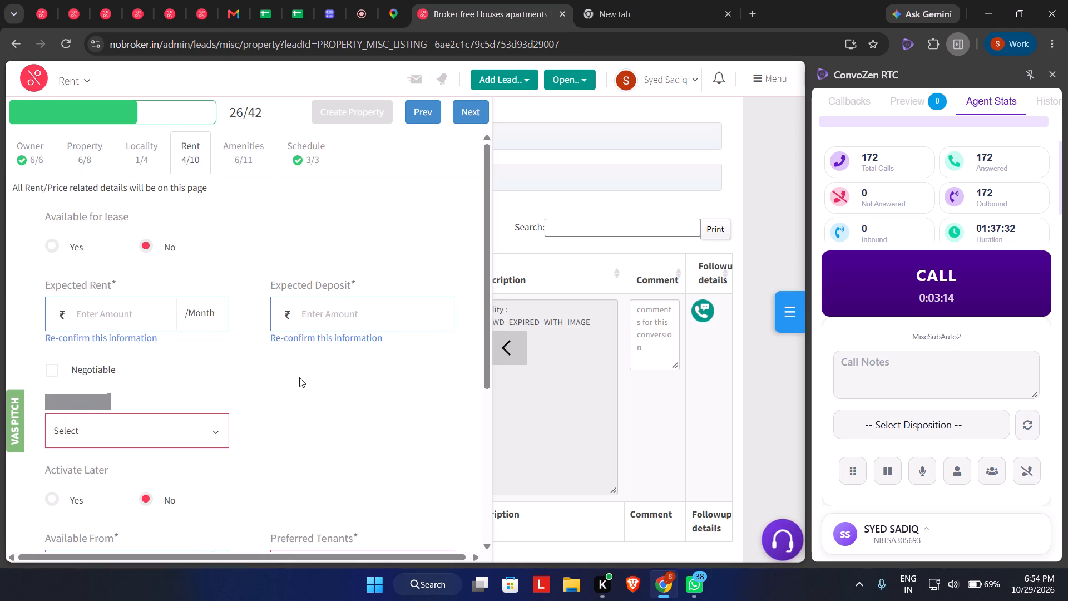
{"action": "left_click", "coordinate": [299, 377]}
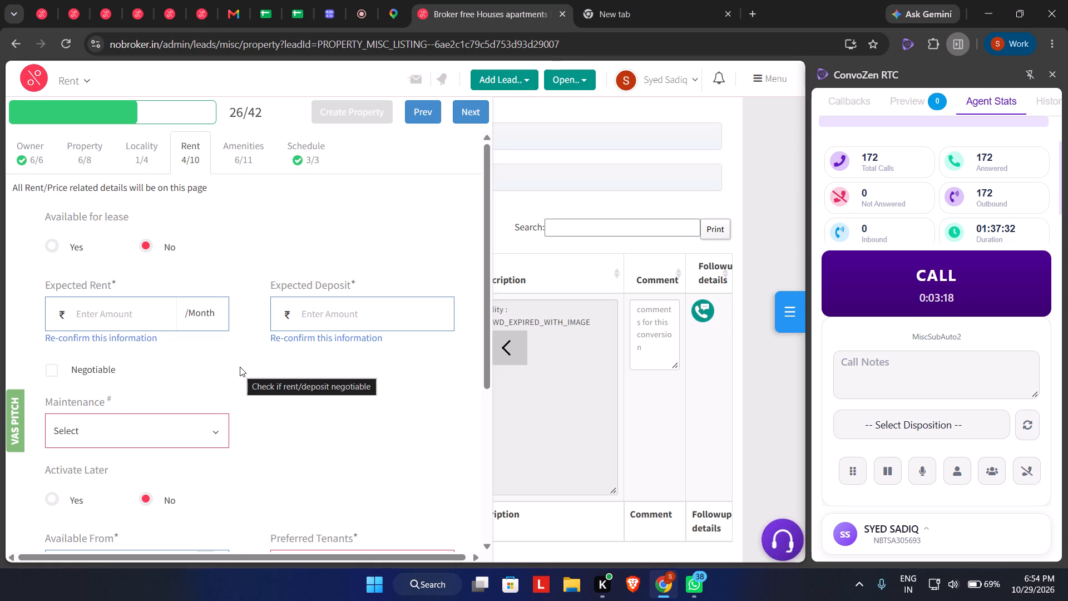
Set the Expected Rent to 5000 per month, Maintenance to Maintenance Included and the Expected Deposit to 50000.
{"action": "left_click", "coordinate": [159, 312]}
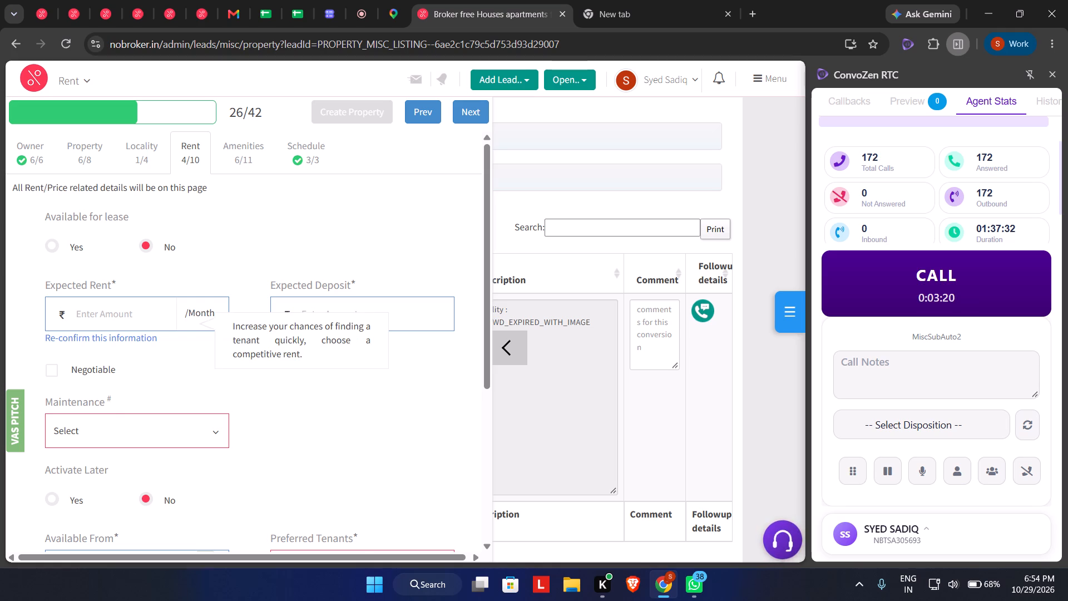
{"action": "type", "text": "50"}
{"action": "key", "text": "0"}
{"action": "key", "text": "0"}
{"action": "left_click", "coordinate": [322, 325]}
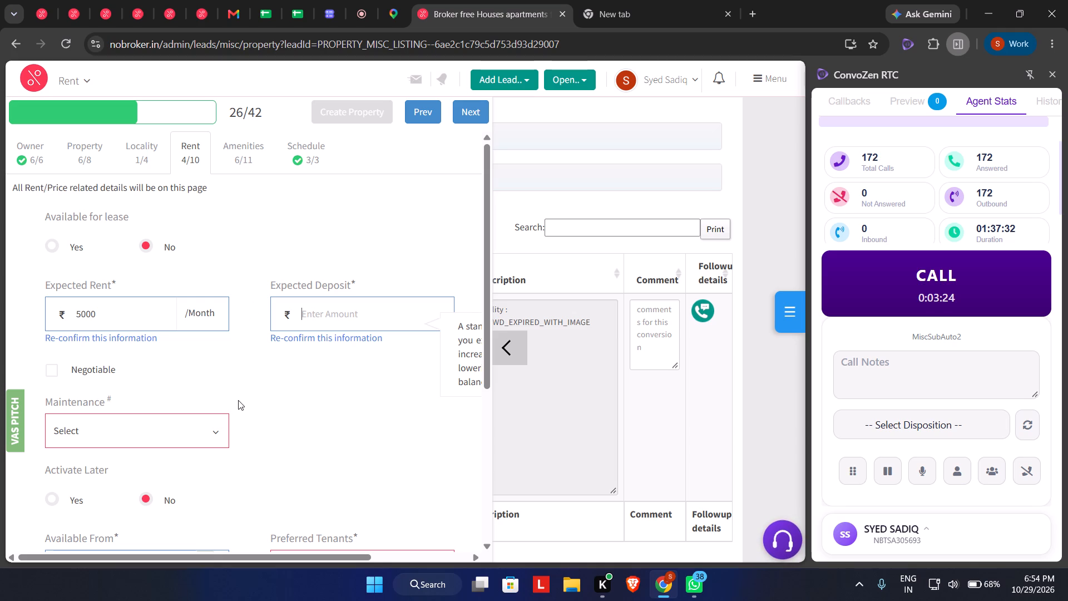
{"action": "left_click", "coordinate": [208, 428]}
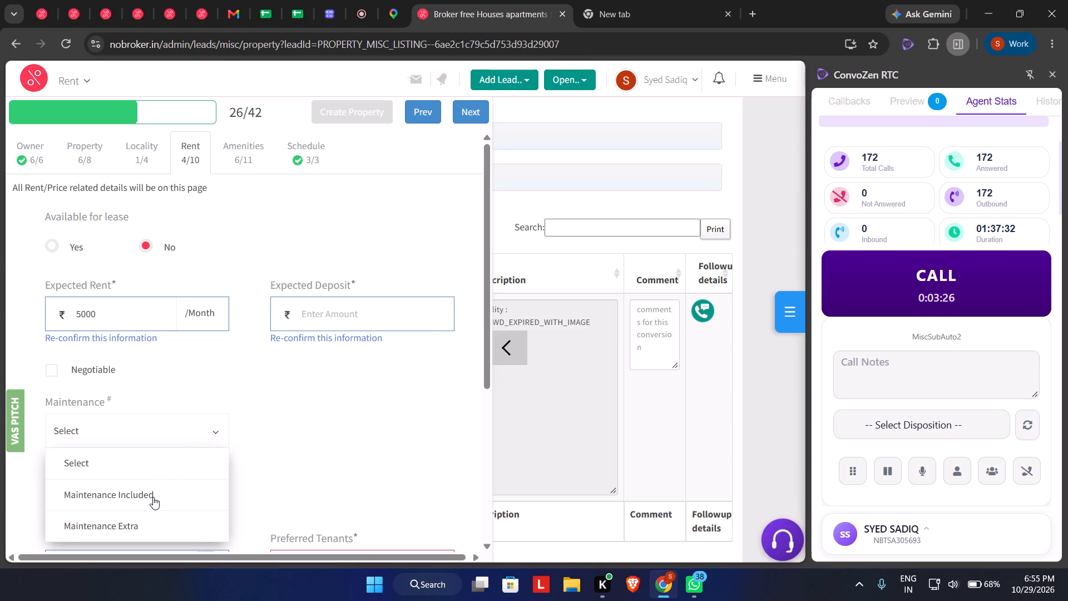
{"action": "left_click", "coordinate": [154, 497]}
{"action": "left_click", "coordinate": [359, 313]}
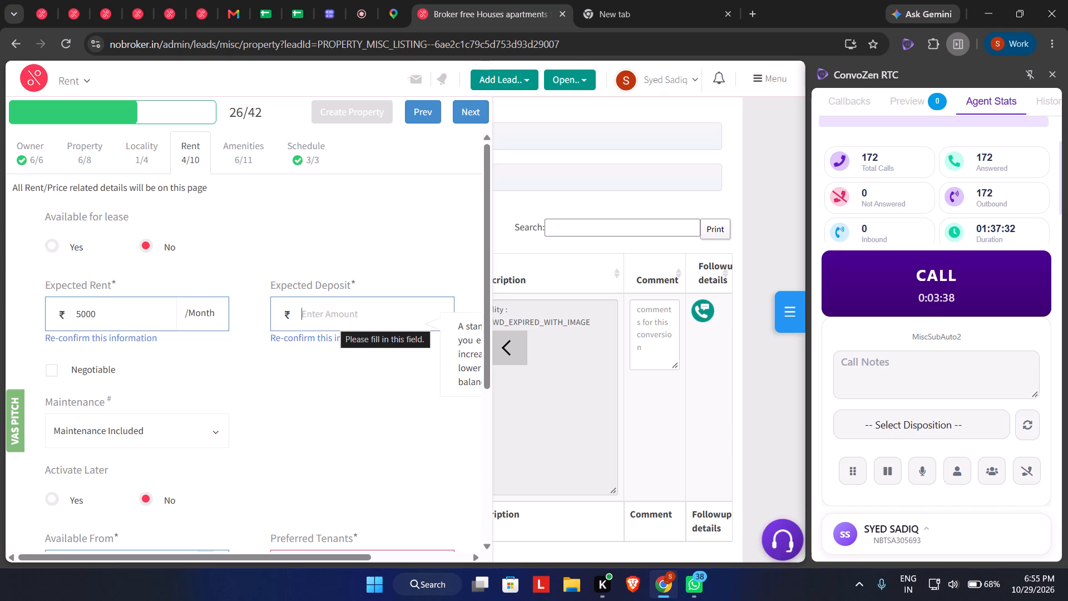
{"action": "type", "text": "50"}
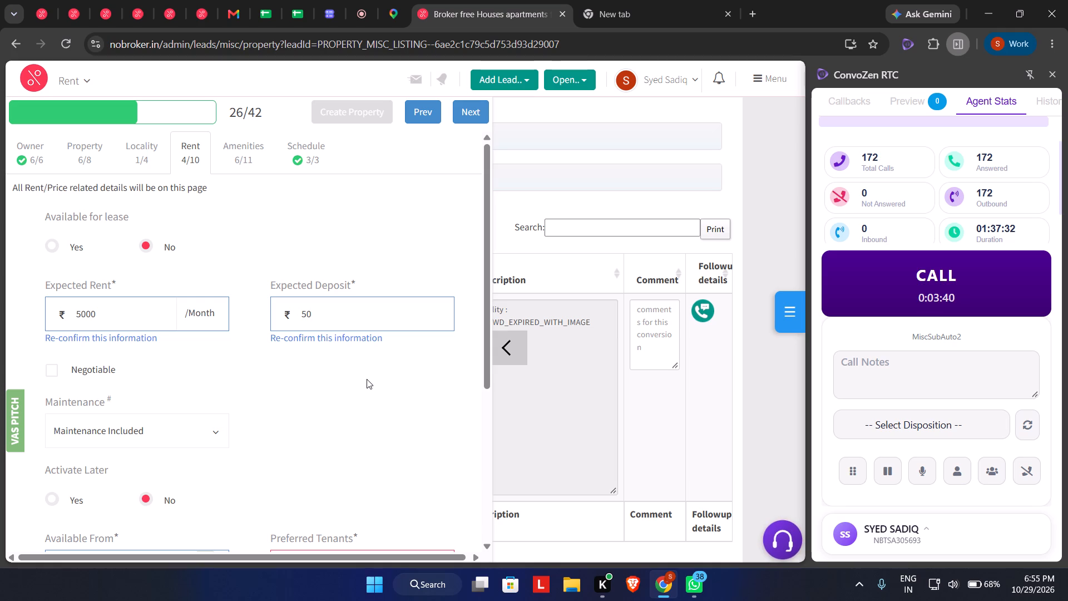
{"action": "type", "text": "000"}
{"action": "left_click", "coordinate": [369, 388]}
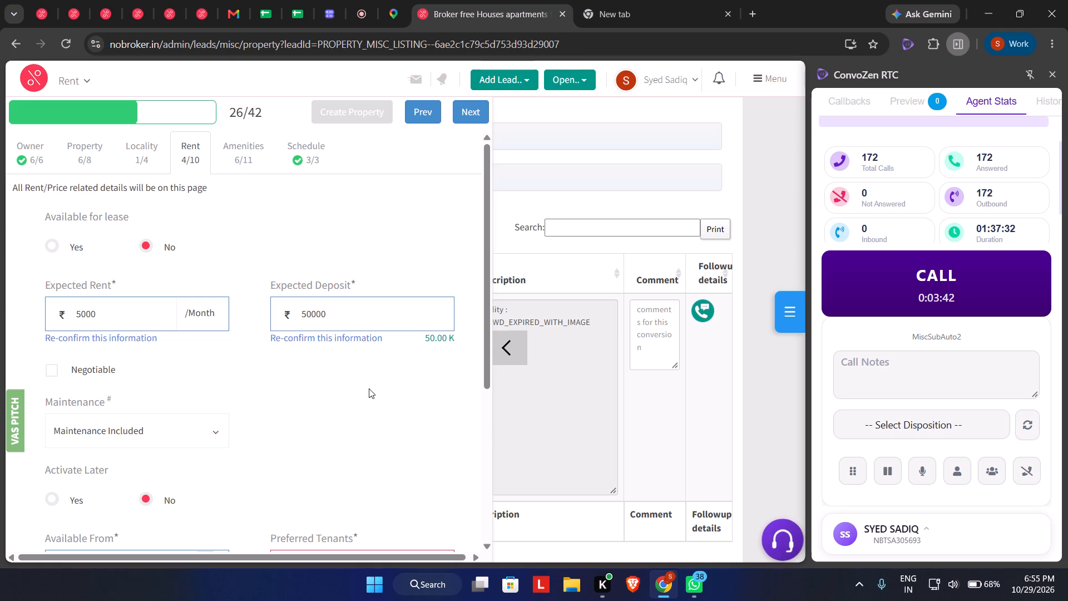
Set Preferred Tenants to Family, Furnishing to Unfurnished and Parking to Bike in the rent details.
{"action": "scroll", "coordinate": [355, 393], "scroll_direction": "down", "scroll_amount": 3}
{"action": "left_click", "coordinate": [329, 291]}
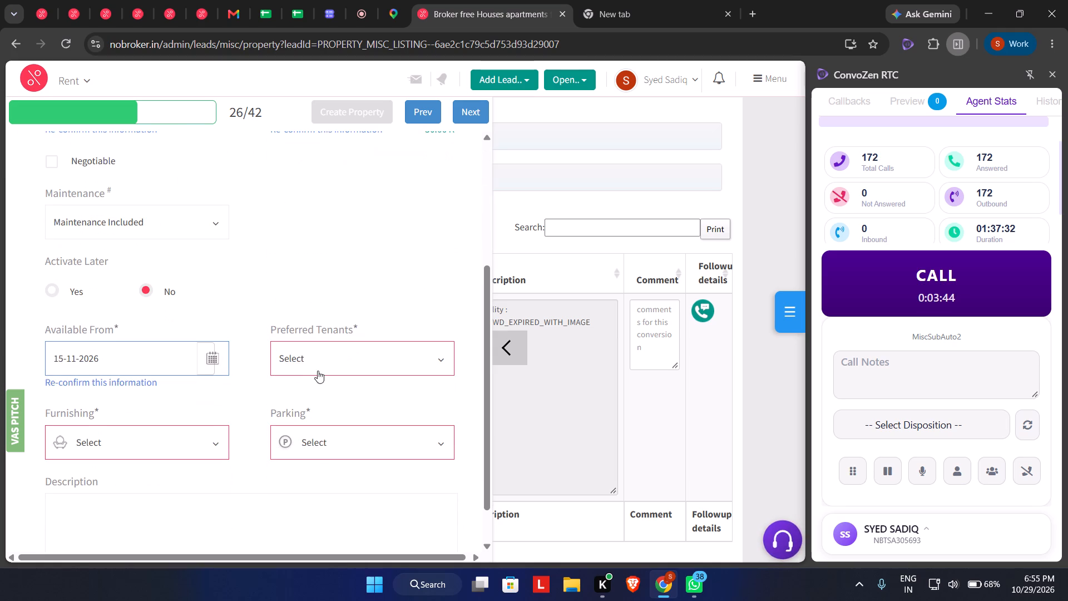
{"action": "left_click", "coordinate": [320, 388]}
{"action": "left_click", "coordinate": [325, 367]}
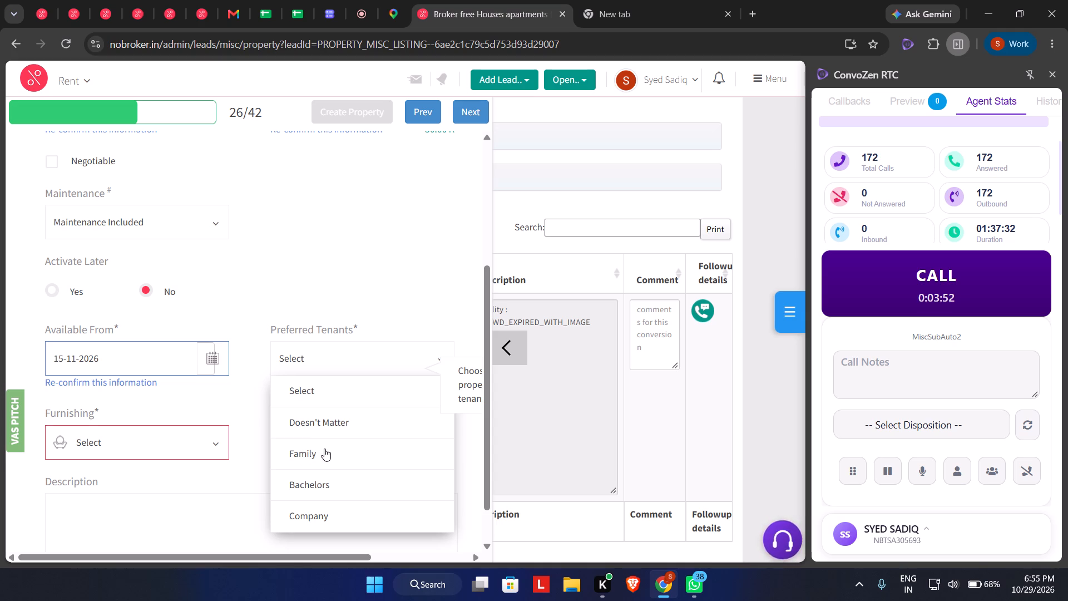
{"action": "left_click", "coordinate": [314, 456]}
{"action": "left_click", "coordinate": [172, 441]}
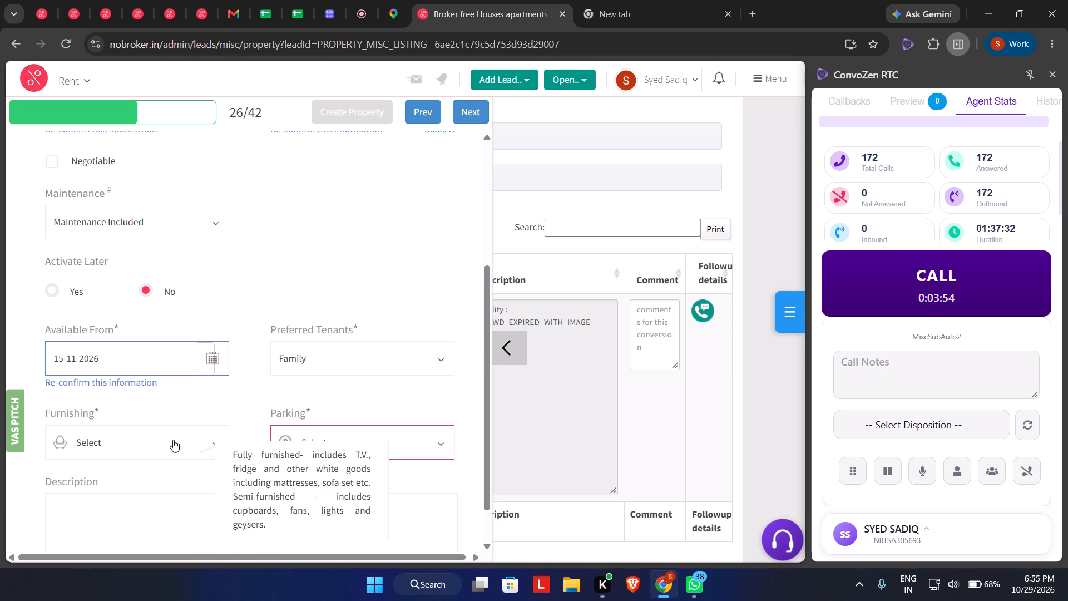
{"action": "scroll", "coordinate": [194, 382], "scroll_direction": "down", "scroll_amount": 1}
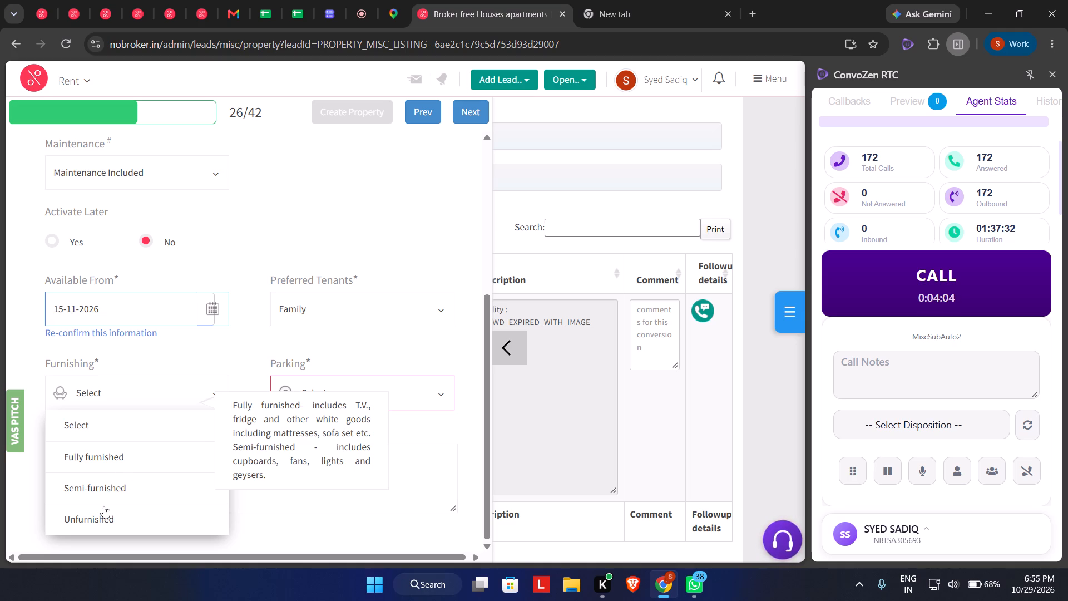
{"action": "left_click", "coordinate": [108, 521]}
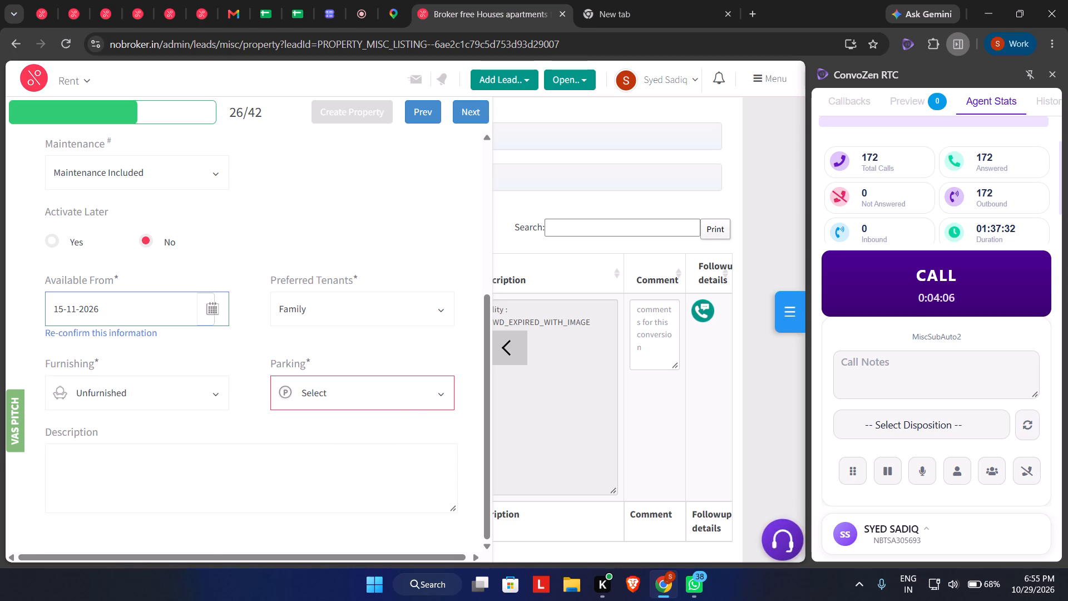
{"action": "left_click", "coordinate": [412, 393]}
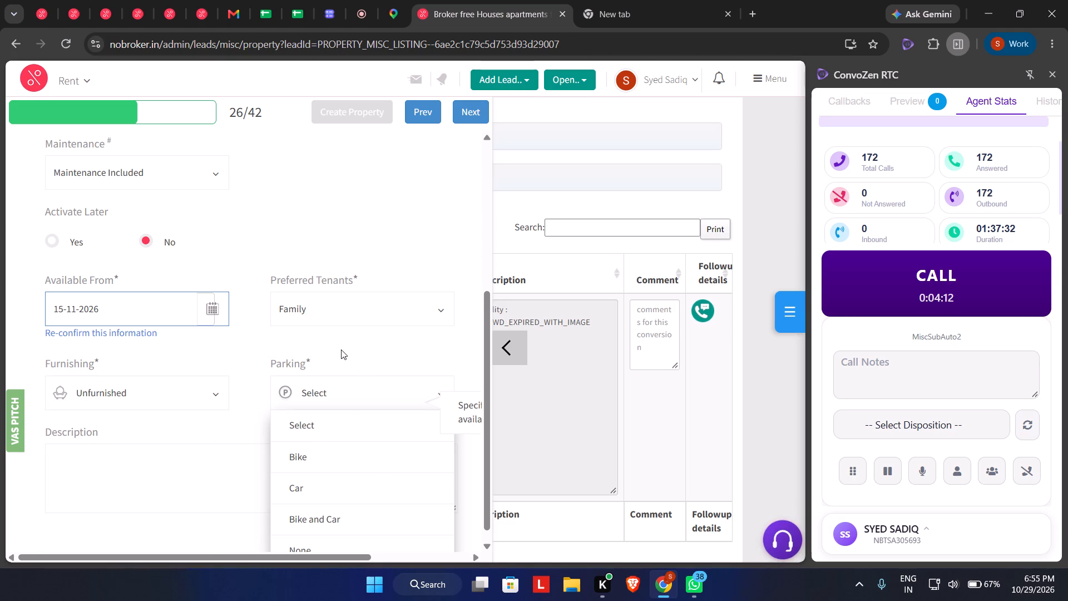
{"action": "left_click", "coordinate": [318, 445]}
In the property's amenities details, set Bathroom(s) to 1 and Gym to No.
{"action": "scroll", "coordinate": [192, 389], "scroll_direction": "up", "scroll_amount": 3}
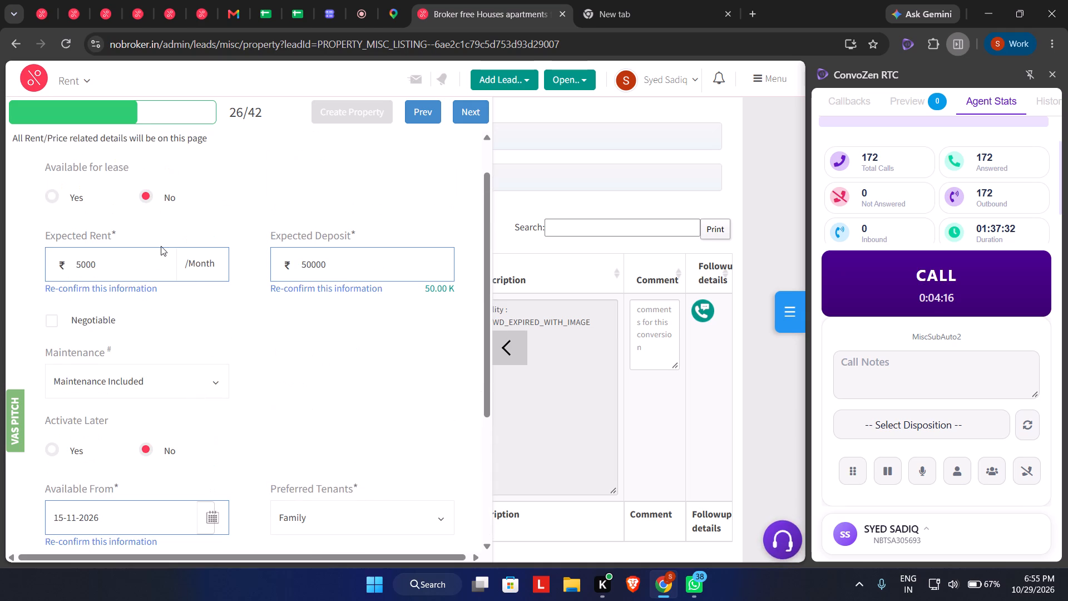
{"action": "scroll", "coordinate": [82, 209], "scroll_direction": "up", "scroll_amount": 2}
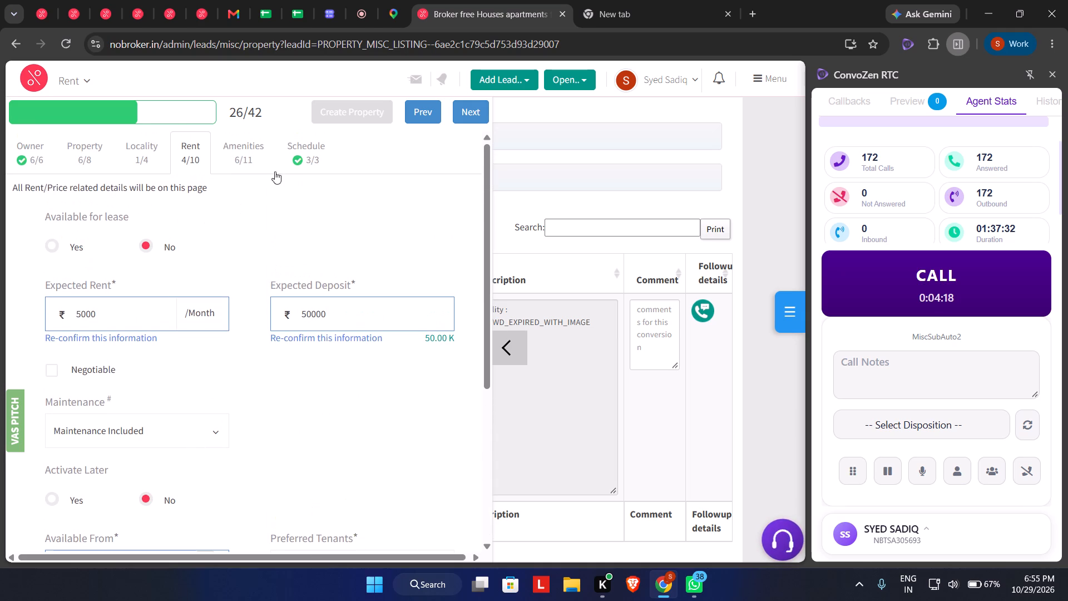
{"action": "left_click", "coordinate": [244, 164]}
{"action": "left_click", "coordinate": [239, 164]}
{"action": "left_click", "coordinate": [97, 250]}
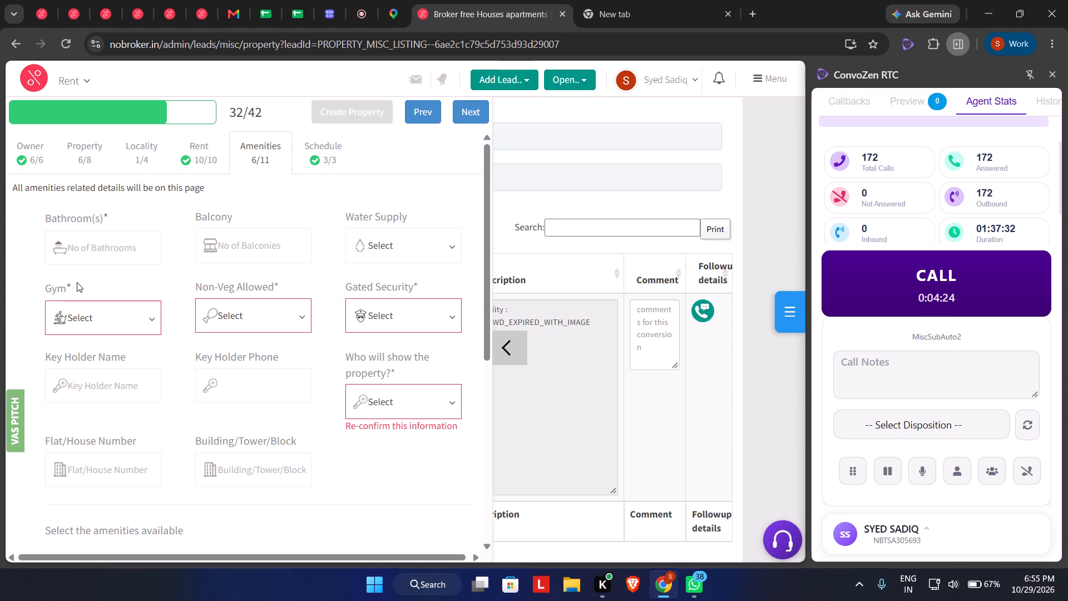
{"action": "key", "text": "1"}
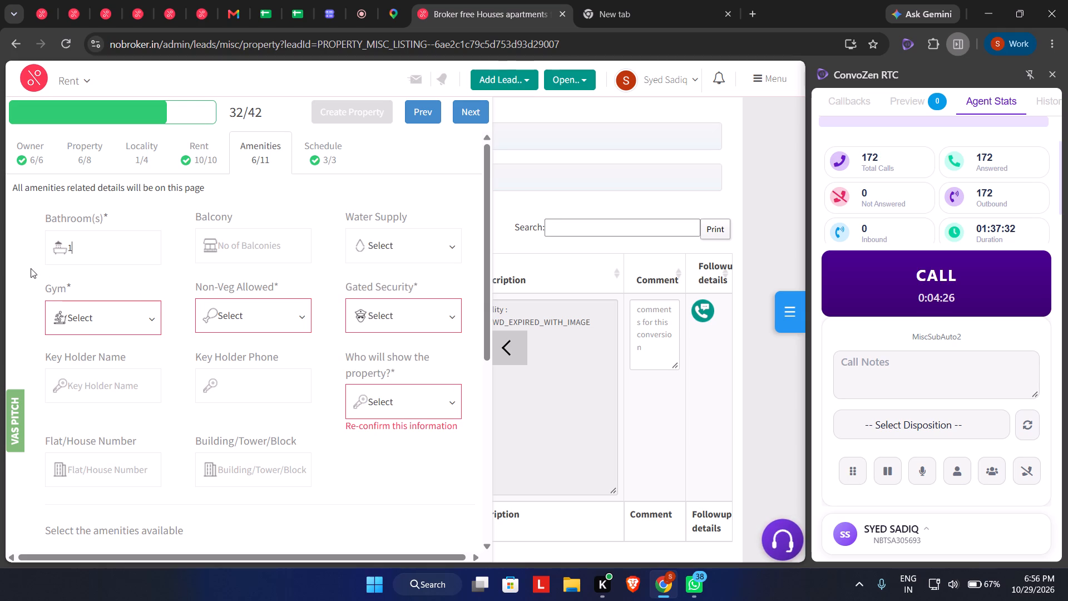
{"action": "left_click", "coordinate": [76, 332]}
{"action": "left_click", "coordinate": [88, 403]}
Set Gated Security to No, Non-Veg Allowed to Yes, and who will show the property to I will show.
{"action": "left_click", "coordinate": [266, 323]}
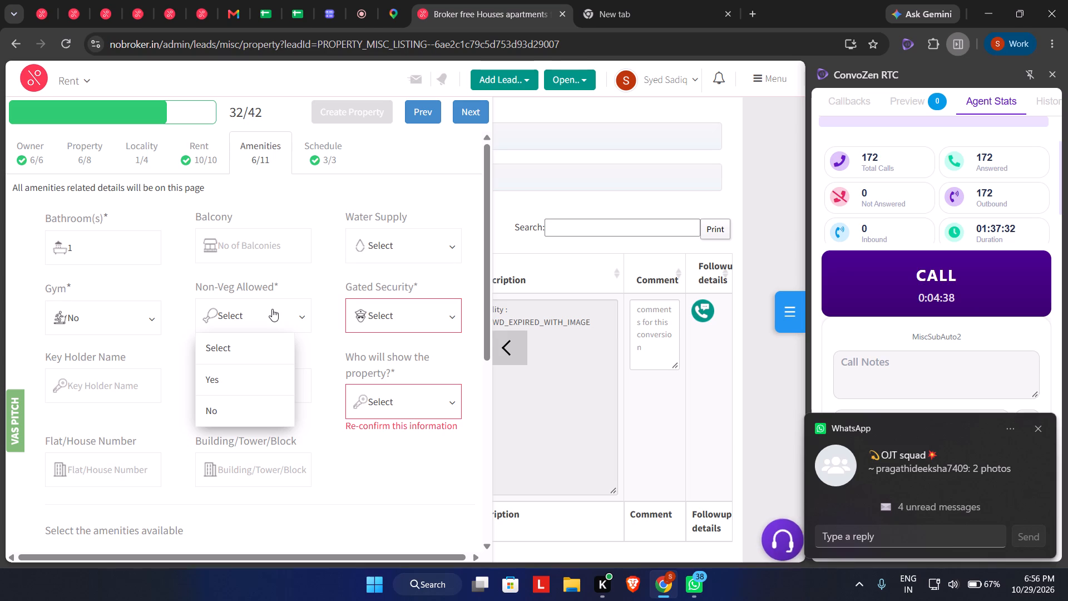
{"action": "left_click", "coordinate": [1040, 432]}
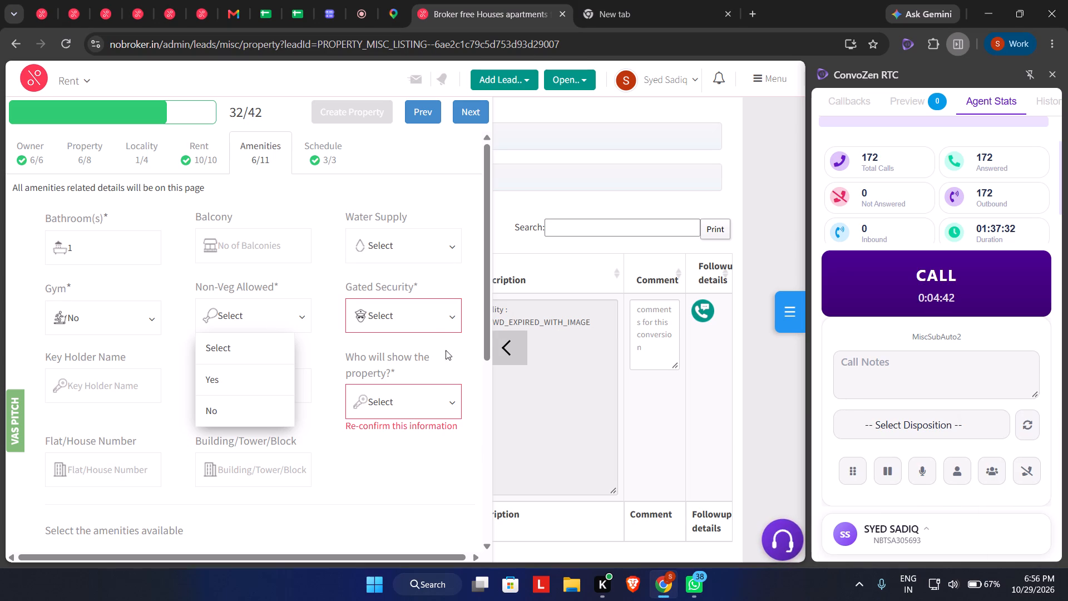
{"action": "left_click", "coordinate": [429, 329]}
{"action": "left_click", "coordinate": [407, 371]}
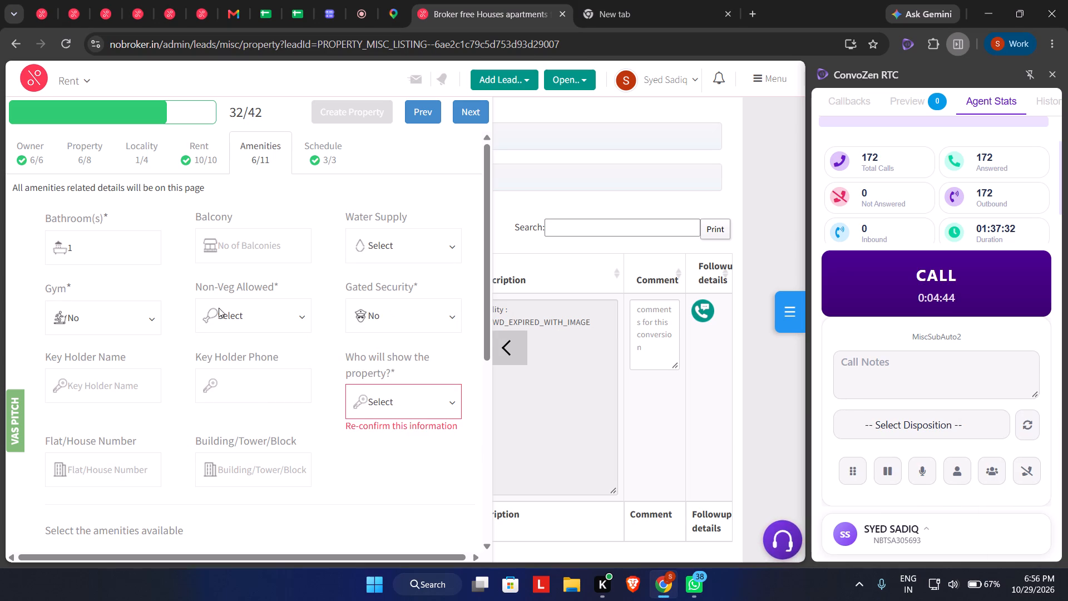
{"action": "left_click", "coordinate": [238, 311]}
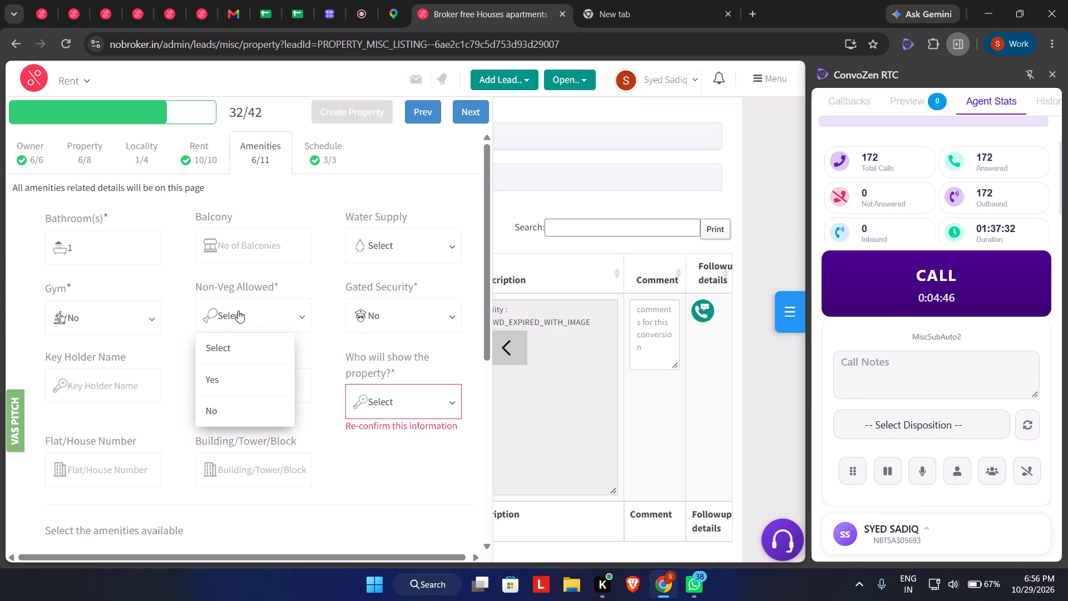
{"action": "left_click", "coordinate": [221, 386]}
{"action": "left_click", "coordinate": [427, 411]}
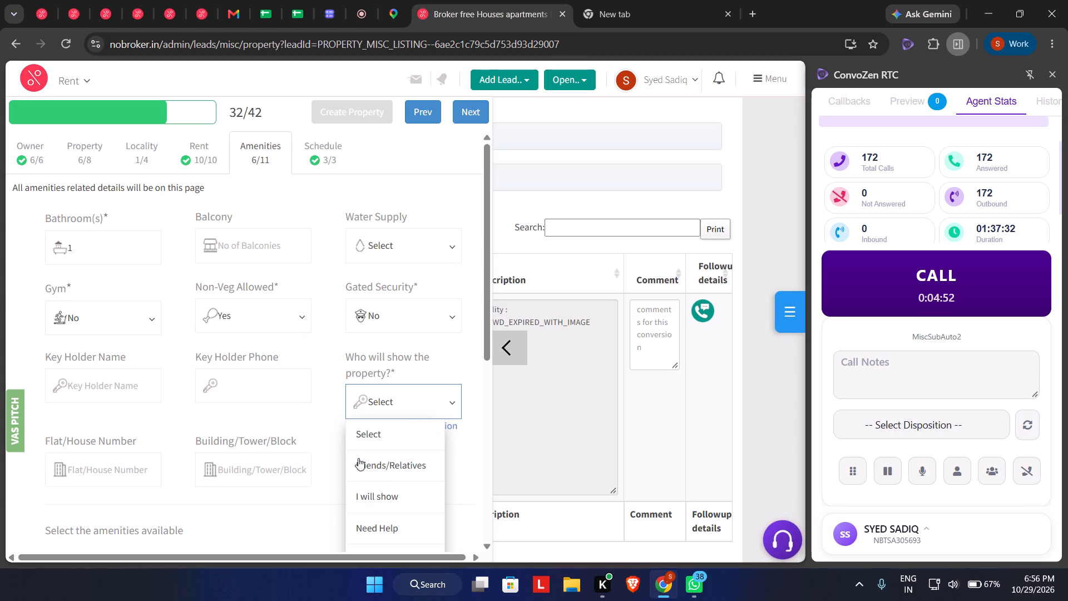
{"action": "left_click", "coordinate": [363, 495]}
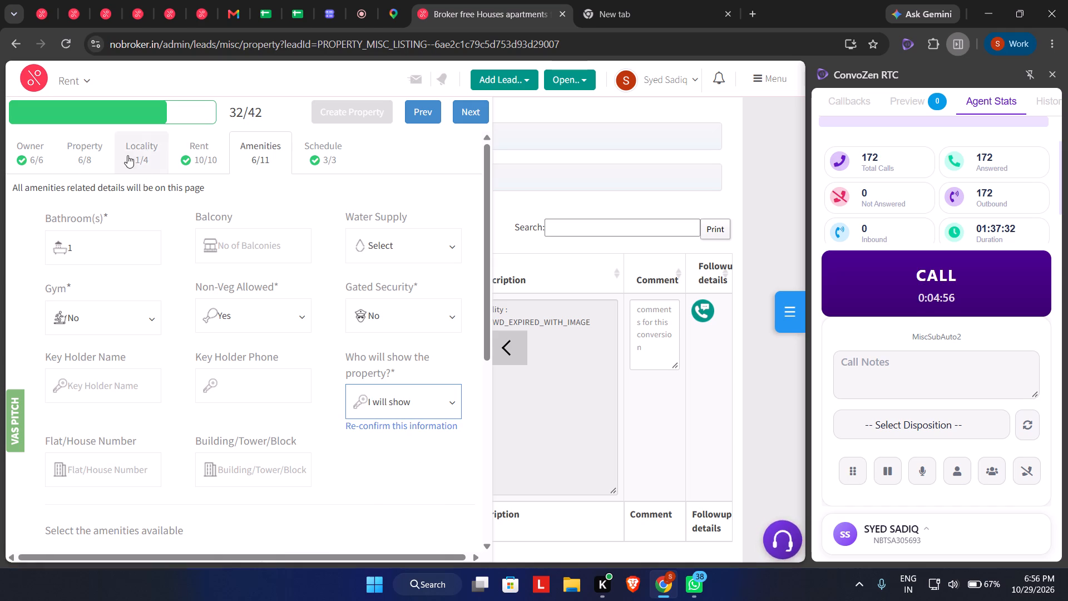
Review the Property Age options and Property Size field in the property details, and who shows the property in the Amenities details.
{"action": "left_click", "coordinate": [108, 153]}
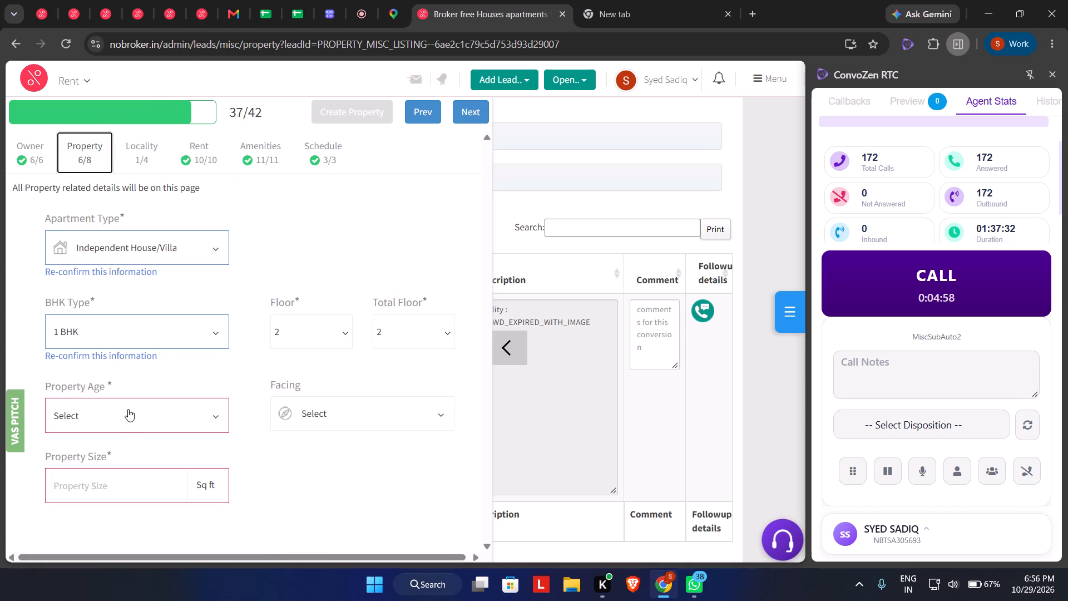
{"action": "left_click", "coordinate": [95, 410]}
{"action": "scroll", "coordinate": [210, 390], "scroll_direction": "down", "scroll_amount": 1}
{"action": "scroll", "coordinate": [309, 214], "scroll_direction": "up", "scroll_amount": 1}
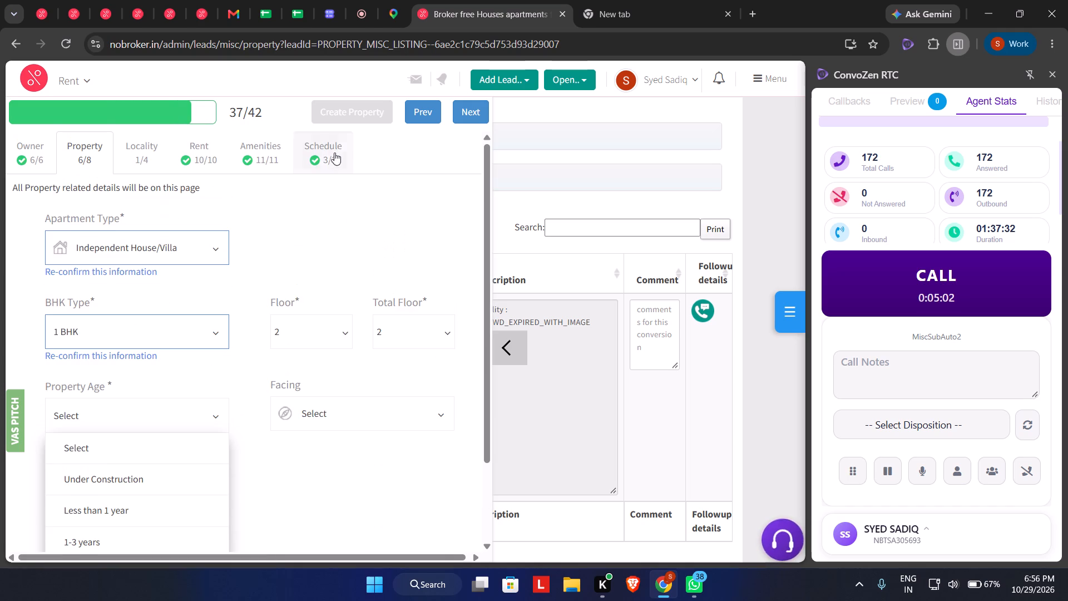
{"action": "left_click", "coordinate": [258, 155]}
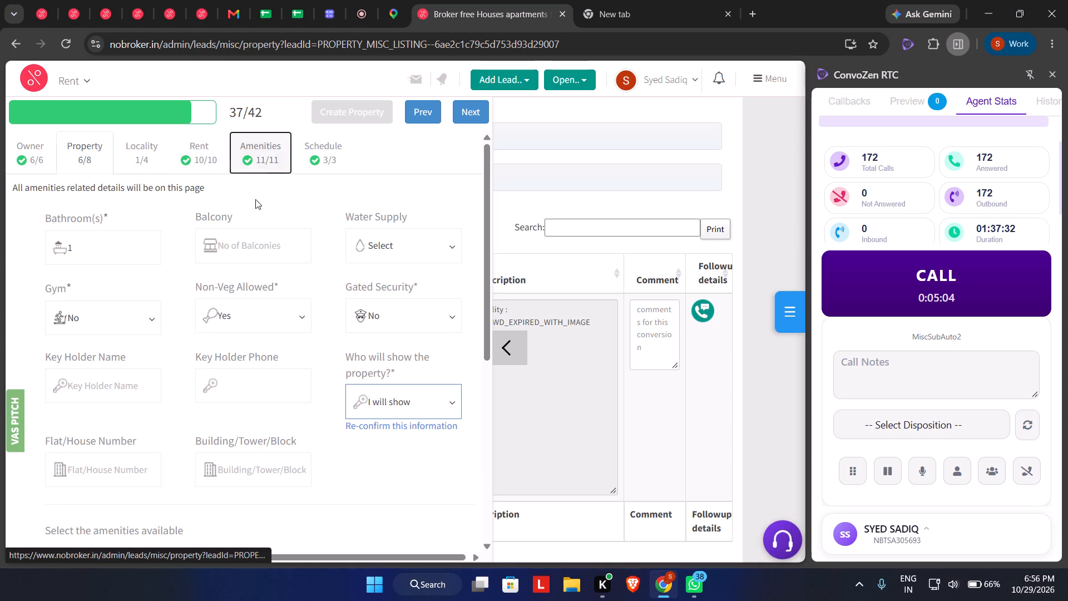
{"action": "left_click", "coordinate": [397, 398]}
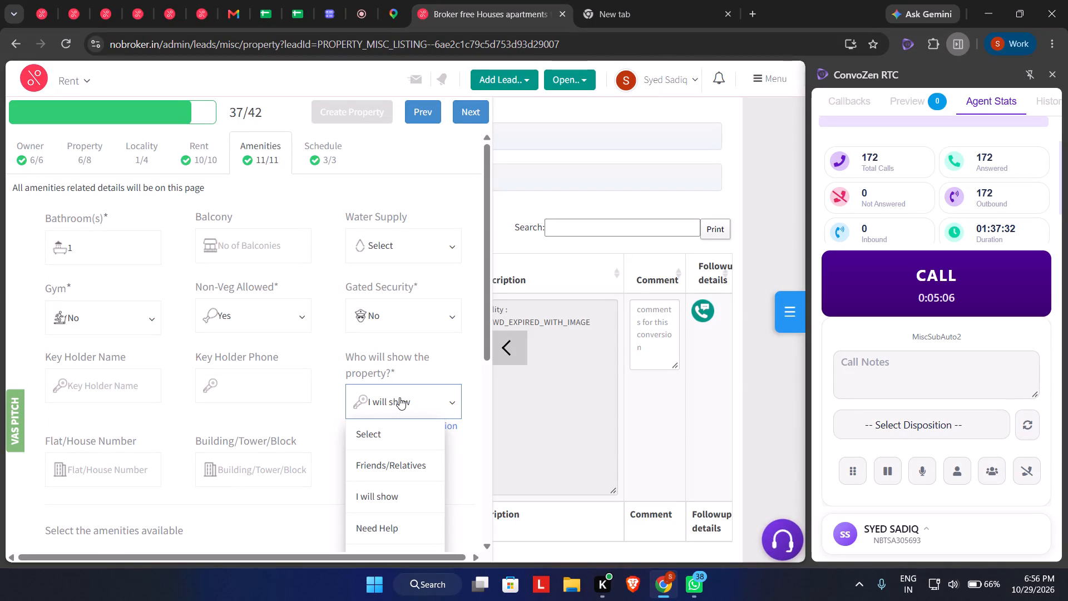
{"action": "left_click", "coordinate": [399, 397]}
{"action": "left_click", "coordinate": [467, 372]}
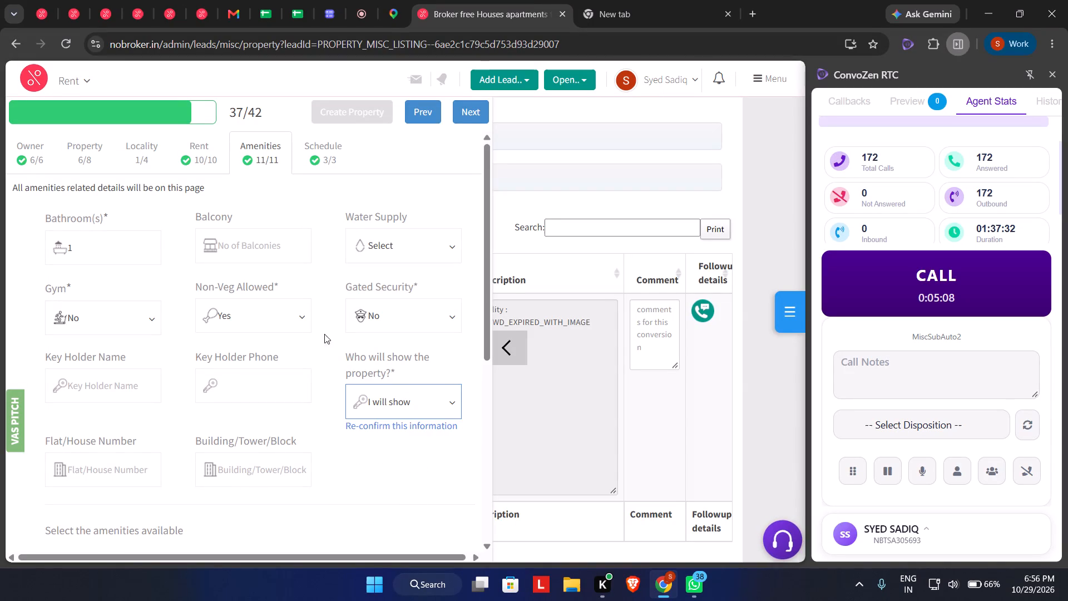
{"action": "scroll", "coordinate": [310, 332], "scroll_direction": "up", "scroll_amount": 2}
{"action": "left_click", "coordinate": [72, 162]}
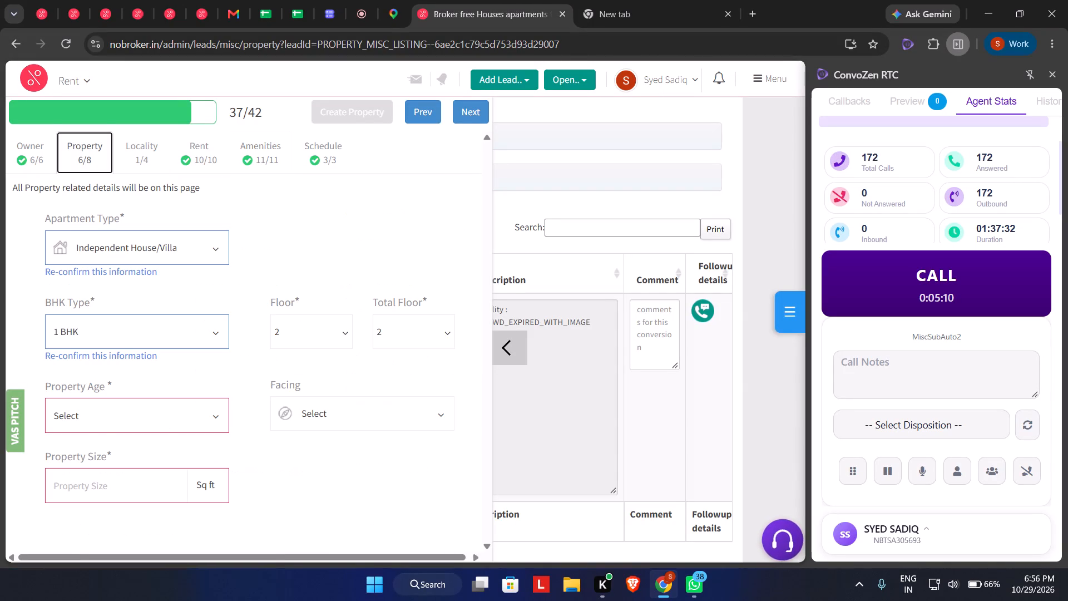
{"action": "left_click", "coordinate": [101, 417]}
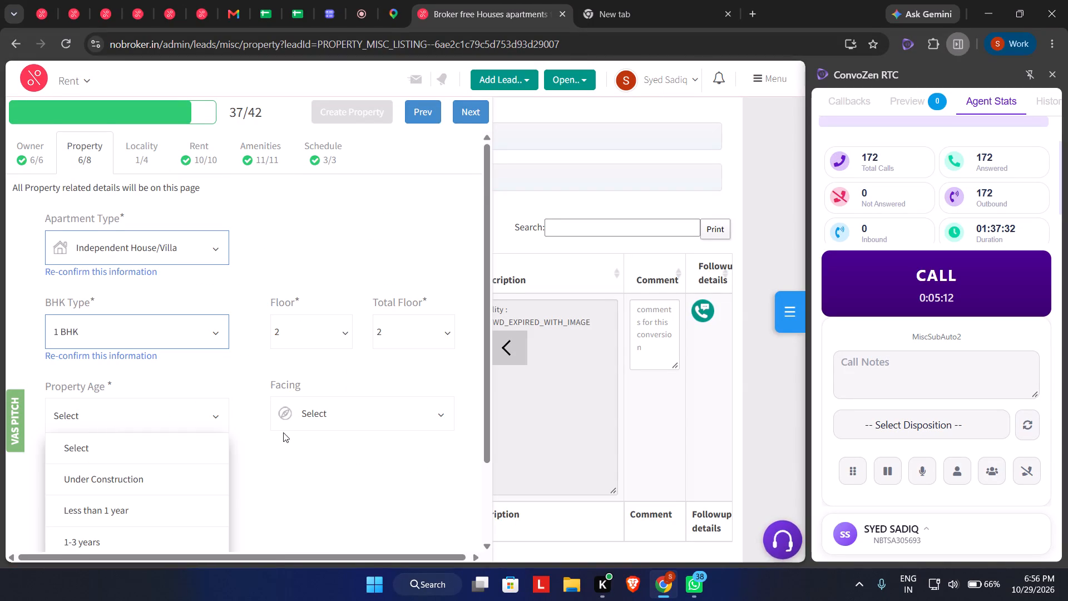
{"action": "scroll", "coordinate": [288, 439], "scroll_direction": "down", "scroll_amount": 1}
{"action": "left_click", "coordinate": [305, 430]}
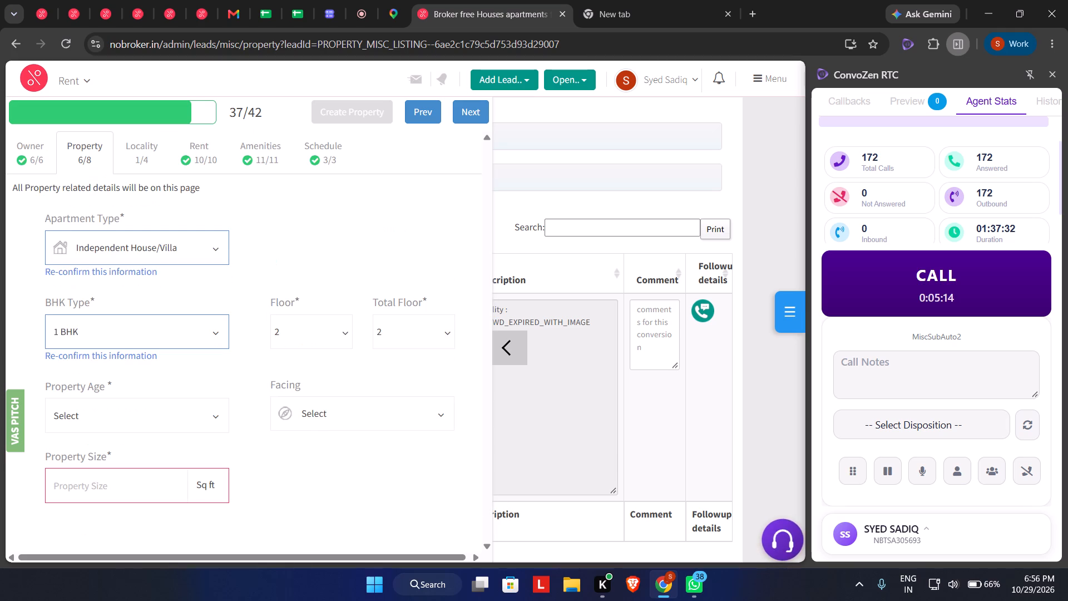
{"action": "left_click", "coordinate": [87, 489]}
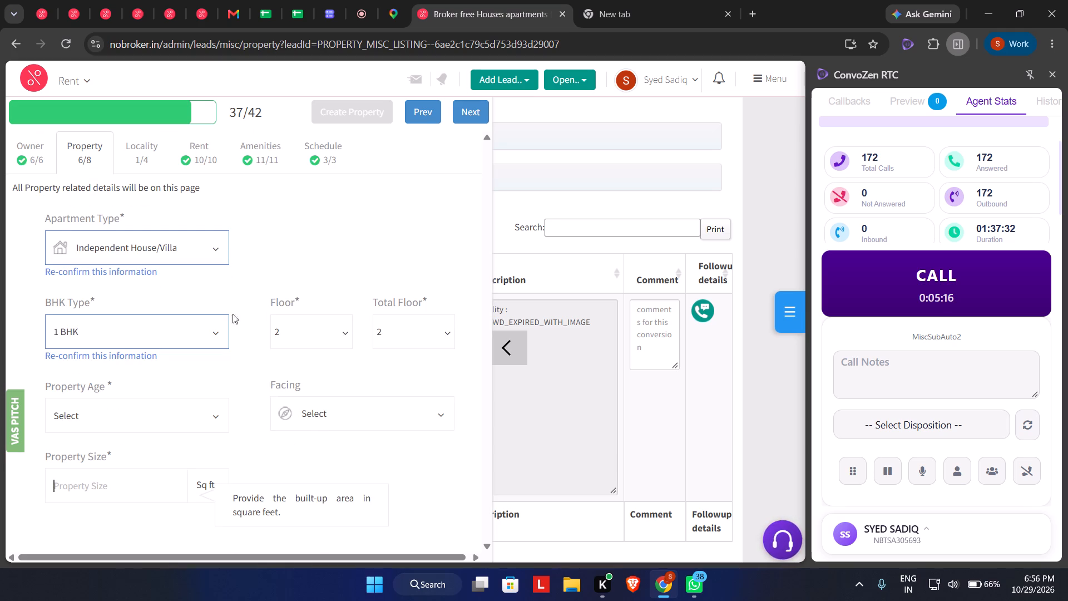
{"action": "left_click", "coordinate": [79, 407]}
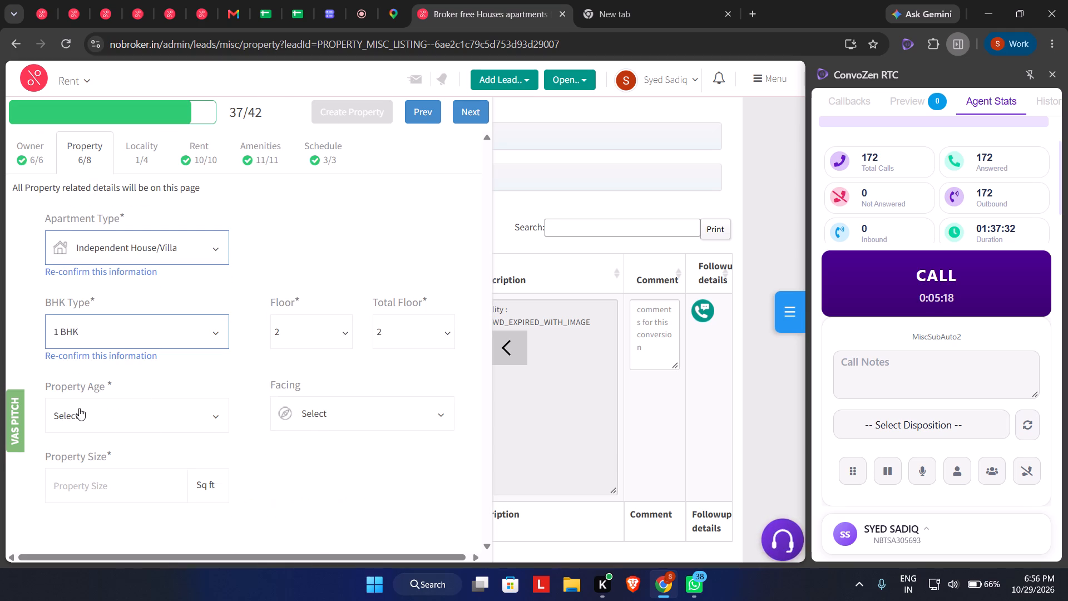
{"action": "left_click", "coordinate": [79, 408]}
{"action": "left_click", "coordinate": [144, 411]}
{"action": "left_click", "coordinate": [301, 469]}
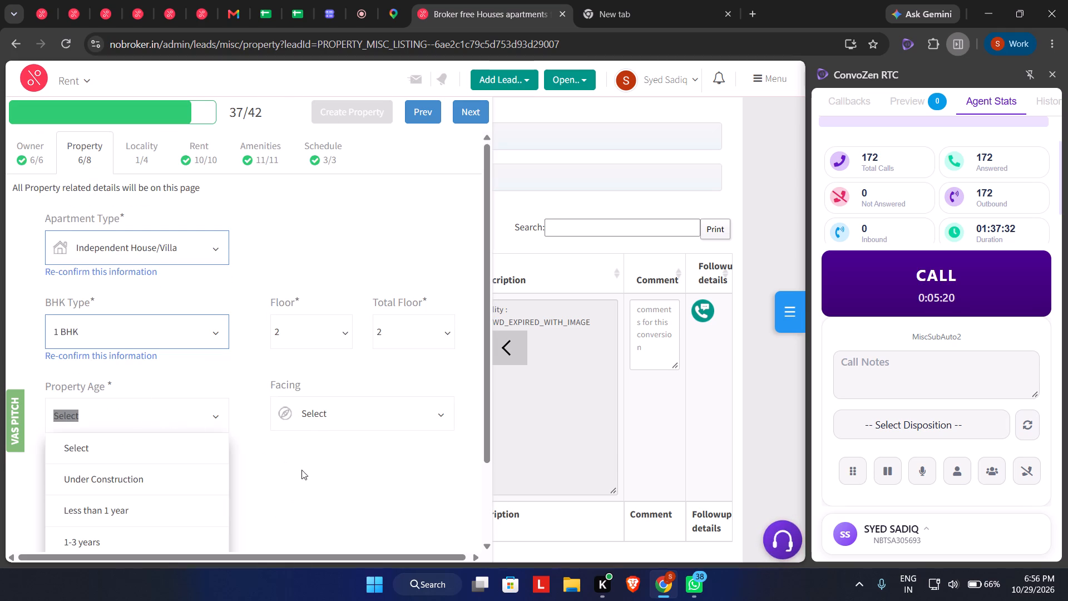
Open the listing's Locality details, switch to Google Maps and search for Bengaluru in place of the Gangothri Bar & Restaurant result.
{"action": "left_click", "coordinate": [151, 154]}
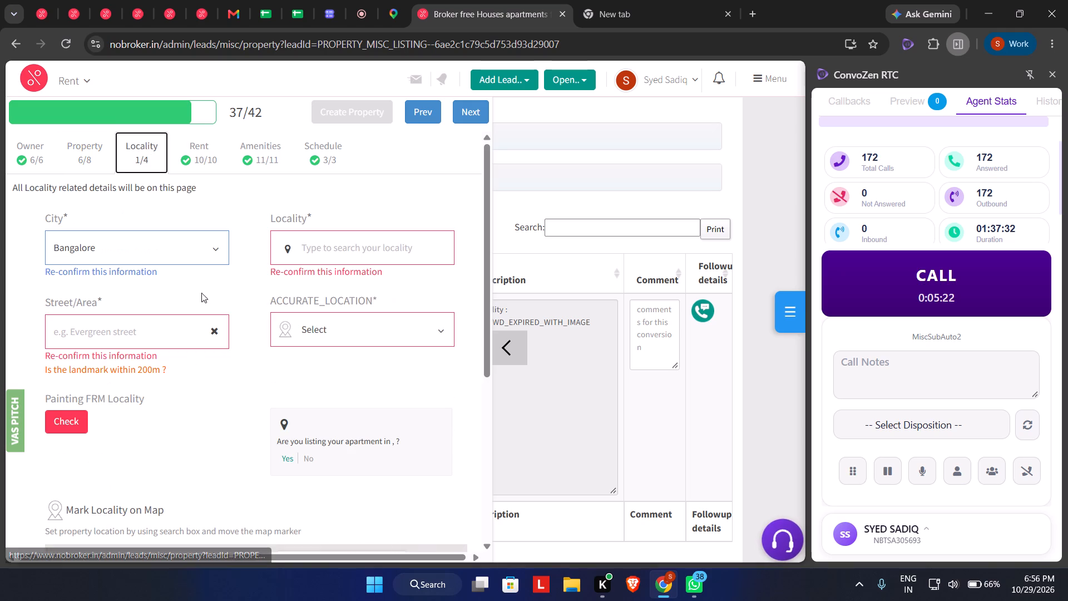
{"action": "left_click", "coordinate": [329, 258]}
{"action": "left_click", "coordinate": [387, 10]}
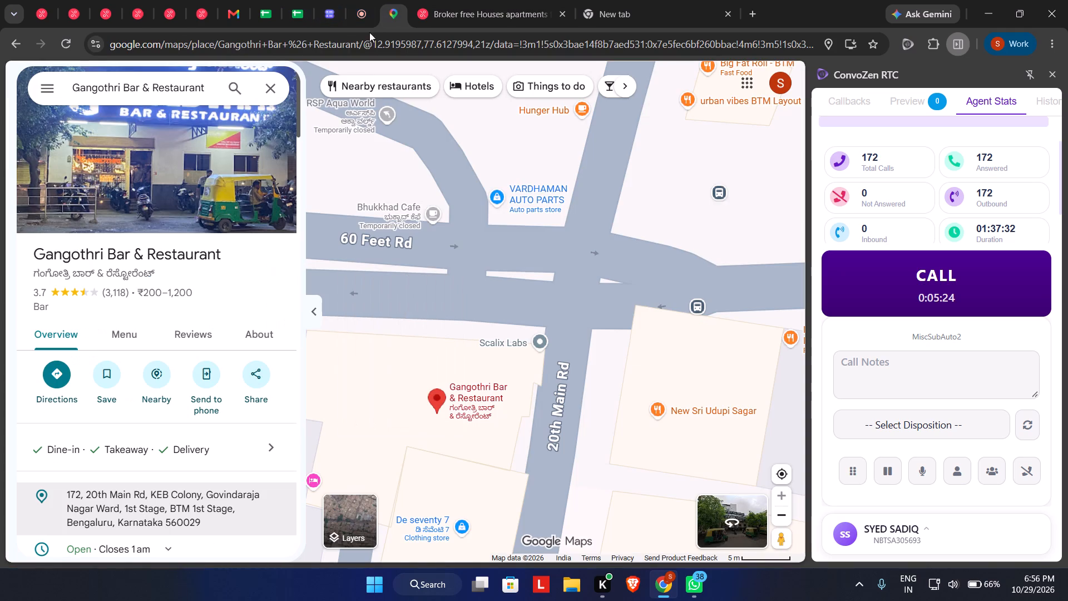
{"action": "left_click", "coordinate": [265, 94]}
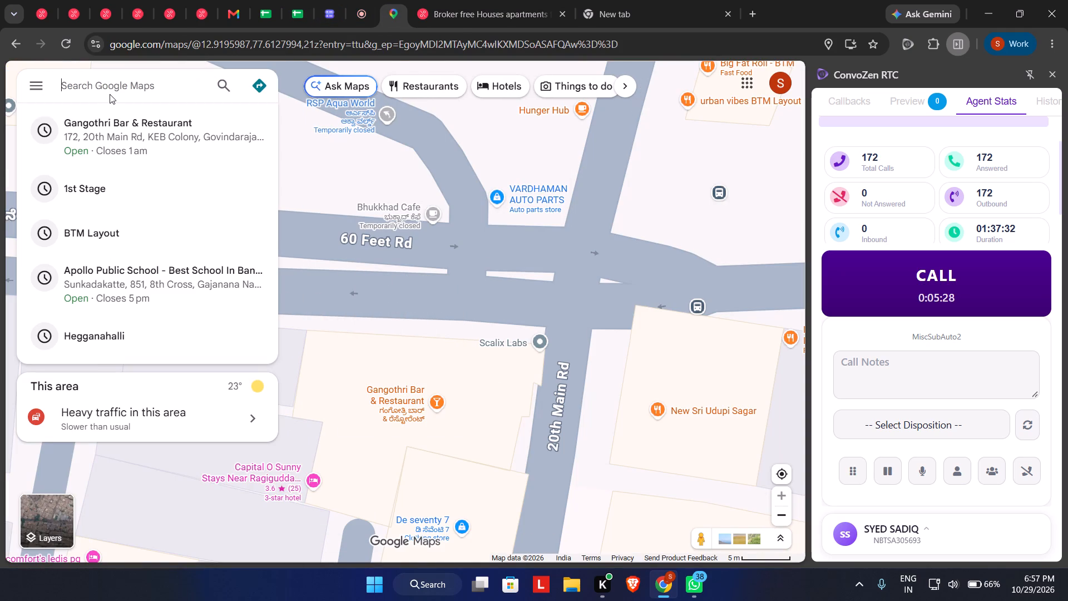
{"action": "type", "text": "beng"}
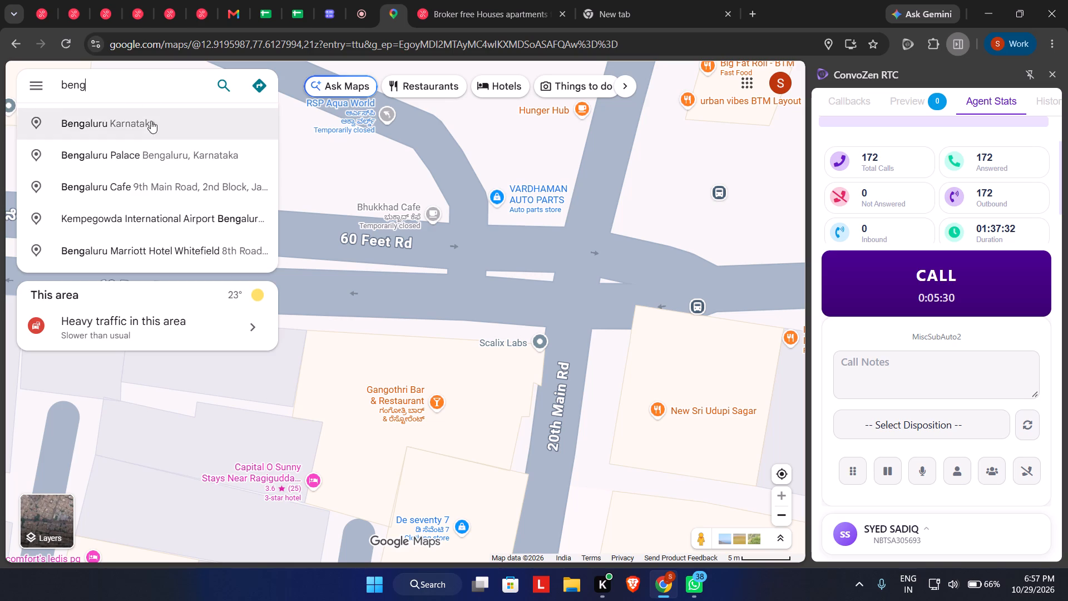
{"action": "left_click", "coordinate": [151, 122]}
{"action": "left_click", "coordinate": [154, 82]}
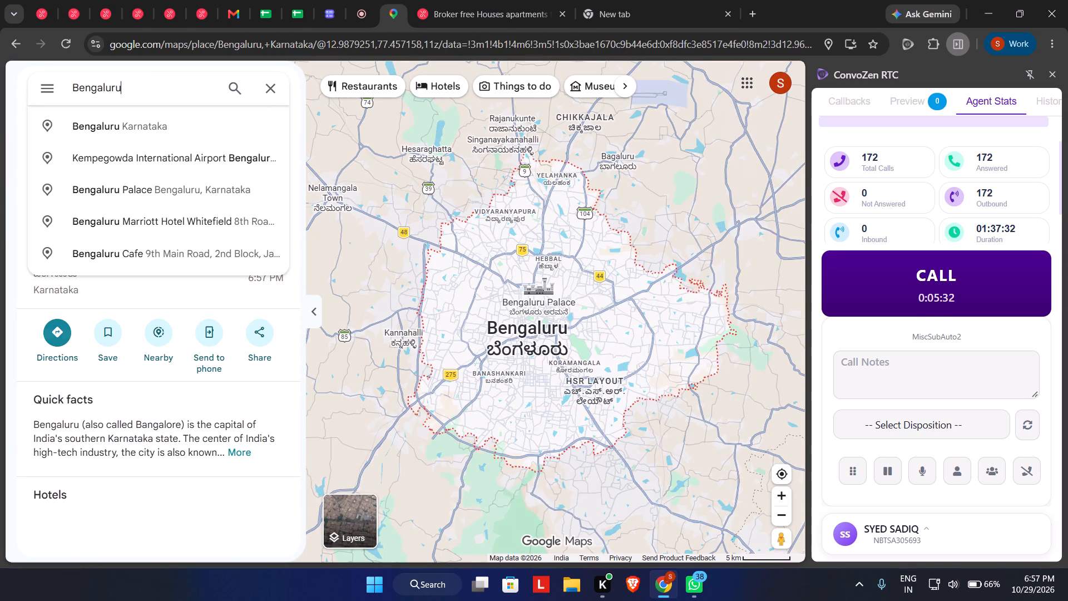
{"action": "type", "text": ","}
{"action": "key", "text": "space"}
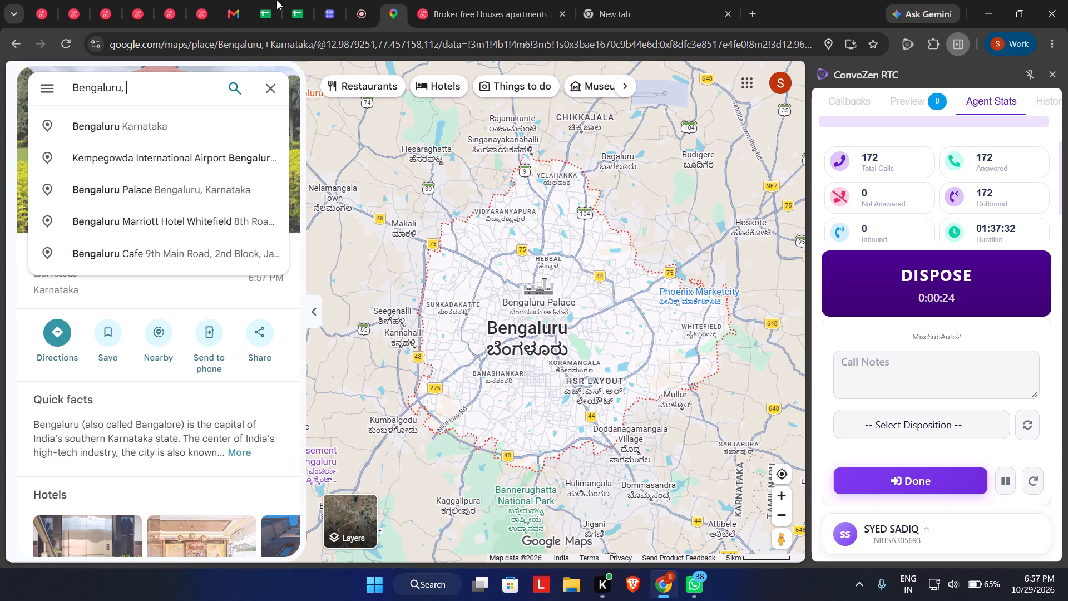
Return to the NoBroker lead, collapse the listing form and set the lead's substate to NOTPICK3, keeping the state In Progress.
{"action": "left_click", "coordinate": [423, 0]}
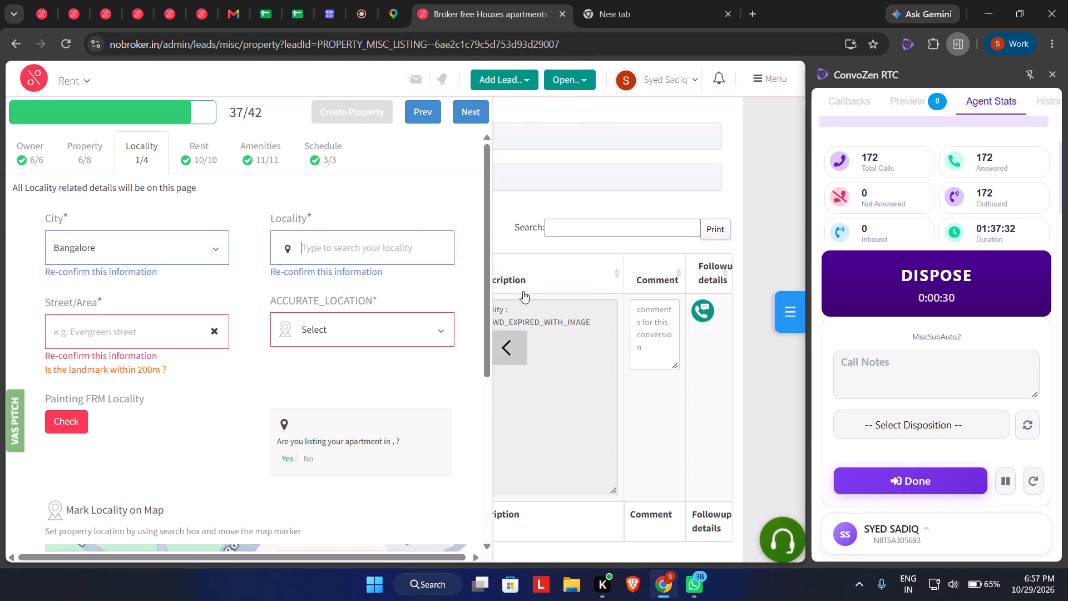
{"action": "left_click", "coordinate": [517, 338]}
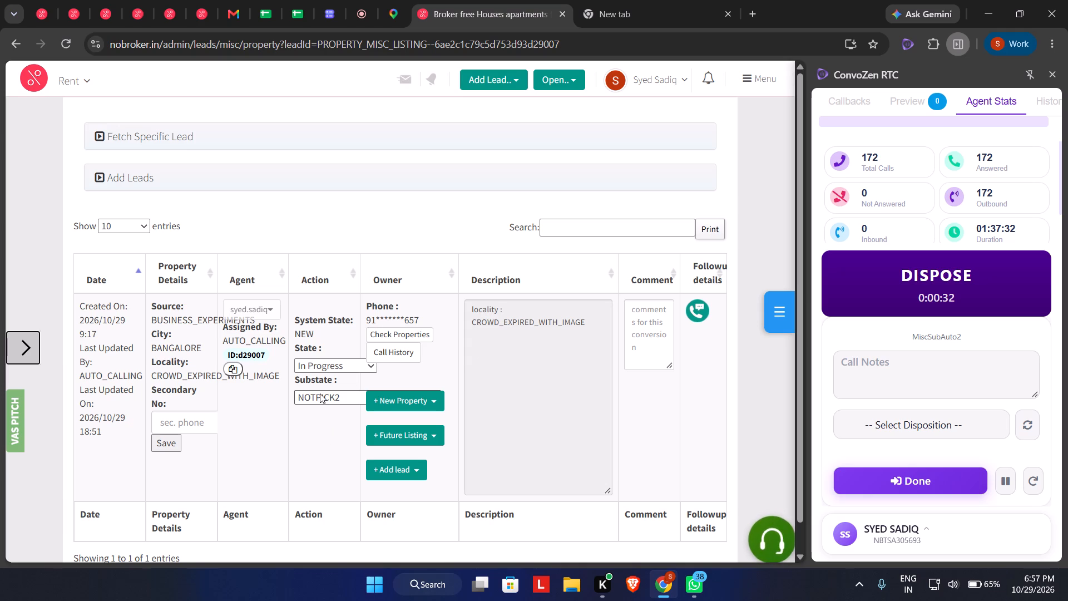
{"action": "left_click", "coordinate": [332, 366]}
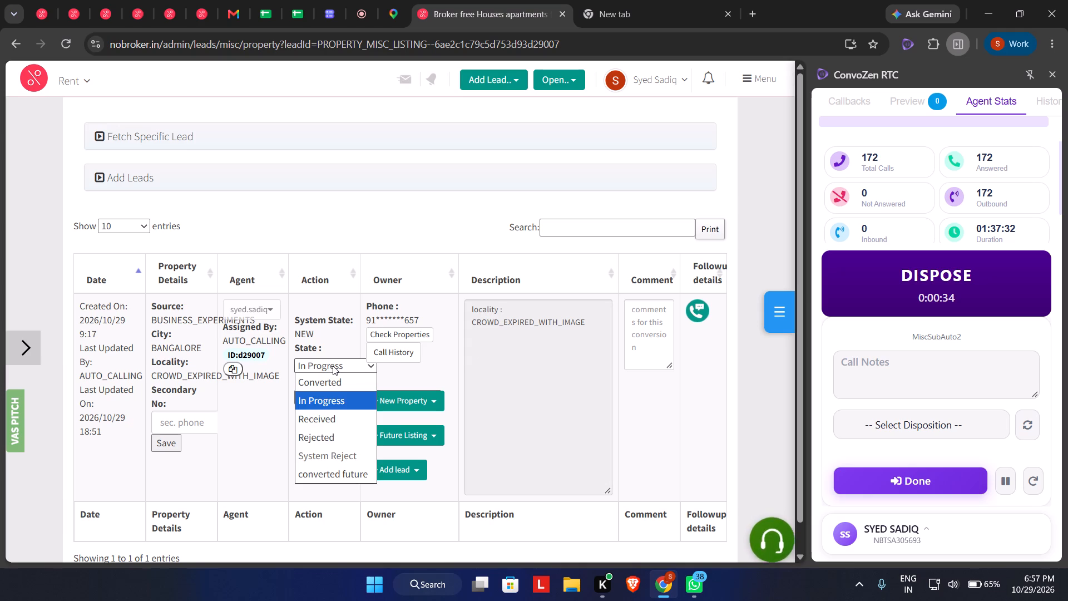
{"action": "left_click", "coordinate": [333, 366]}
{"action": "left_click", "coordinate": [331, 401]}
{"action": "left_click", "coordinate": [330, 347]}
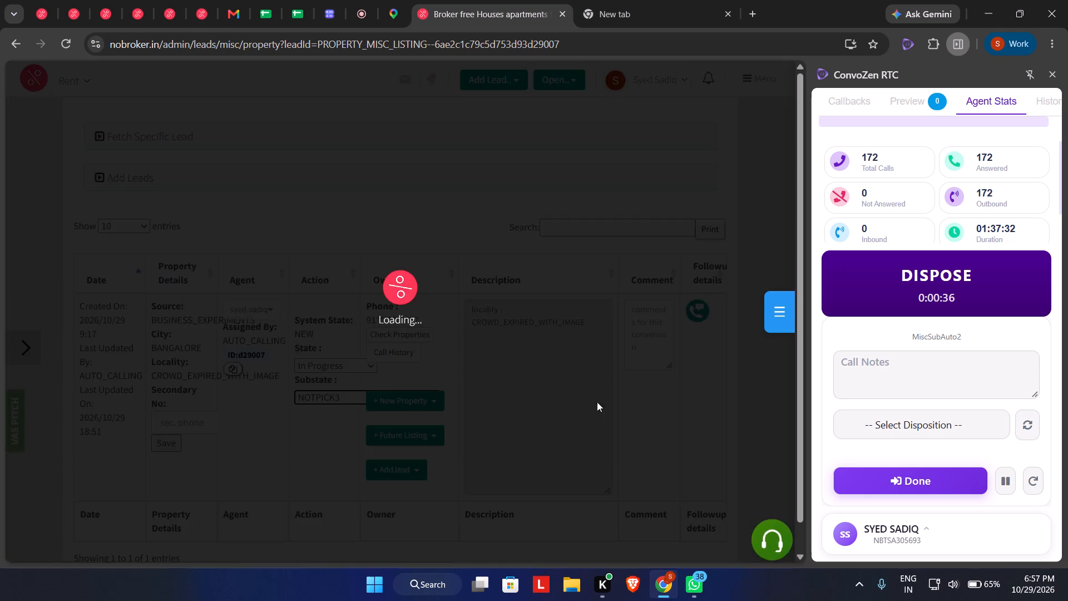
Dispose the ended call as Click Calling, Call Back, Busy or Disconnected and submit the disposition.
{"action": "left_click", "coordinate": [912, 441]}
{"action": "left_click", "coordinate": [914, 425]}
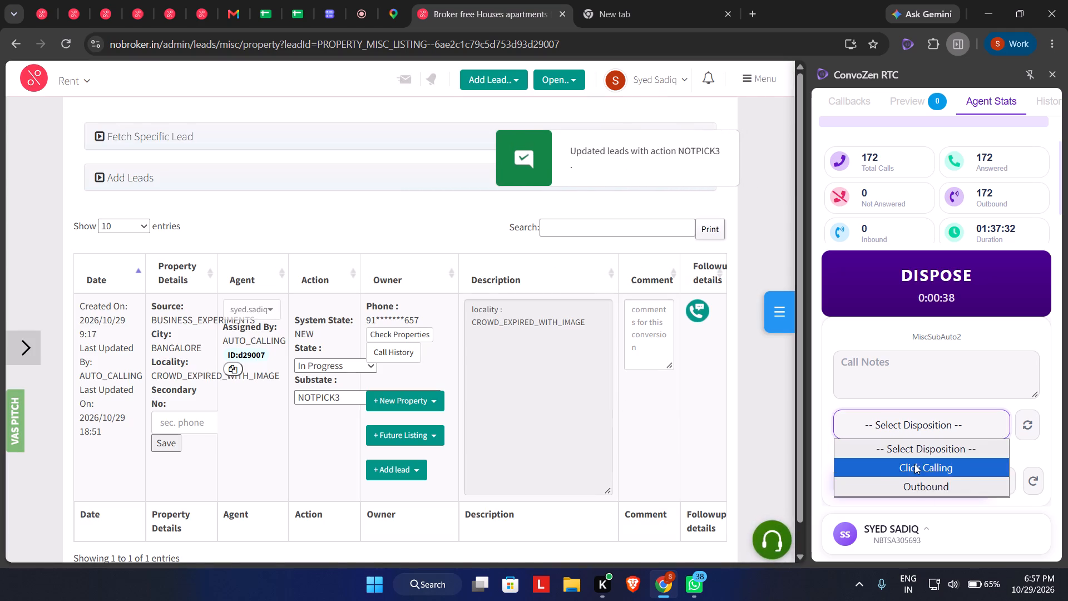
{"action": "left_click", "coordinate": [914, 464]}
{"action": "left_click", "coordinate": [910, 434]}
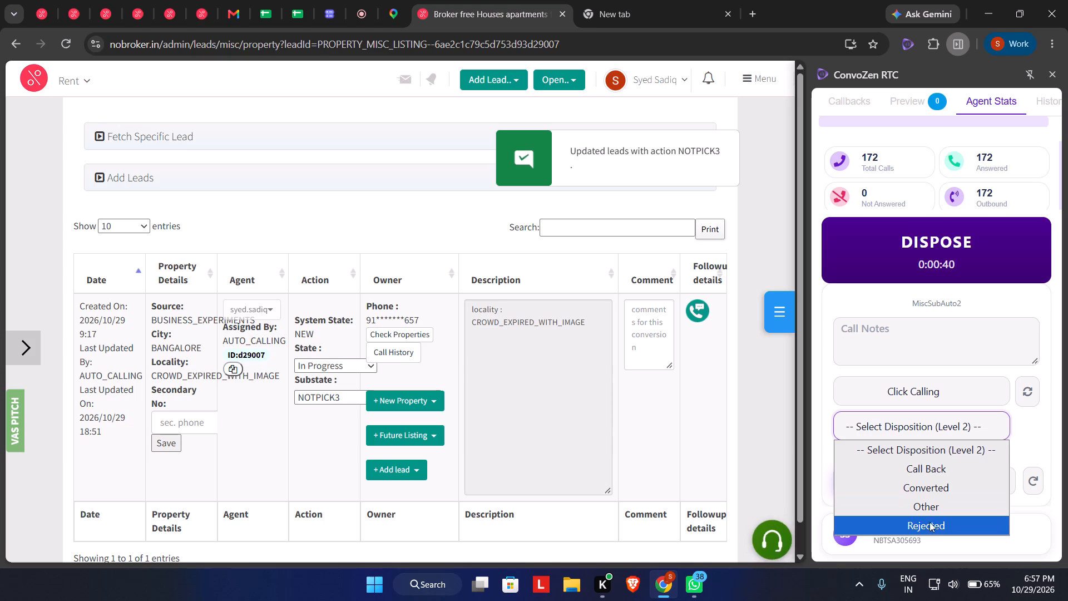
{"action": "left_click", "coordinate": [929, 466]}
{"action": "left_click", "coordinate": [917, 441]}
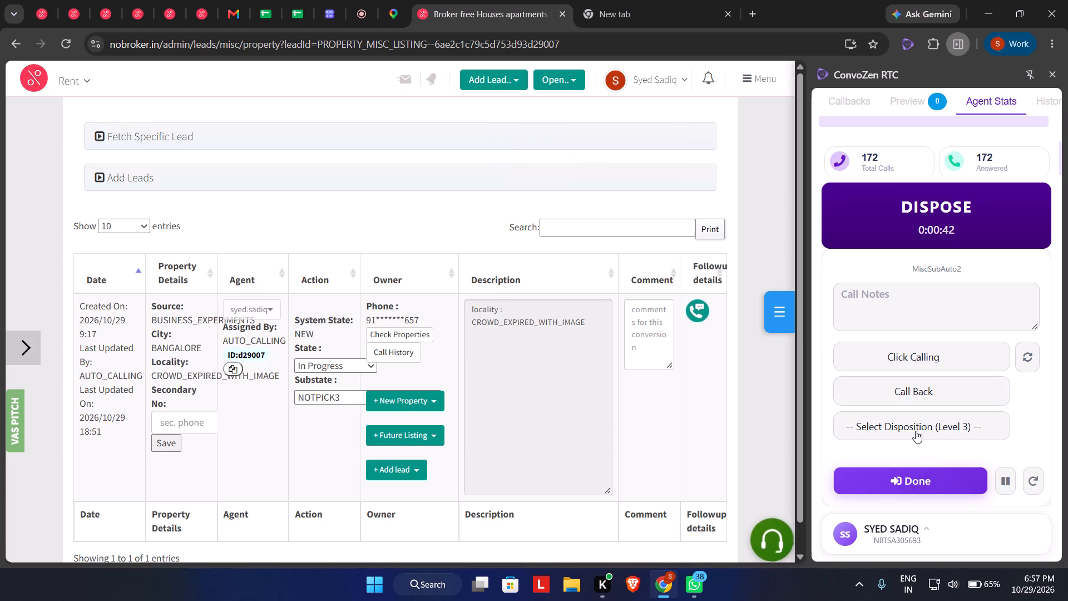
{"action": "left_click", "coordinate": [916, 430]}
{"action": "left_click", "coordinate": [888, 255]}
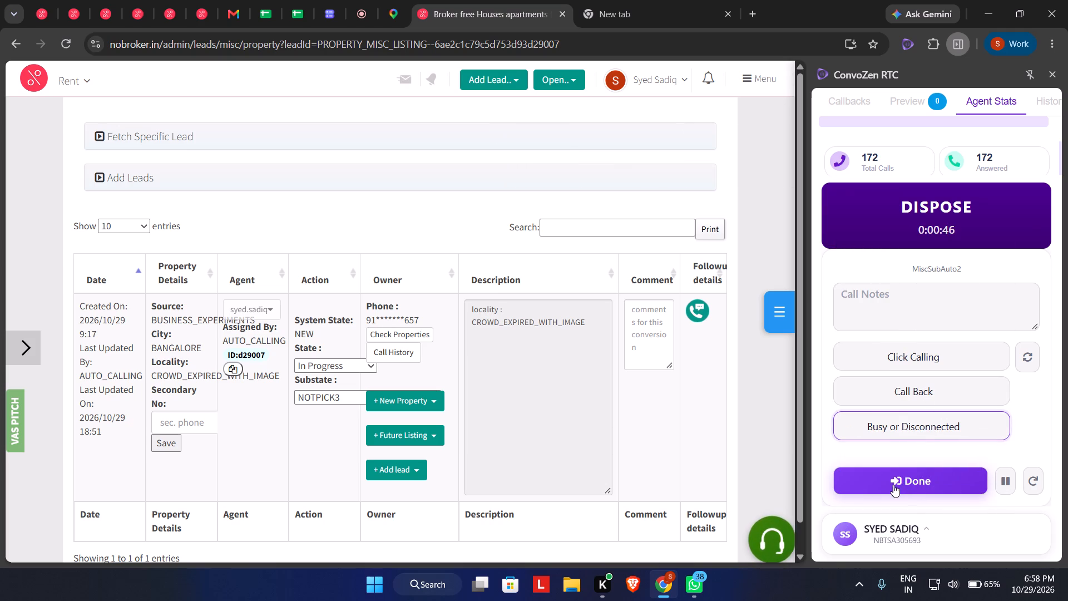
{"action": "left_click", "coordinate": [874, 488]}
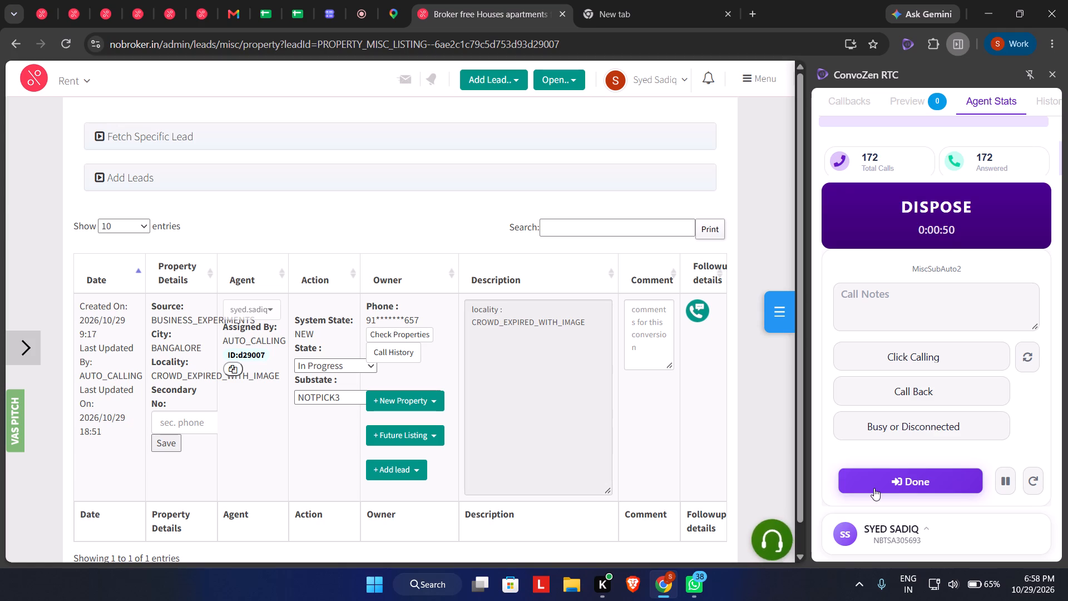
{"action": "left_click", "coordinate": [874, 488]}
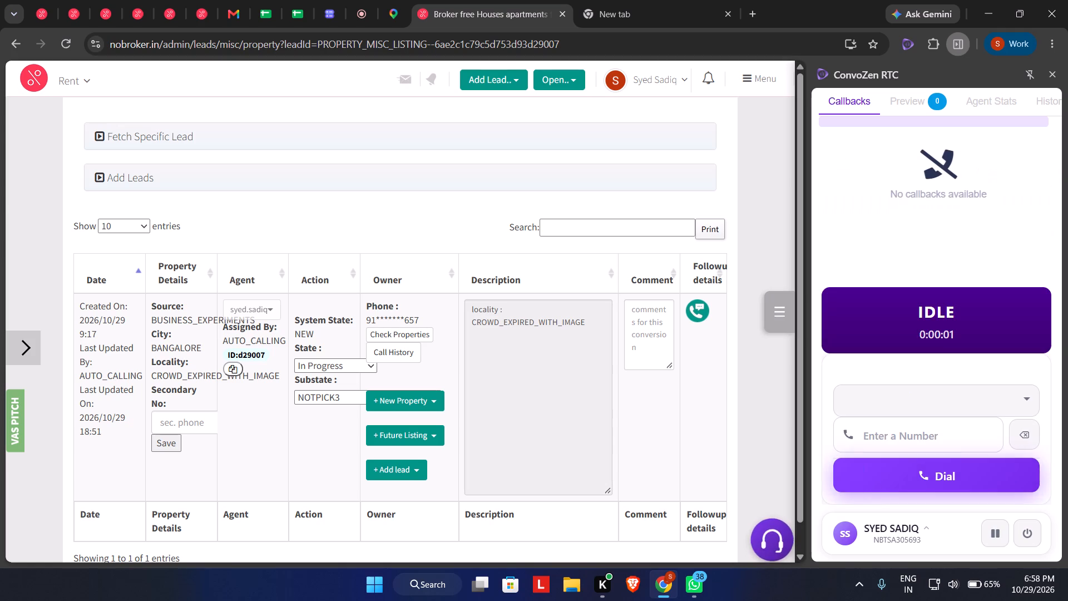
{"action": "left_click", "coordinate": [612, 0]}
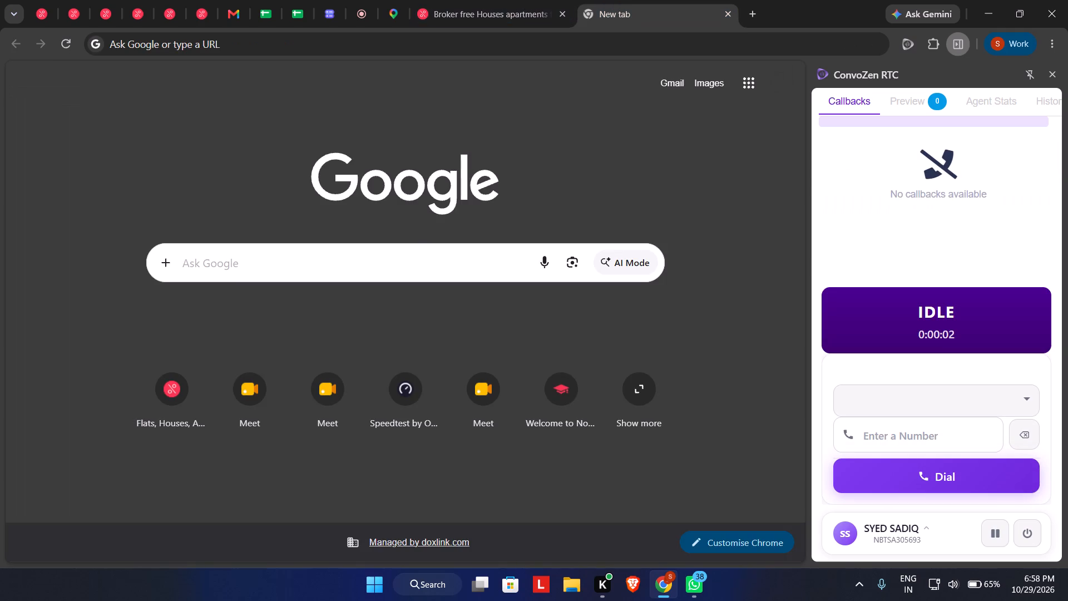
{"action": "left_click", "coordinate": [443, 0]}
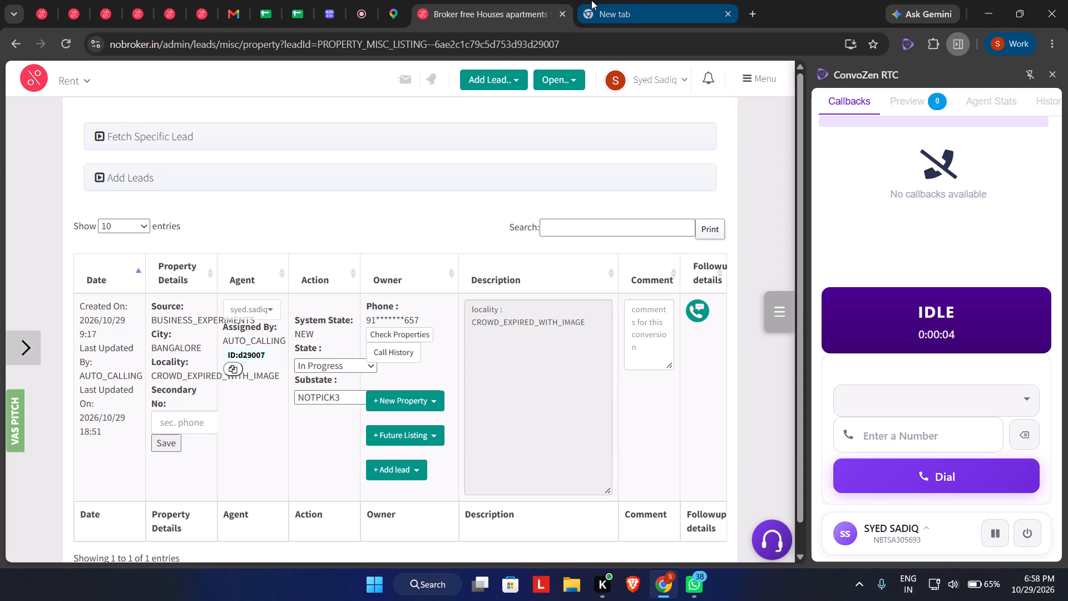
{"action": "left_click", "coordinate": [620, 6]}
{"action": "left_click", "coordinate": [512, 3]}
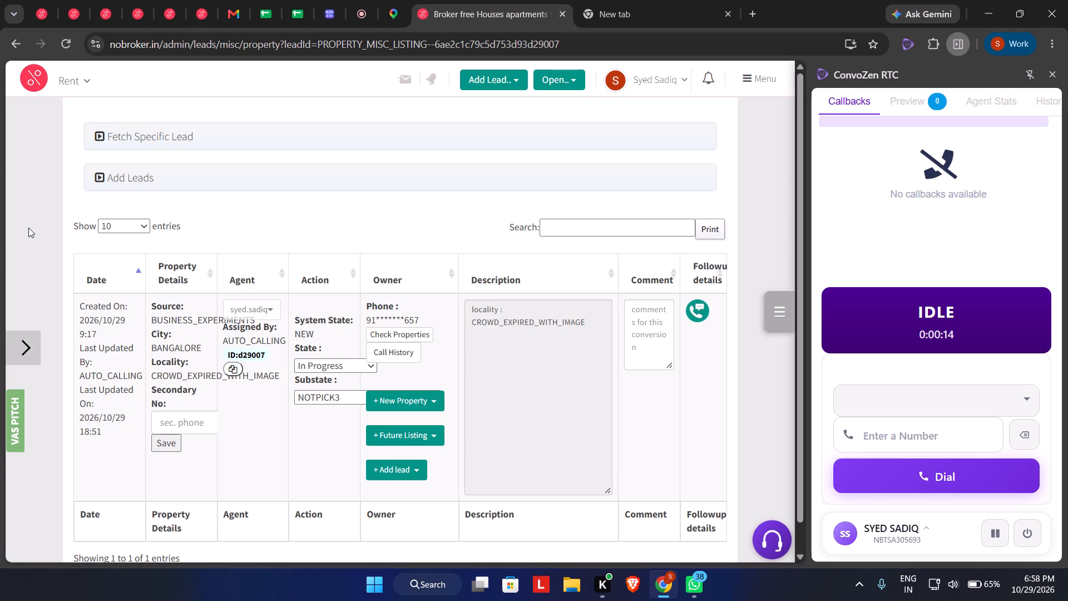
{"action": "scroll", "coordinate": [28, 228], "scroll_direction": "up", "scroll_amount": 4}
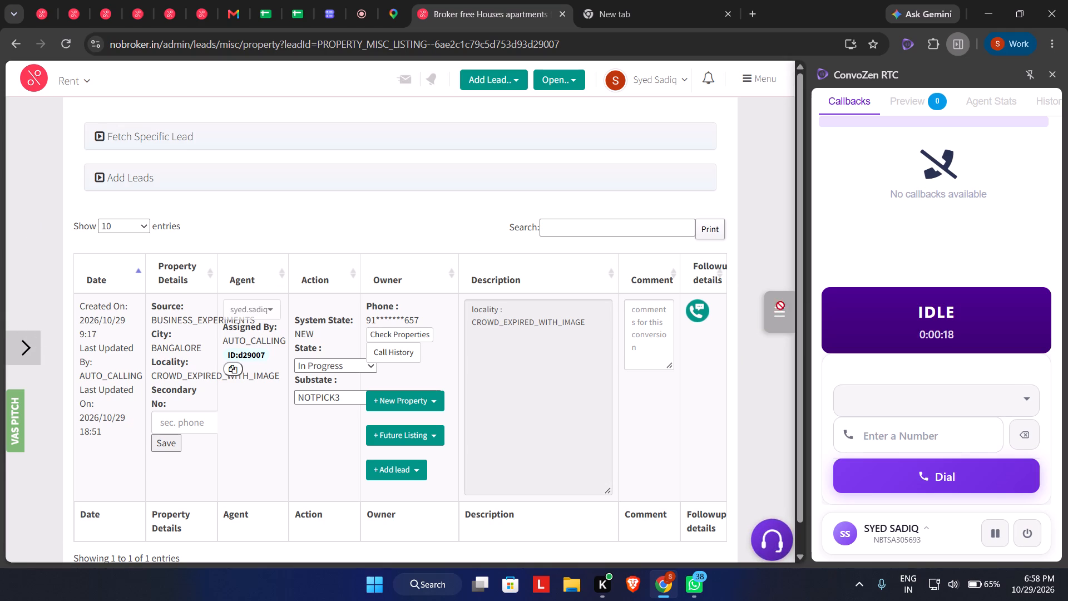
Examine the day's agent stats in ConvoZen, including call counts and the State Summary times for Call, Pause and Idle.
{"action": "left_click", "coordinate": [995, 105]}
{"action": "scroll", "coordinate": [965, 195], "scroll_direction": "down", "scroll_amount": 2}
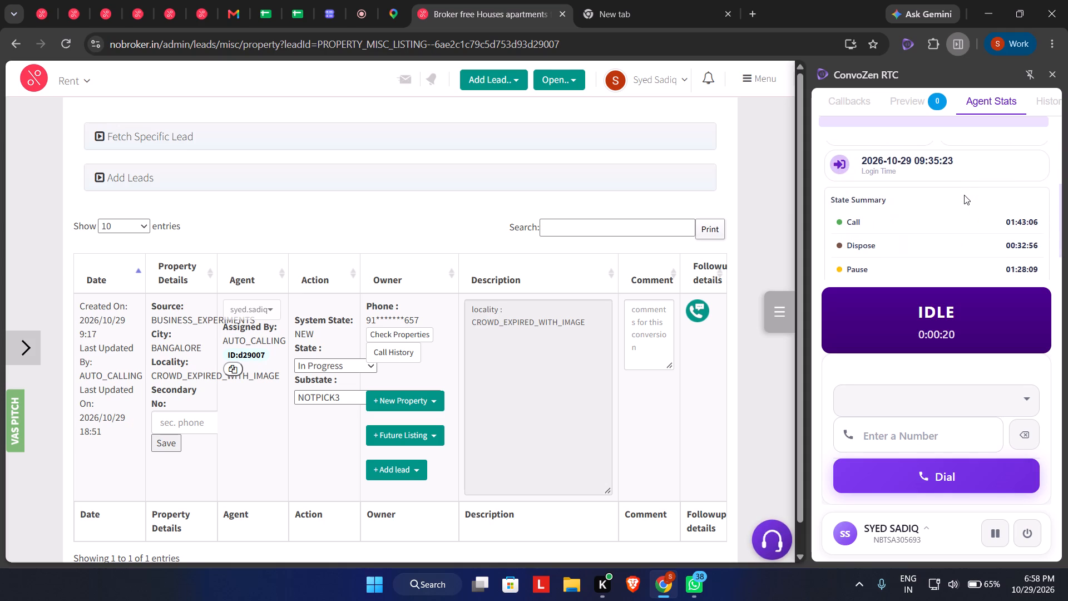
{"action": "scroll", "coordinate": [964, 195], "scroll_direction": "down", "scroll_amount": 1}
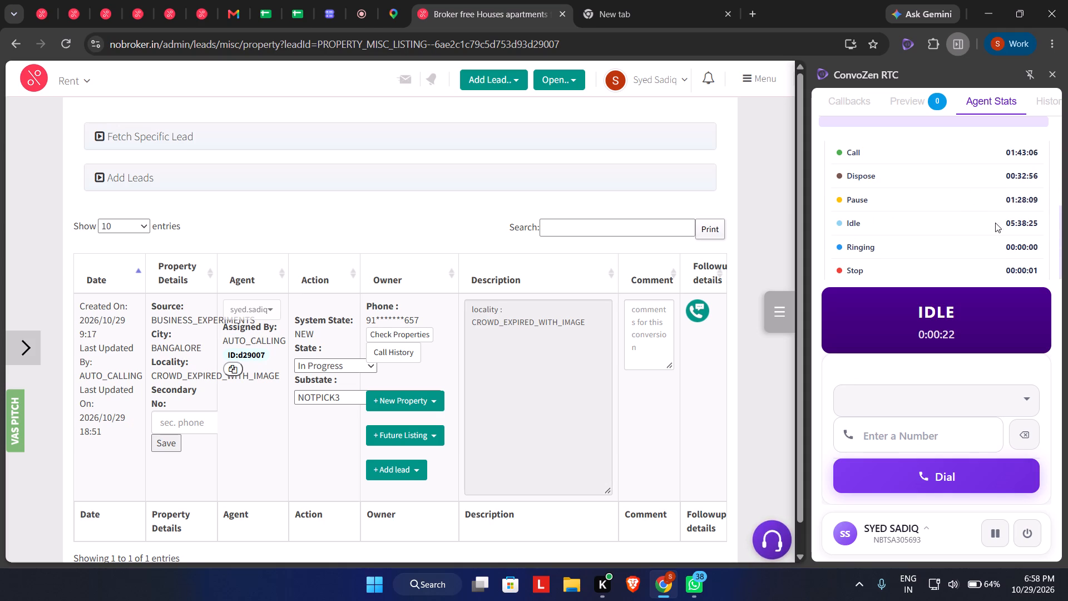
{"action": "left_click_drag", "start_coordinate": [996, 223], "coordinate": [1043, 228]}
{"action": "left_click", "coordinate": [995, 220]}
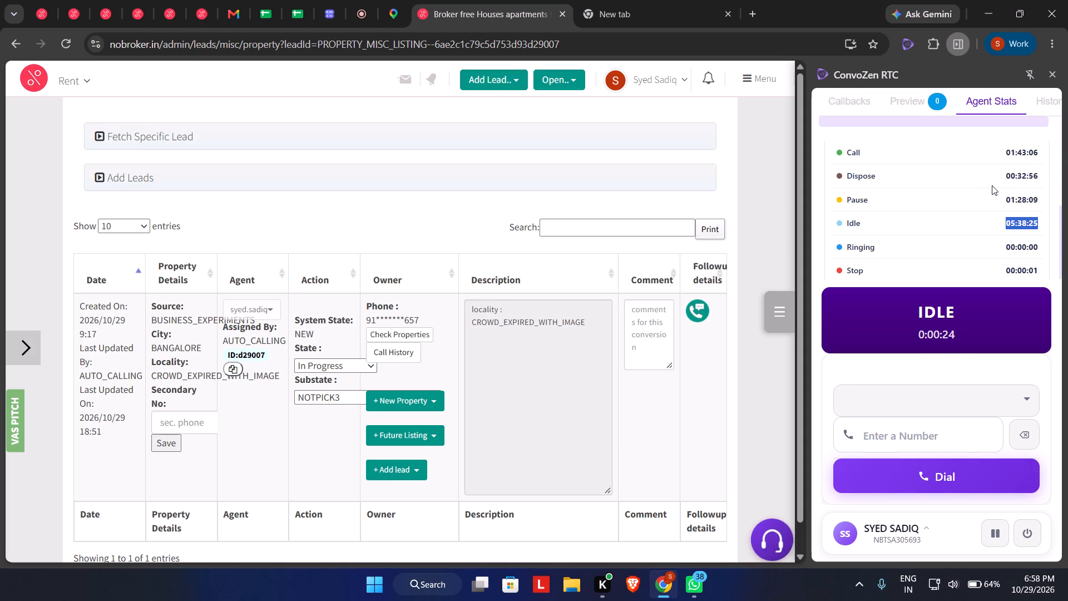
{"action": "left_click", "coordinate": [990, 180]}
{"action": "left_click_drag", "start_coordinate": [1011, 150], "coordinate": [1045, 154]}
{"action": "left_click", "coordinate": [974, 159]}
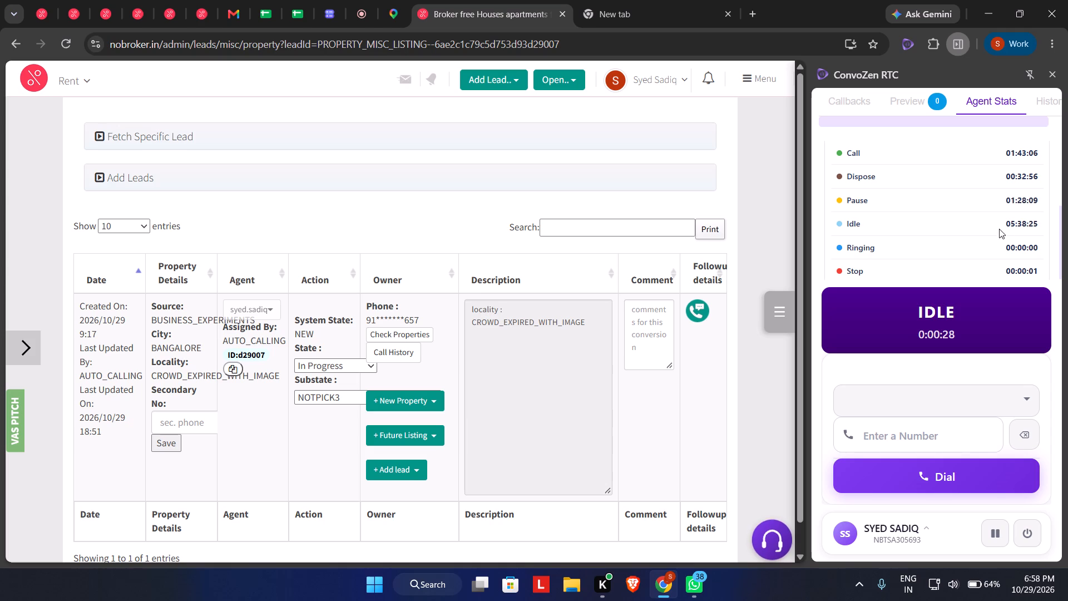
{"action": "left_click_drag", "start_coordinate": [999, 228], "coordinate": [1049, 229]}
{"action": "left_click", "coordinate": [975, 219]}
{"action": "left_click_drag", "start_coordinate": [989, 147], "coordinate": [1059, 151]}
{"action": "left_click", "coordinate": [1059, 151]}
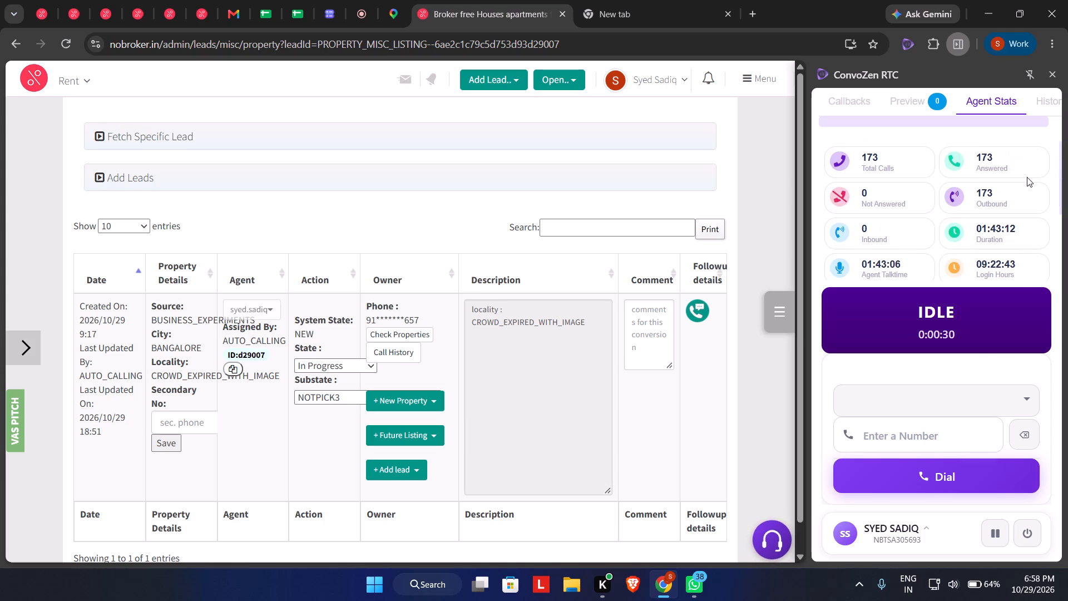
{"action": "scroll", "coordinate": [1007, 172], "scroll_direction": "down", "scroll_amount": 3}
{"action": "left_click", "coordinate": [993, 194]}
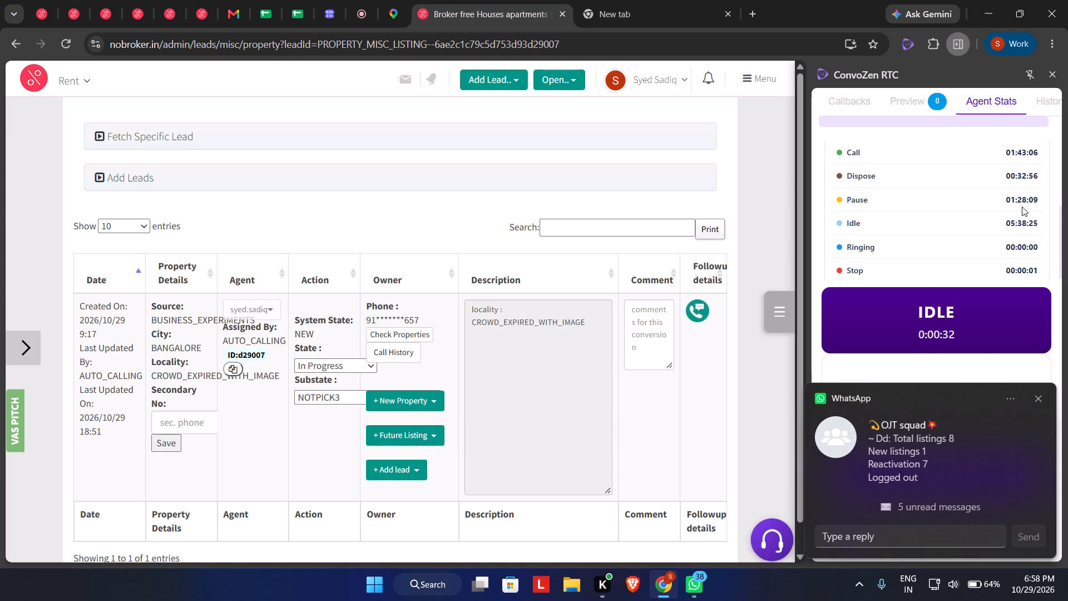
{"action": "left_click_drag", "start_coordinate": [995, 201], "coordinate": [1032, 205]}
{"action": "left_click", "coordinate": [1034, 205]}
{"action": "left_click_drag", "start_coordinate": [1034, 221], "coordinate": [1044, 223]}
{"action": "left_click_drag", "start_coordinate": [1007, 222], "coordinate": [1062, 222]}
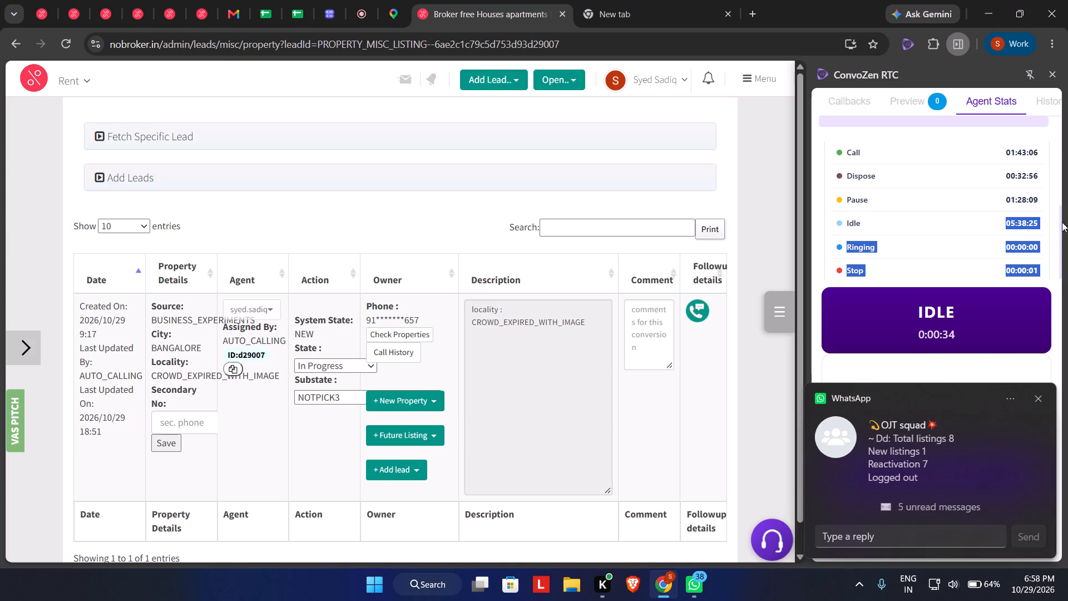
{"action": "left_click", "coordinate": [967, 220]}
{"action": "left_click", "coordinate": [1042, 222]}
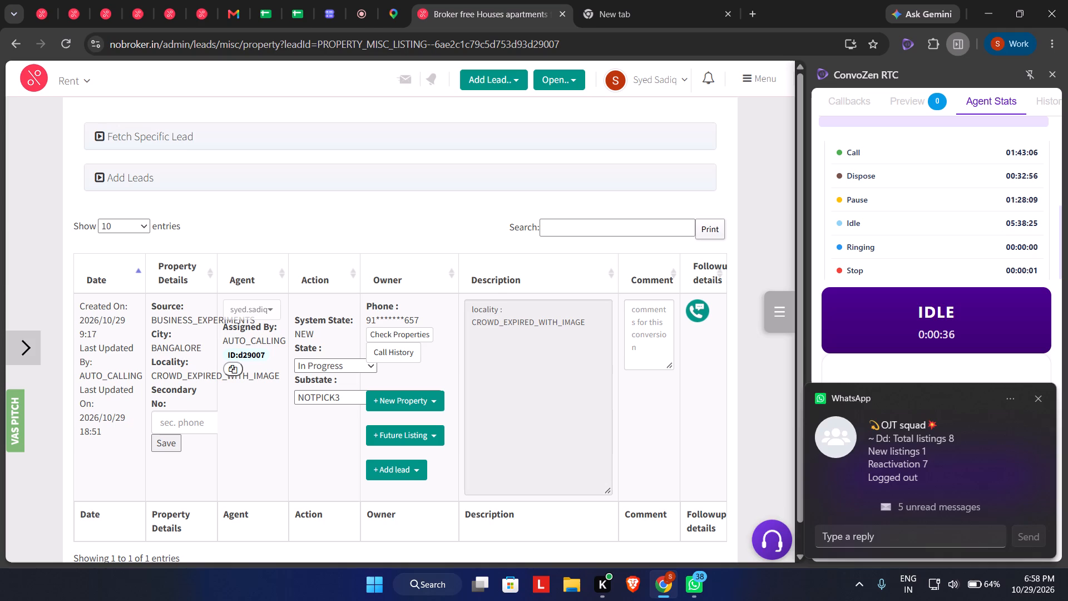
{"action": "left_click_drag", "start_coordinate": [1045, 219], "coordinate": [998, 222]}
{"action": "left_click", "coordinate": [991, 220]}
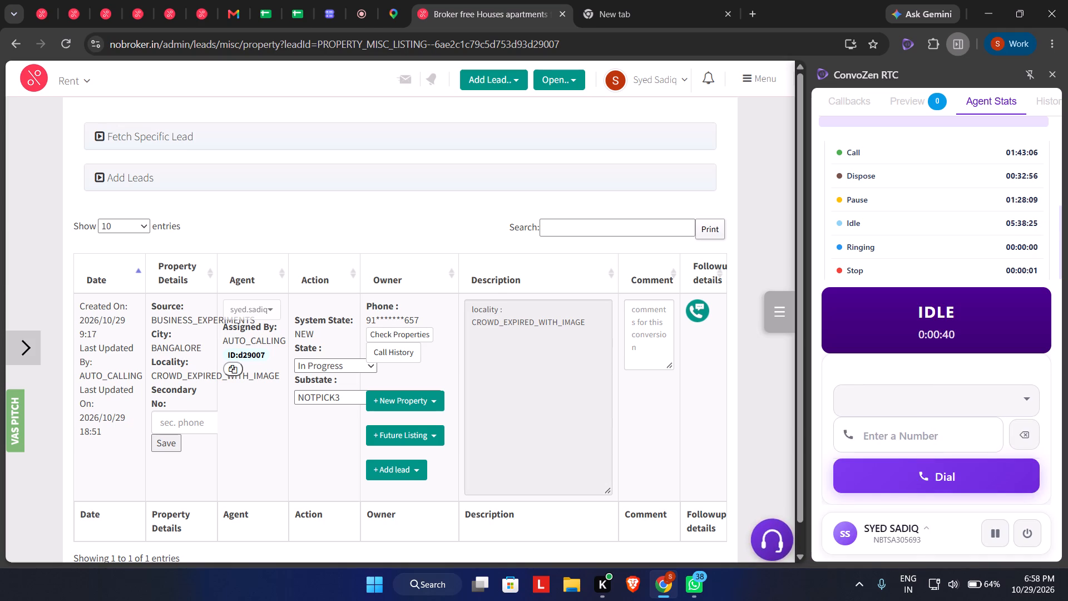
{"action": "left_click_drag", "start_coordinate": [1035, 221], "coordinate": [989, 223]}
{"action": "left_click", "coordinate": [986, 222]}
{"action": "left_click", "coordinate": [1048, 221]}
{"action": "left_click_drag", "start_coordinate": [1044, 221], "coordinate": [1003, 220]}
{"action": "left_click", "coordinate": [1003, 220]}
{"action": "left_click", "coordinate": [961, 218]}
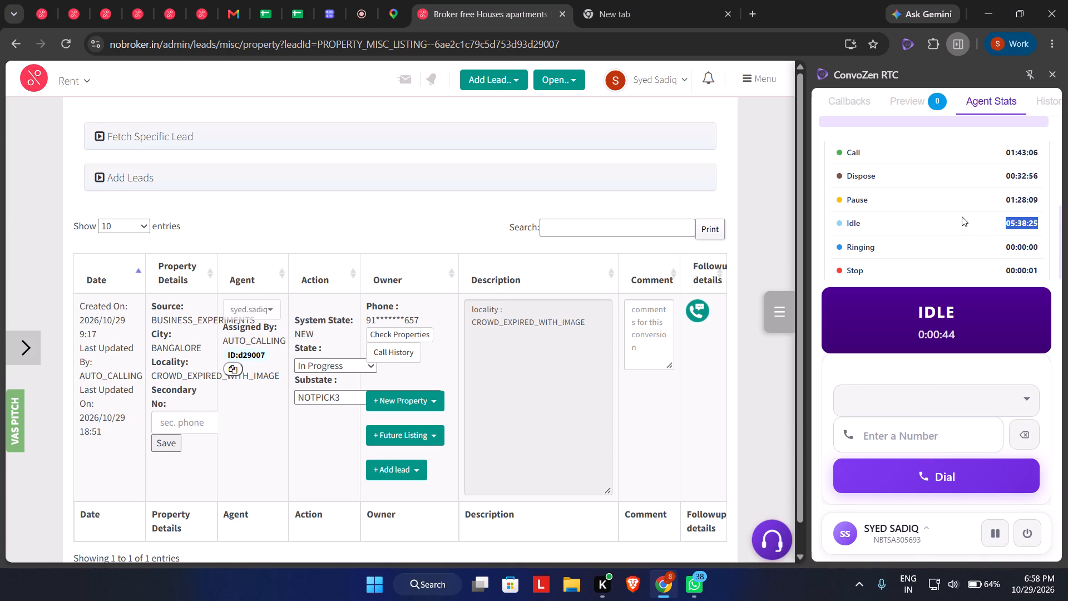
{"action": "left_click", "coordinate": [966, 228]}
{"action": "left_click", "coordinate": [974, 211]}
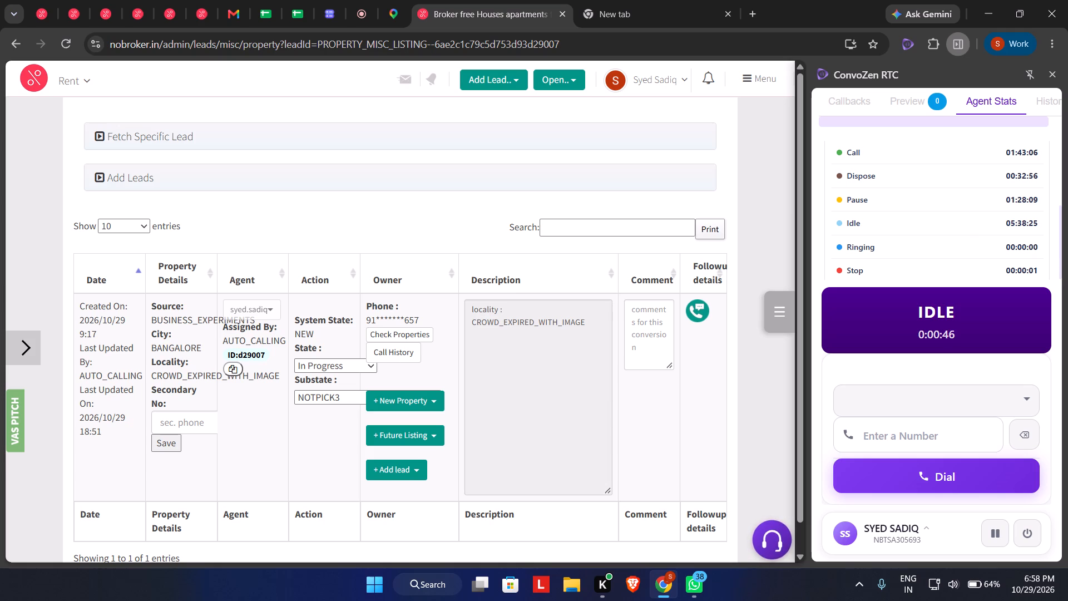
{"action": "left_click_drag", "start_coordinate": [1041, 224], "coordinate": [1008, 226]}
{"action": "left_click", "coordinate": [990, 222]}
{"action": "left_click", "coordinate": [978, 202]}
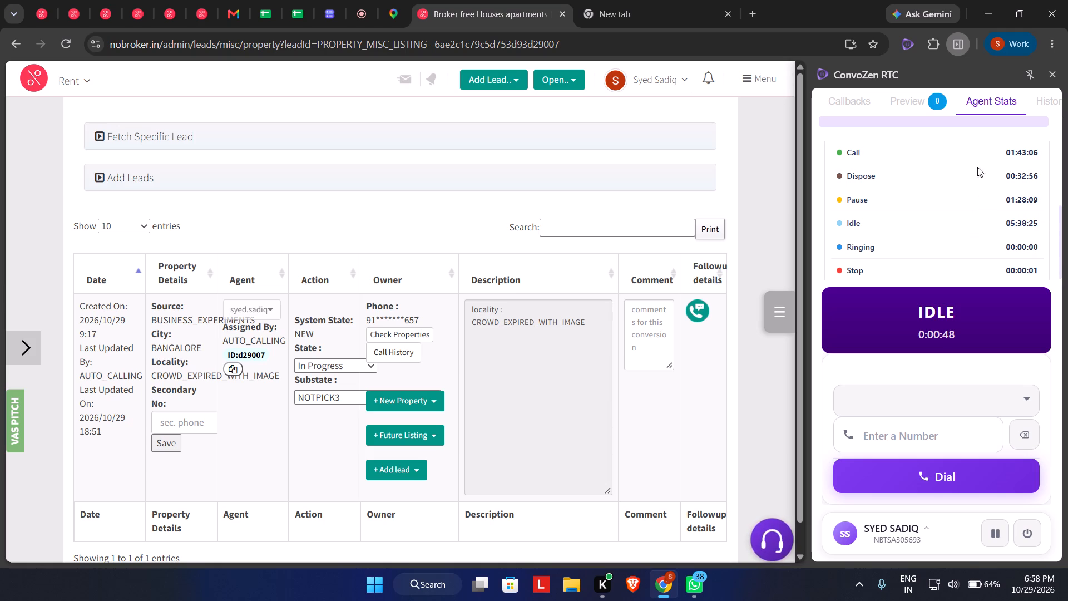
{"action": "left_click_drag", "start_coordinate": [1002, 153], "coordinate": [1055, 152]}
{"action": "left_click", "coordinate": [1056, 152]}
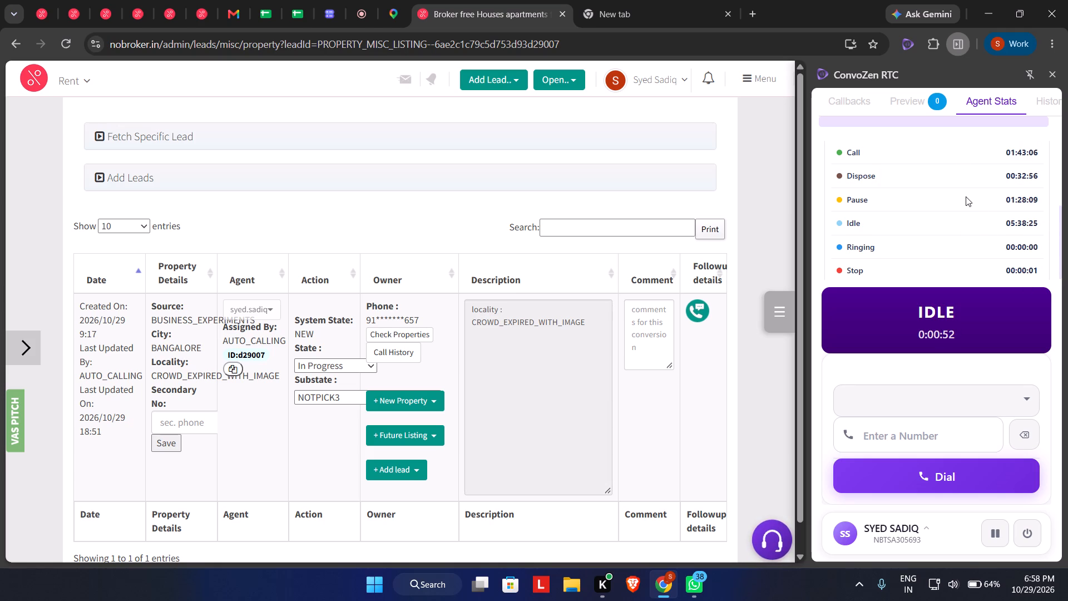
{"action": "scroll", "coordinate": [966, 196], "scroll_direction": "up", "scroll_amount": 1}
{"action": "scroll", "coordinate": [966, 196], "scroll_direction": "down", "scroll_amount": 1}
Review the State Summary times in the ConvoZen agent stats, from Call and Dispose through to Stop, along with the login time.
{"action": "scroll", "coordinate": [887, 168], "scroll_direction": "up", "scroll_amount": 3}
{"action": "scroll", "coordinate": [888, 177], "scroll_direction": "down", "scroll_amount": 1}
{"action": "scroll", "coordinate": [874, 258], "scroll_direction": "down", "scroll_amount": 2}
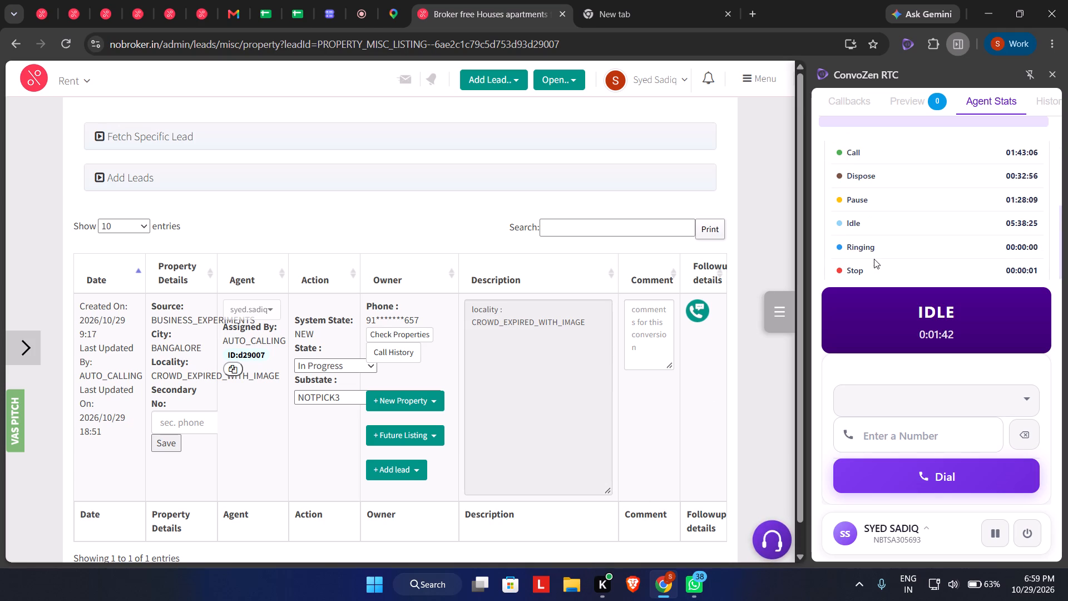
{"action": "scroll", "coordinate": [874, 259], "scroll_direction": "up", "scroll_amount": 6}
{"action": "scroll", "coordinate": [874, 259], "scroll_direction": "down", "scroll_amount": 2}
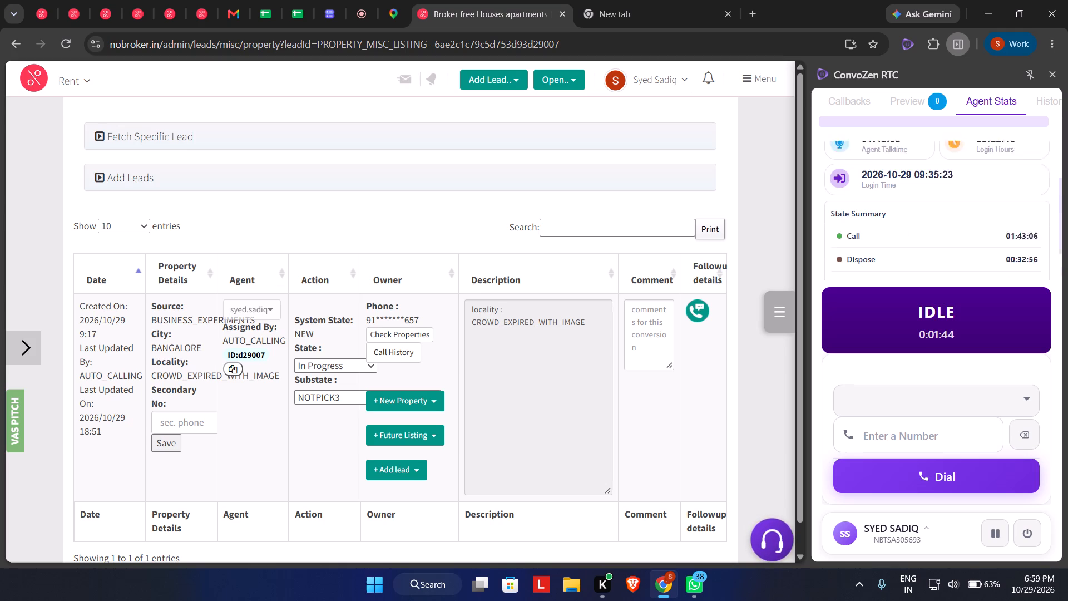
{"action": "scroll", "coordinate": [874, 259], "scroll_direction": "down", "scroll_amount": 1}
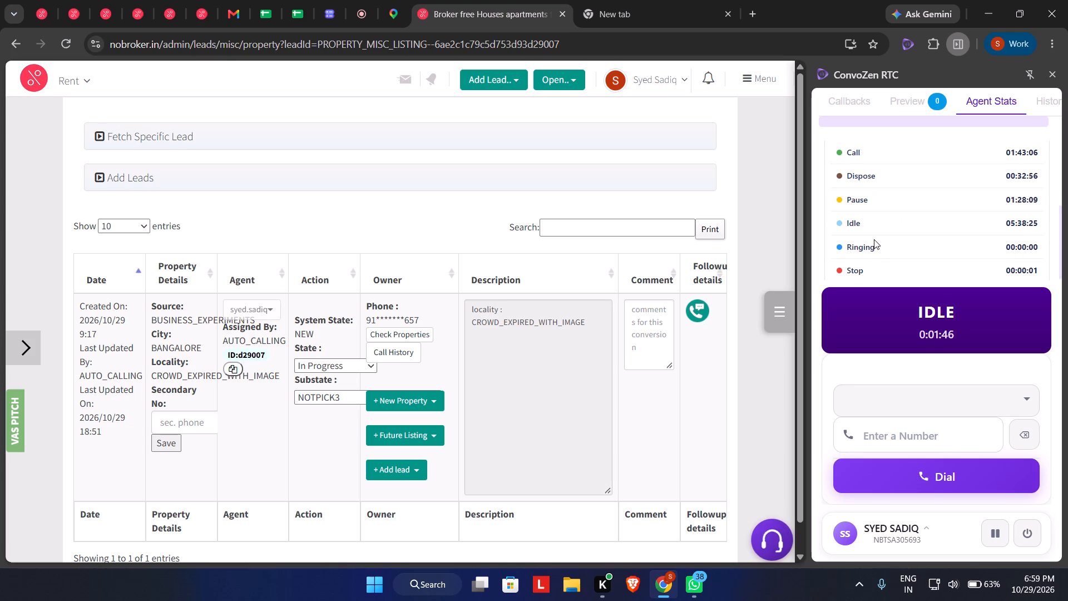
{"action": "scroll", "coordinate": [874, 239], "scroll_direction": "up", "scroll_amount": 1}
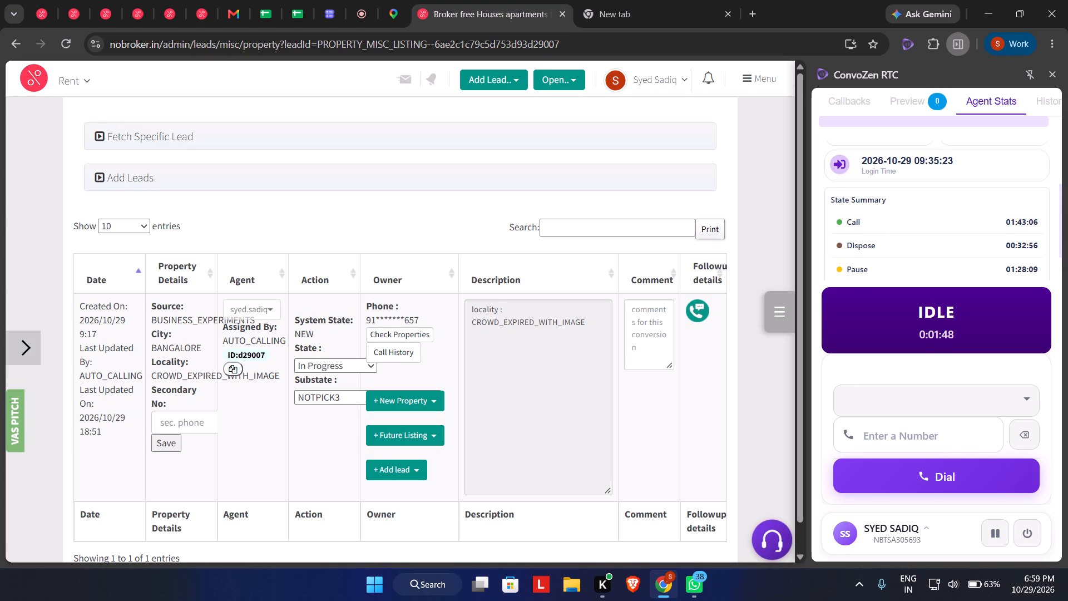
Collapse the dialer to enlarge the agent stats and examine Total Calls and the Call and Idle times in the State Summary.
{"action": "left_click", "coordinate": [932, 526]}
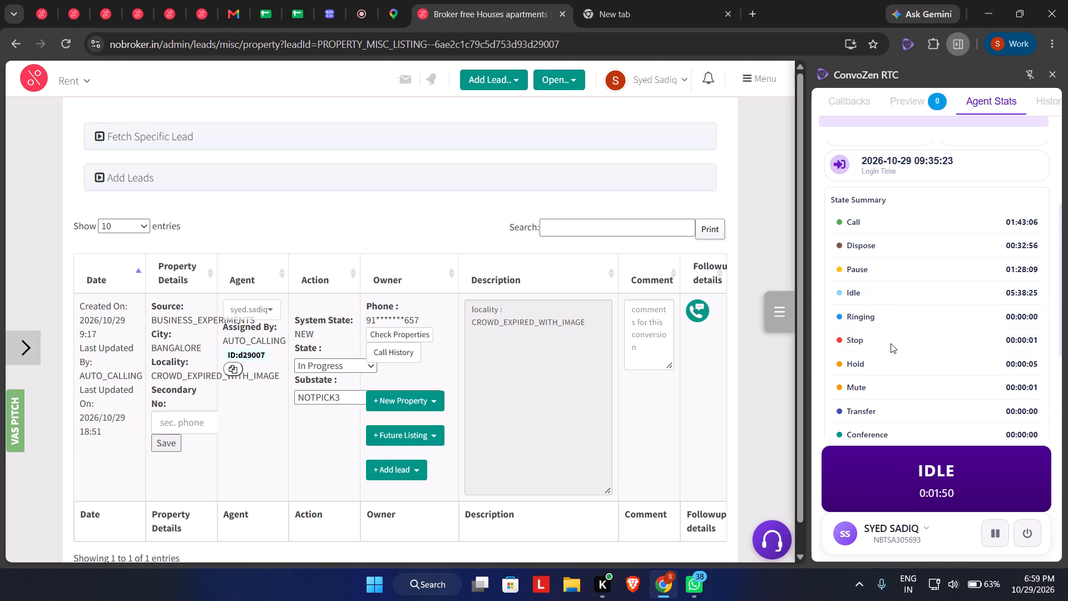
{"action": "scroll", "coordinate": [892, 333], "scroll_direction": "up", "scroll_amount": 4}
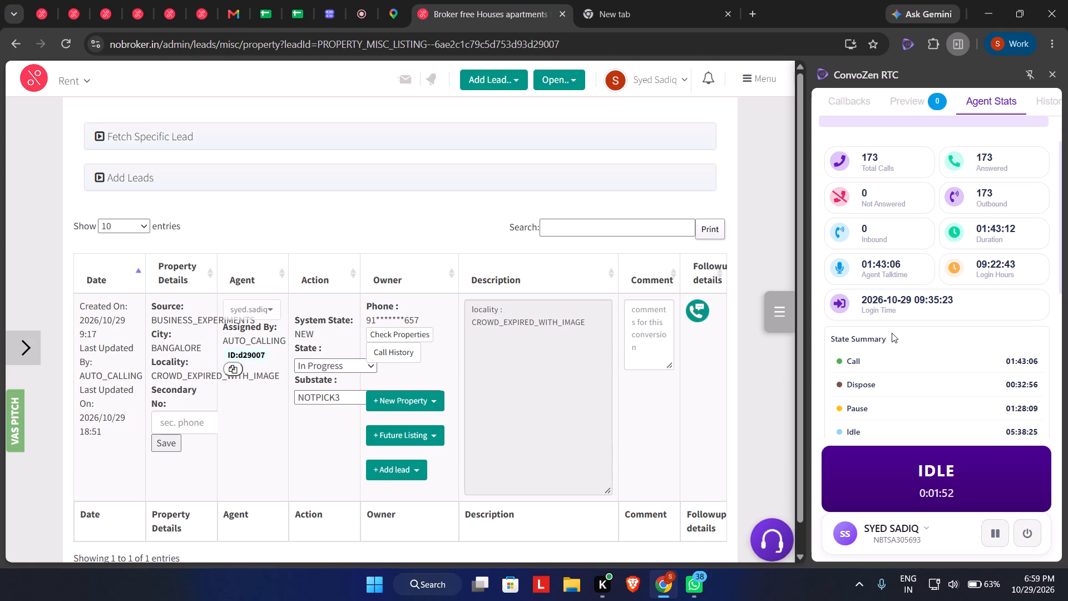
{"action": "left_click_drag", "start_coordinate": [861, 155], "coordinate": [892, 161]}
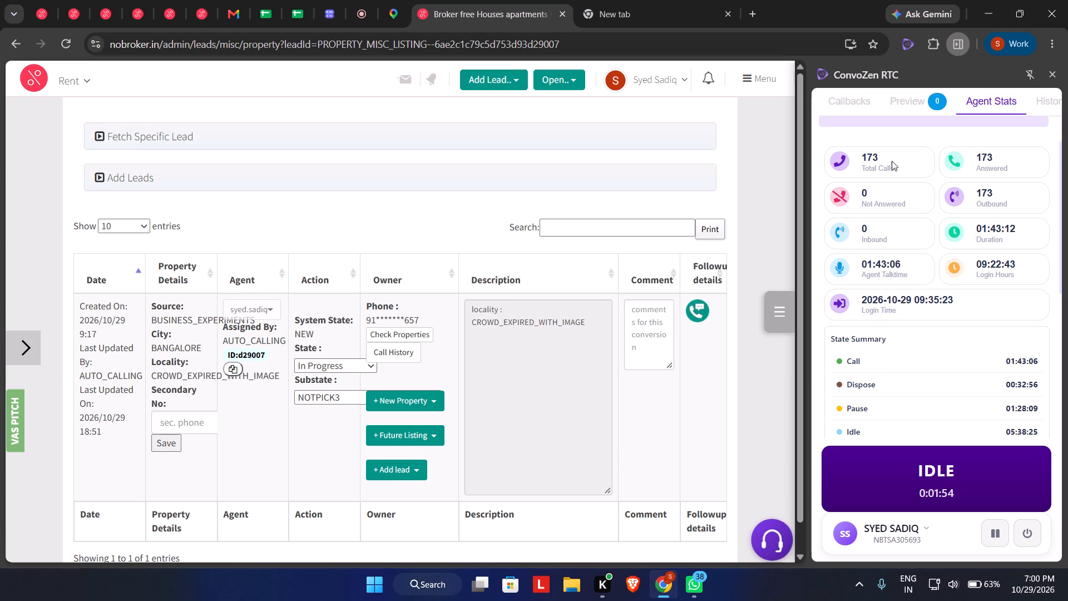
{"action": "left_click_drag", "start_coordinate": [892, 161], "coordinate": [899, 162]}
{"action": "left_click", "coordinate": [1031, 300]}
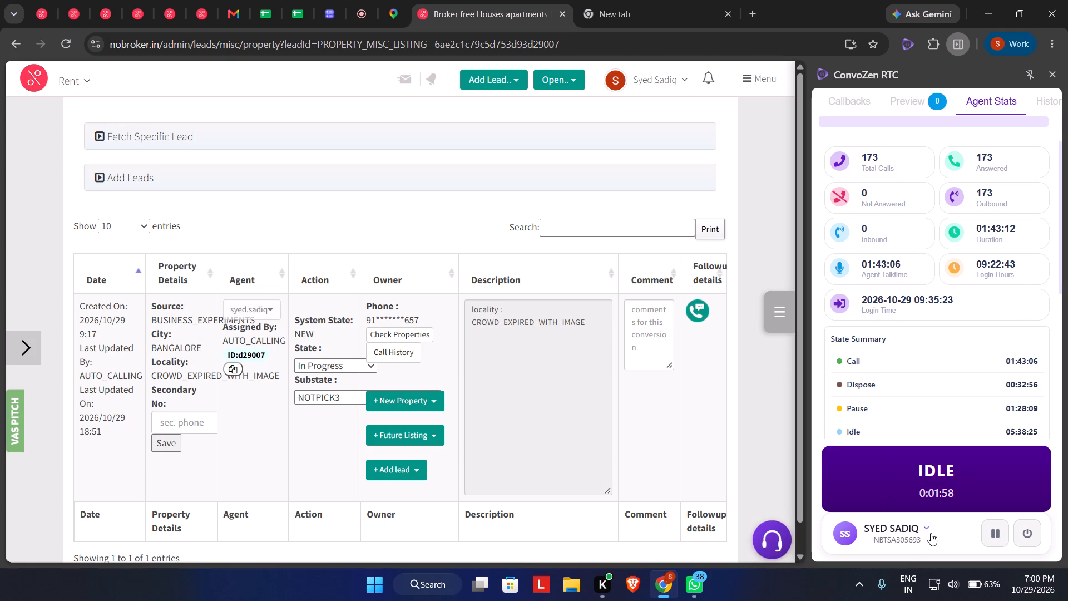
{"action": "left_click", "coordinate": [491, 0]}
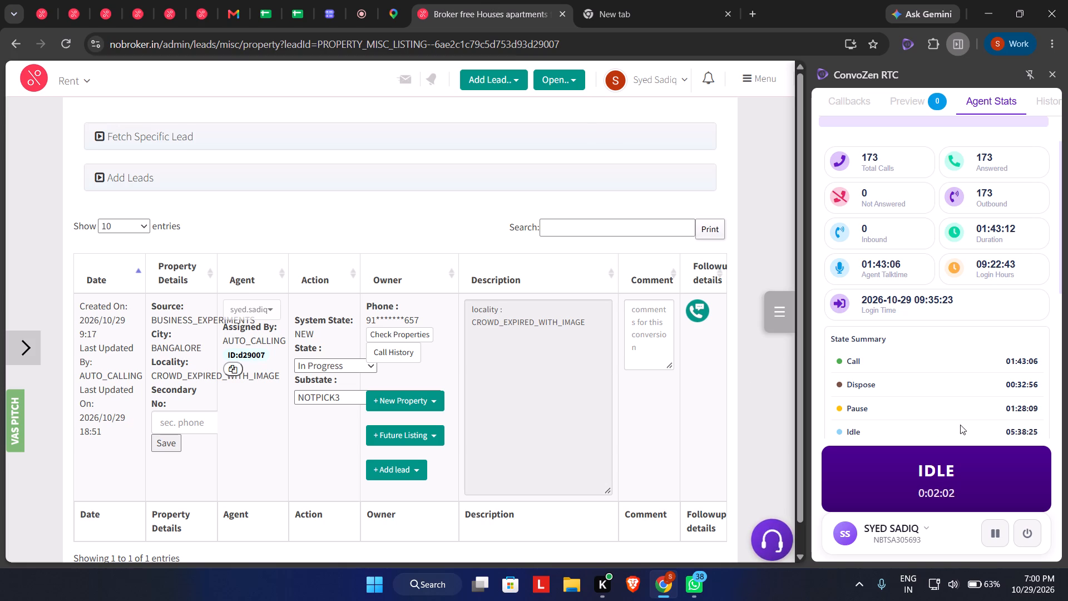
{"action": "left_click_drag", "start_coordinate": [1006, 425], "coordinate": [1041, 433]}
{"action": "left_click", "coordinate": [971, 377]}
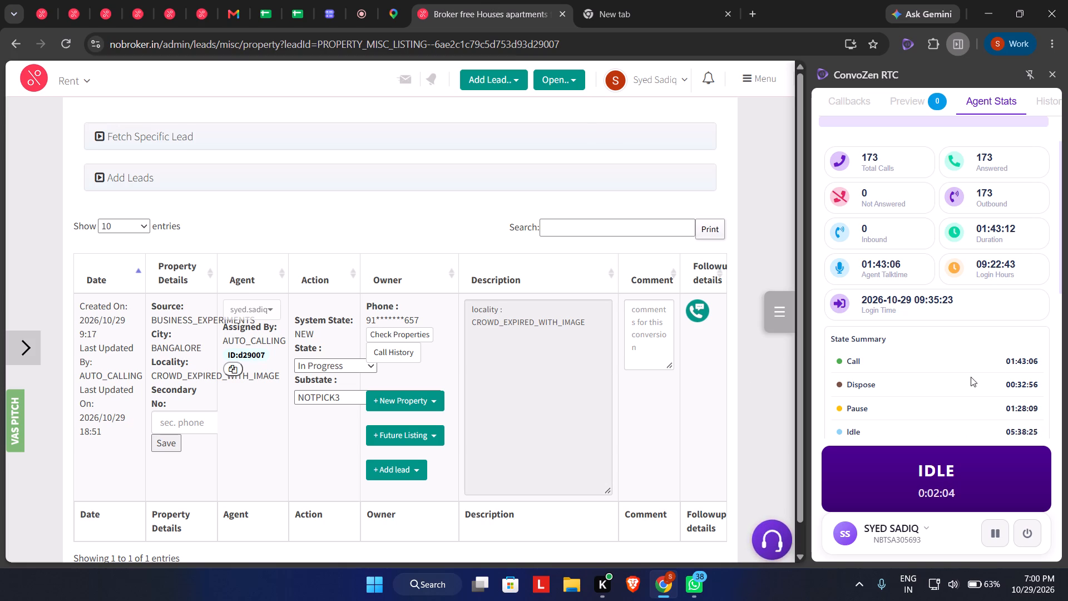
{"action": "left_click_drag", "start_coordinate": [1001, 363], "coordinate": [1042, 366]}
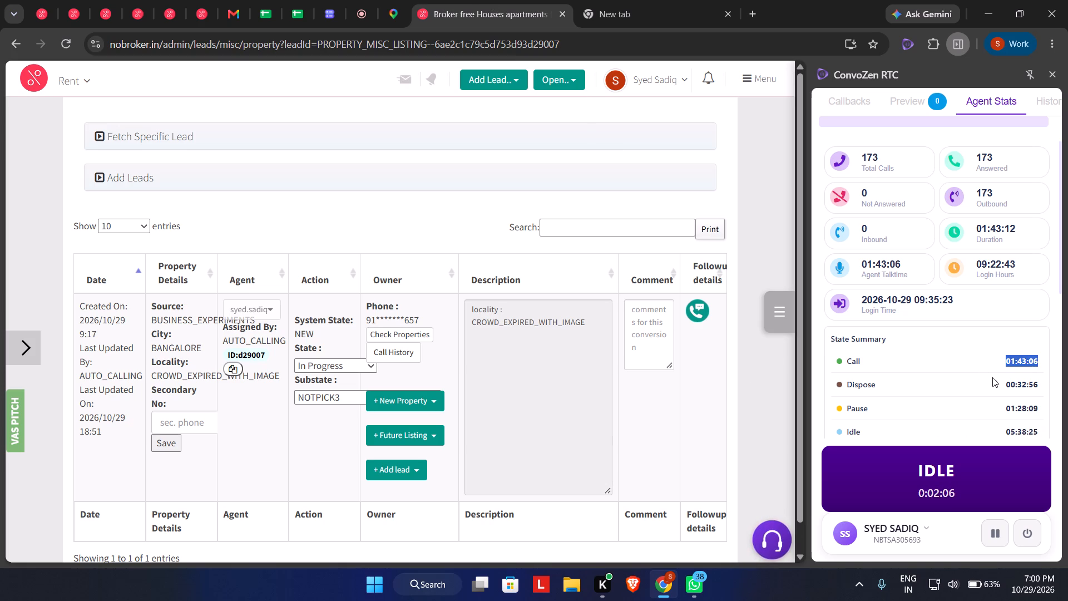
{"action": "left_click_drag", "start_coordinate": [1007, 428], "coordinate": [1016, 431]}
{"action": "left_click_drag", "start_coordinate": [1023, 433], "coordinate": [1054, 441]}
{"action": "left_click", "coordinate": [985, 415]}
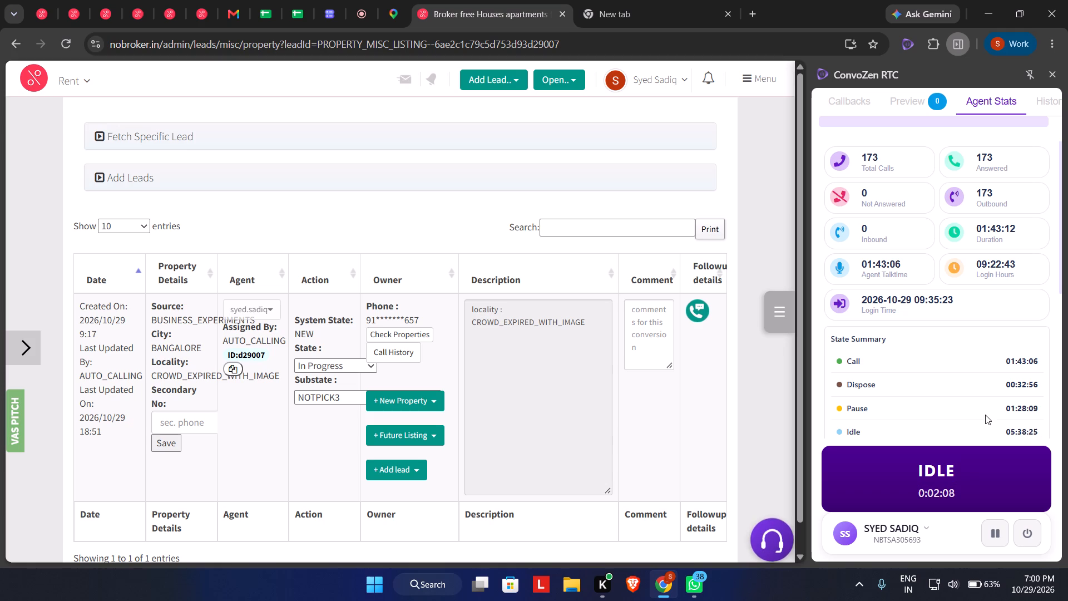
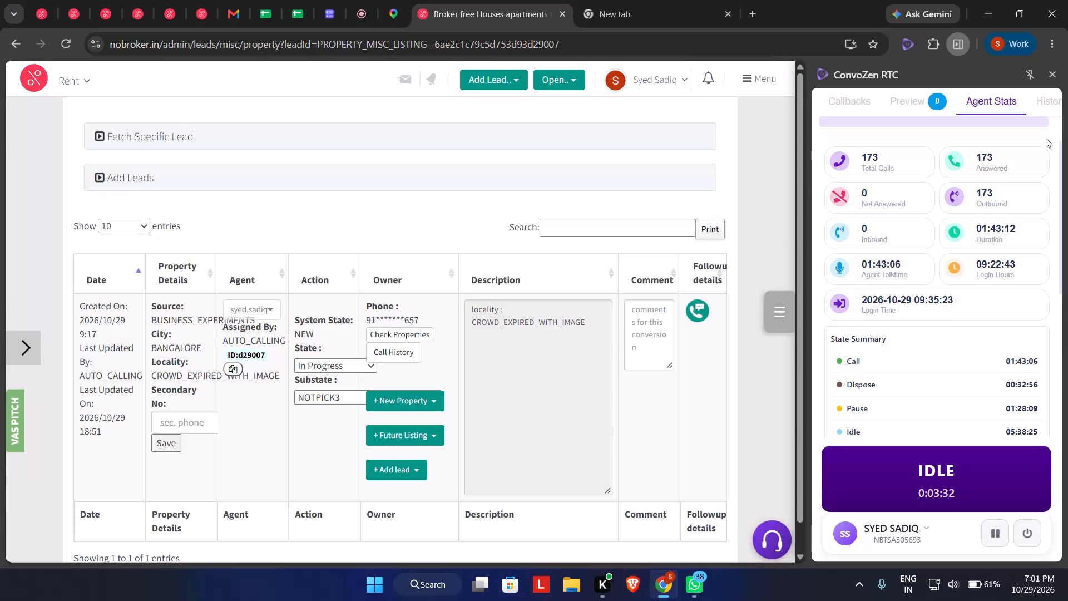
Check the Total Calls figure against the Idle and Call times in the agent stats State Summary.
{"action": "left_click_drag", "start_coordinate": [894, 151], "coordinate": [842, 170]}
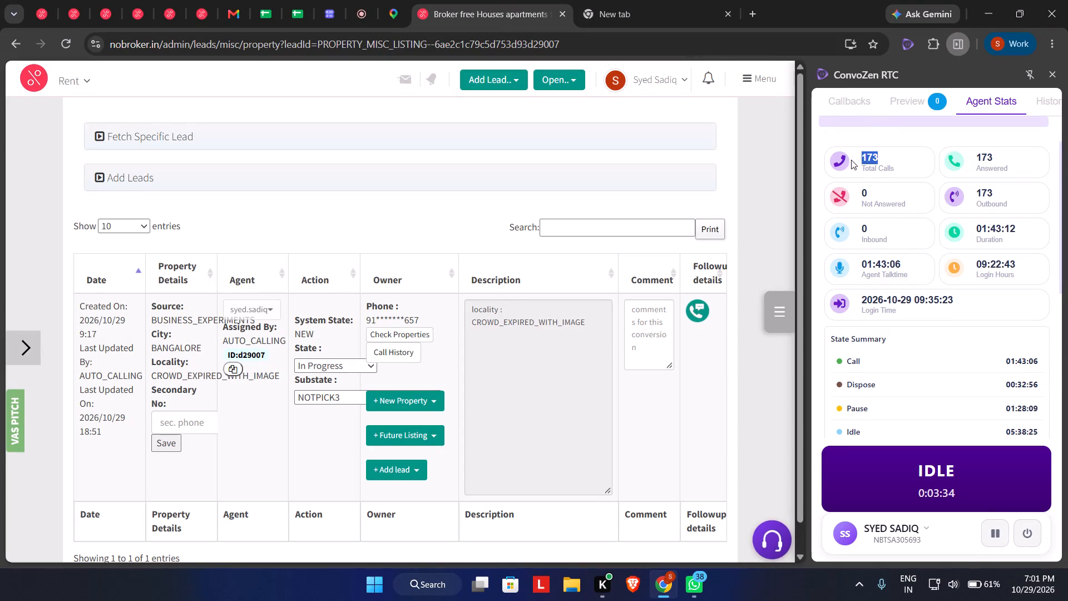
{"action": "left_click", "coordinate": [888, 132]}
{"action": "left_click", "coordinate": [895, 149]}
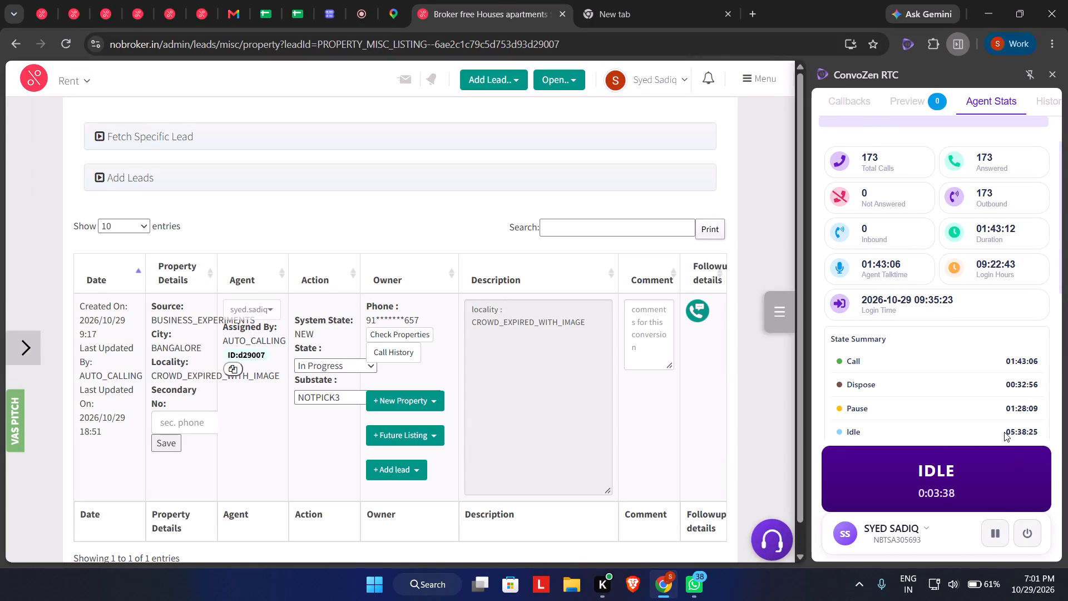
{"action": "left_click_drag", "start_coordinate": [1006, 432], "coordinate": [1048, 440]}
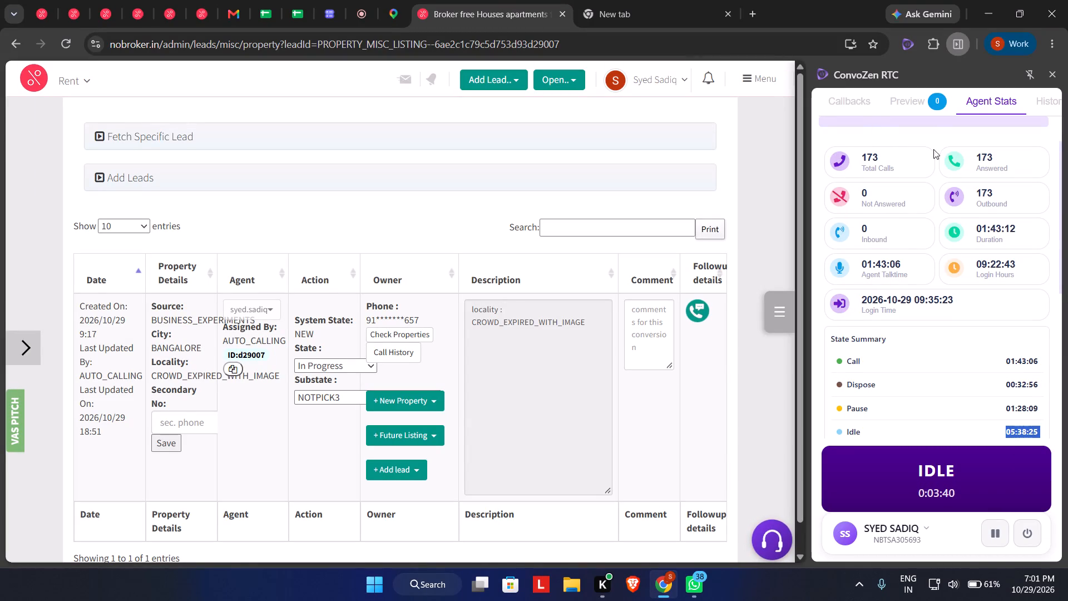
{"action": "left_click", "coordinate": [931, 145]}
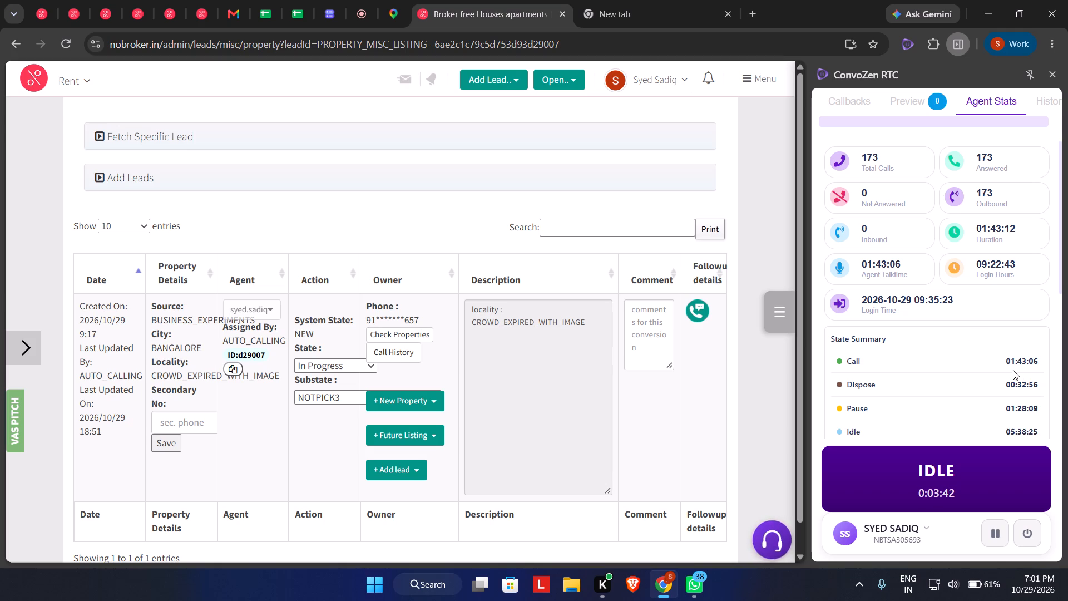
{"action": "left_click_drag", "start_coordinate": [1010, 359], "coordinate": [1034, 367]}
{"action": "left_click", "coordinate": [1036, 367]}
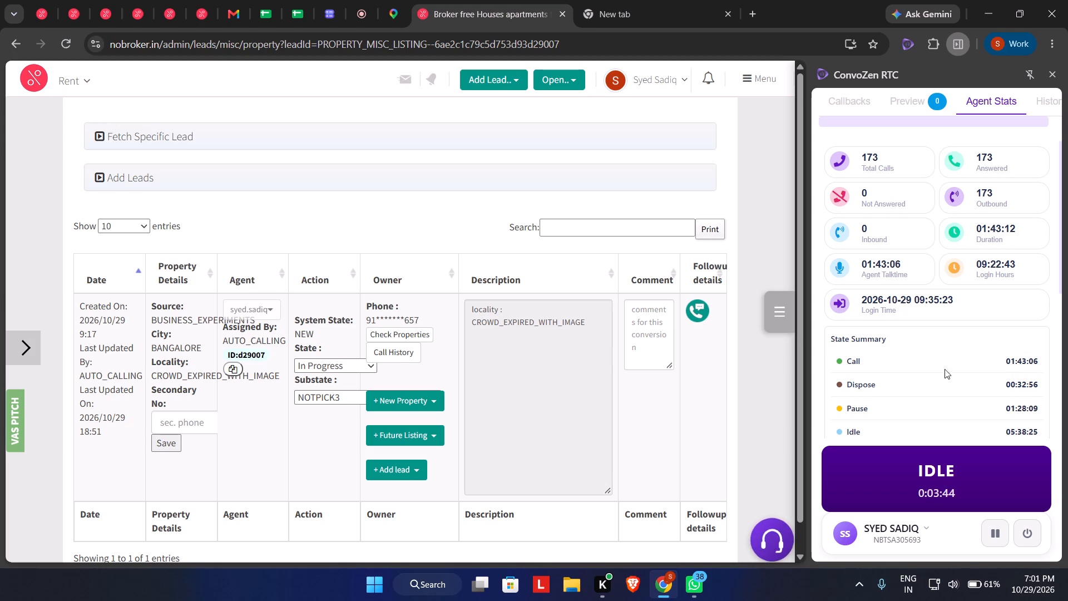
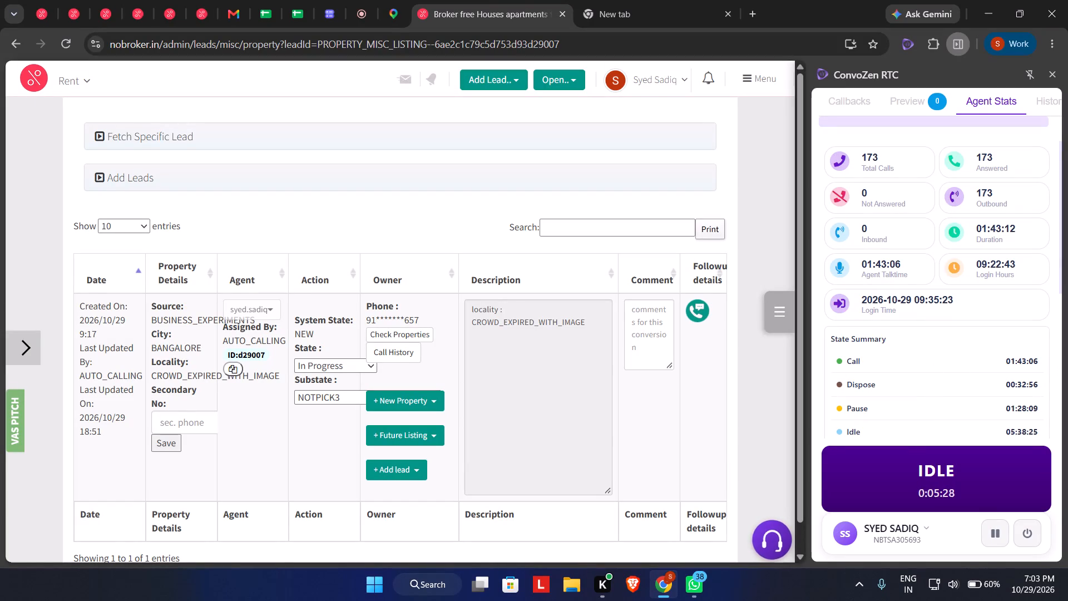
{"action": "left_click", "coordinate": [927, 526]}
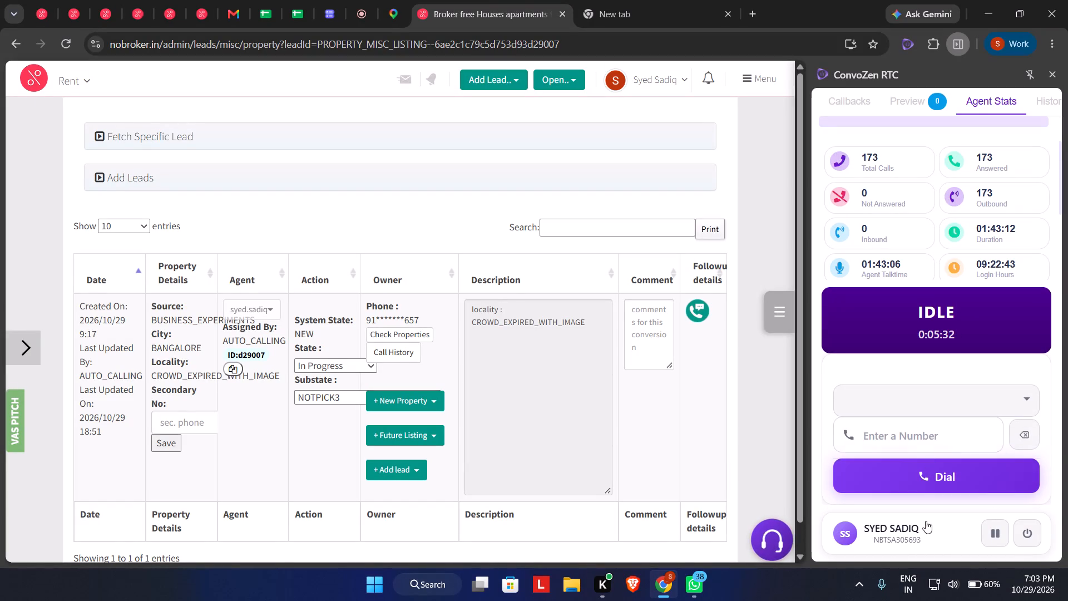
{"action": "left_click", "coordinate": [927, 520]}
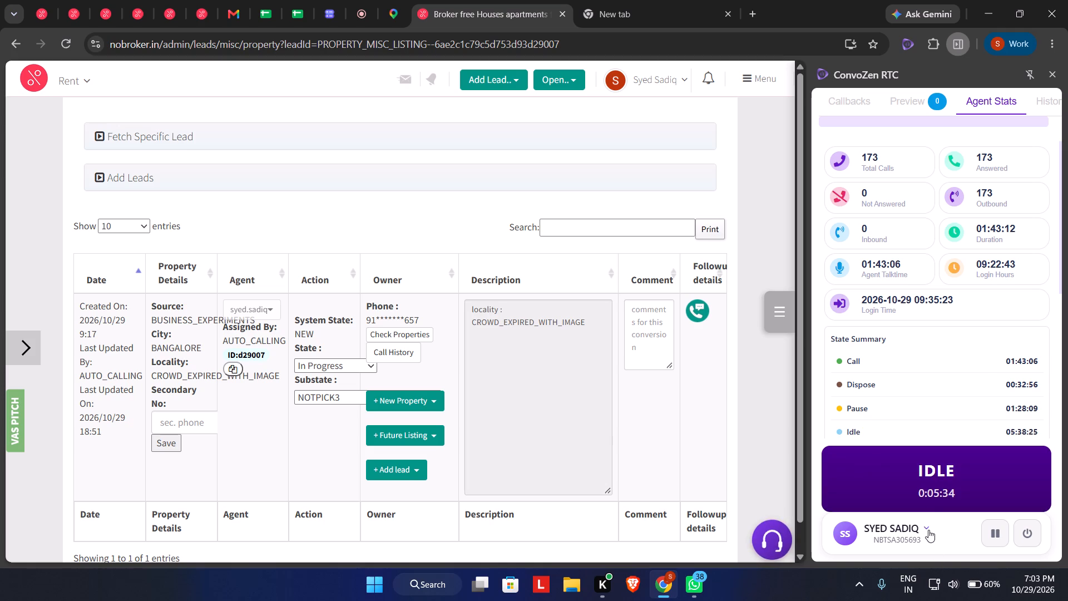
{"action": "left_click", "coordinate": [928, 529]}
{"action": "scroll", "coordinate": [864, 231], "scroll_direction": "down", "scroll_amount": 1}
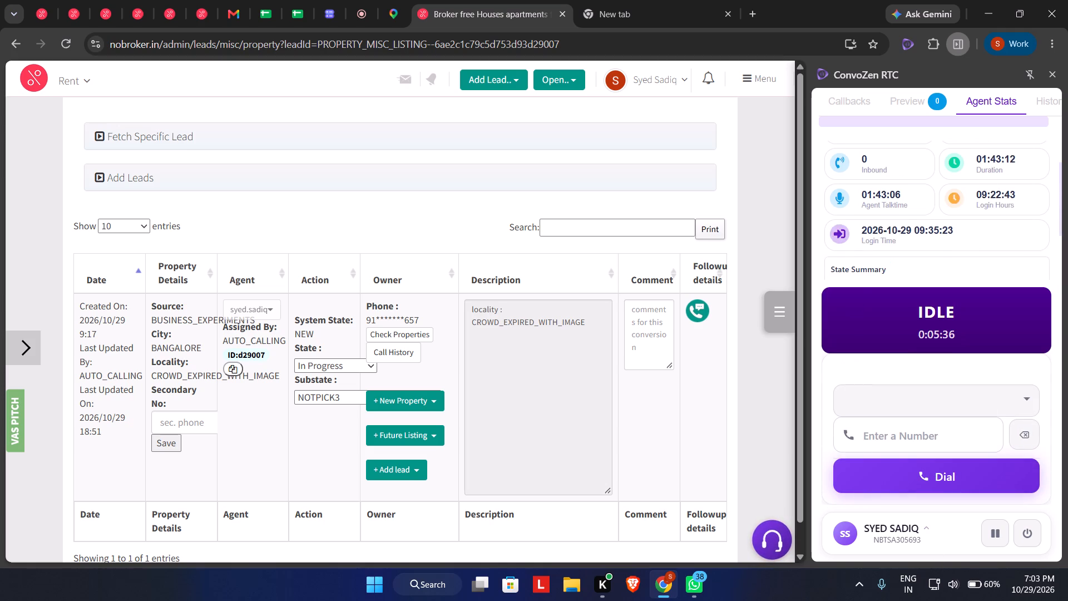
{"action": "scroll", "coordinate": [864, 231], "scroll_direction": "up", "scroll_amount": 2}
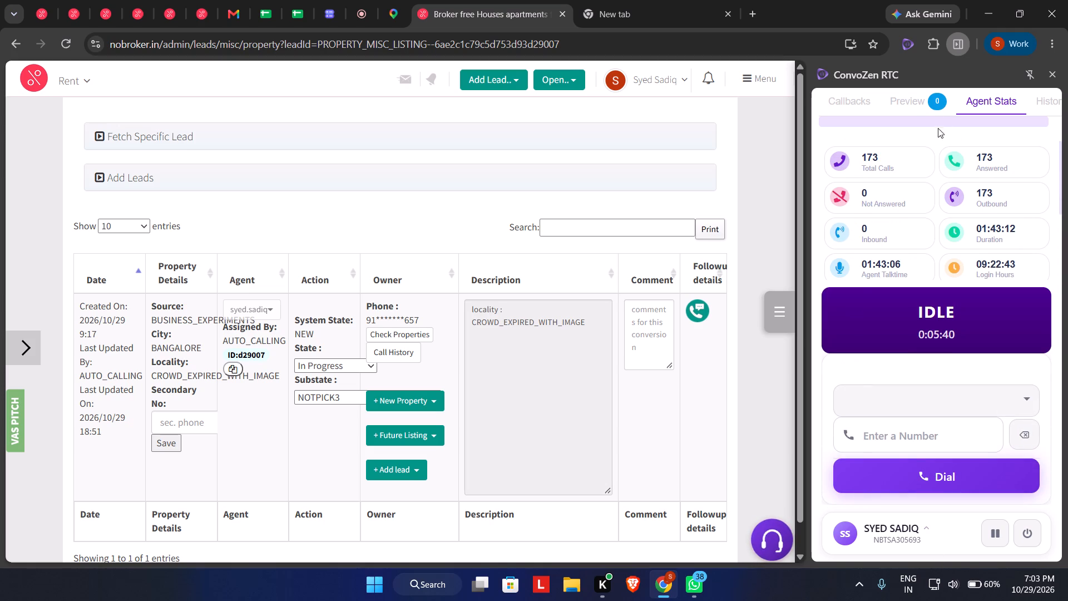
Check the previews and callbacks, return to the agent stats, and examine the Idle time in the State Summary.
{"action": "left_click", "coordinate": [912, 101]}
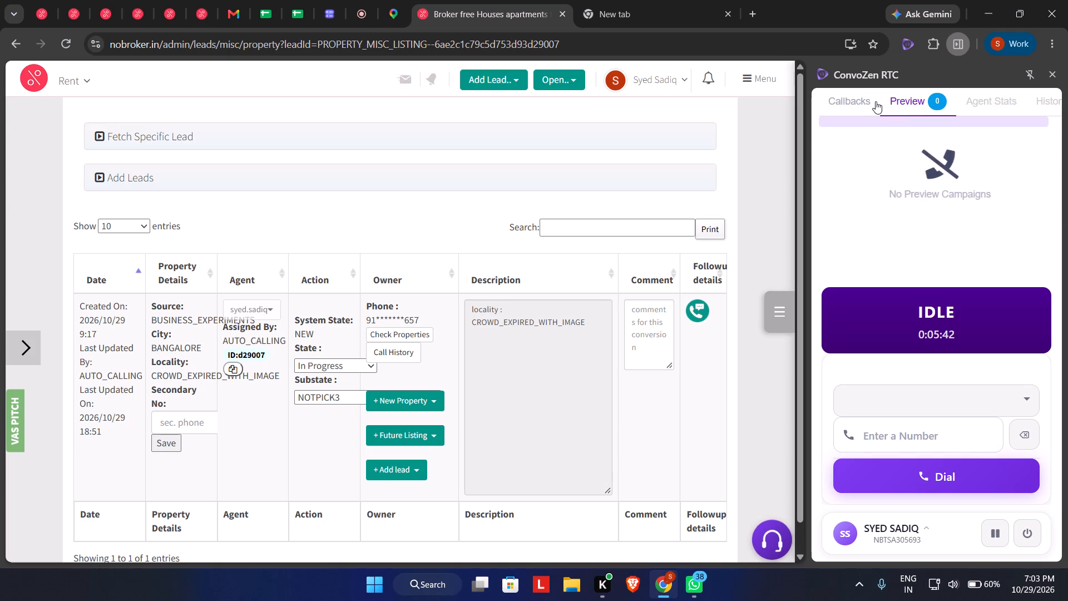
{"action": "left_click", "coordinate": [874, 101]}
{"action": "left_click", "coordinate": [959, 107]}
{"action": "scroll", "coordinate": [941, 238], "scroll_direction": "down", "scroll_amount": 1}
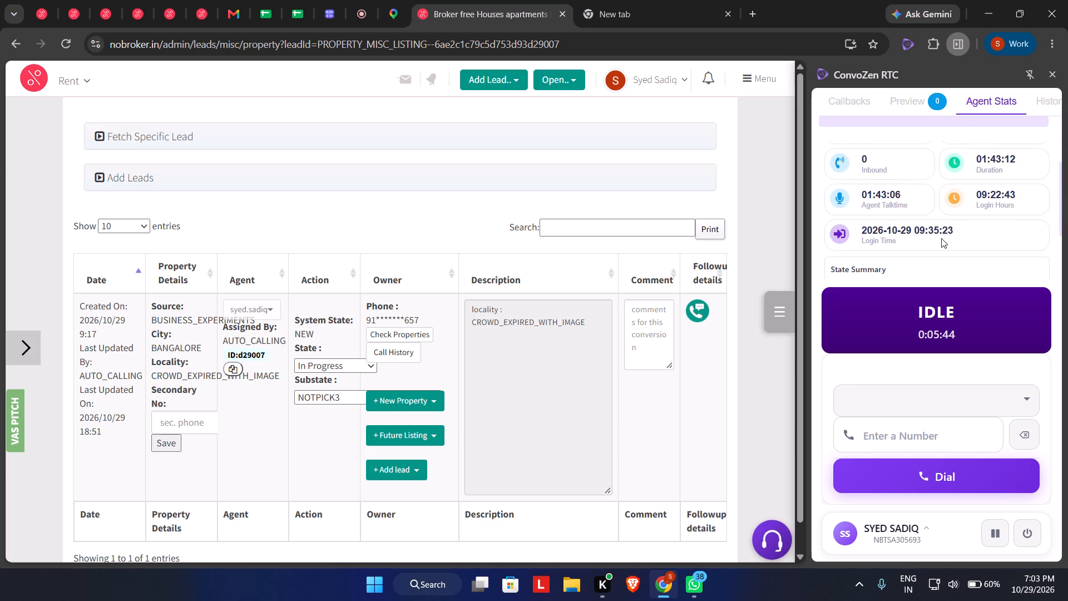
{"action": "scroll", "coordinate": [941, 238], "scroll_direction": "down", "scroll_amount": 2}
{"action": "scroll", "coordinate": [941, 238], "scroll_direction": "up", "scroll_amount": 1}
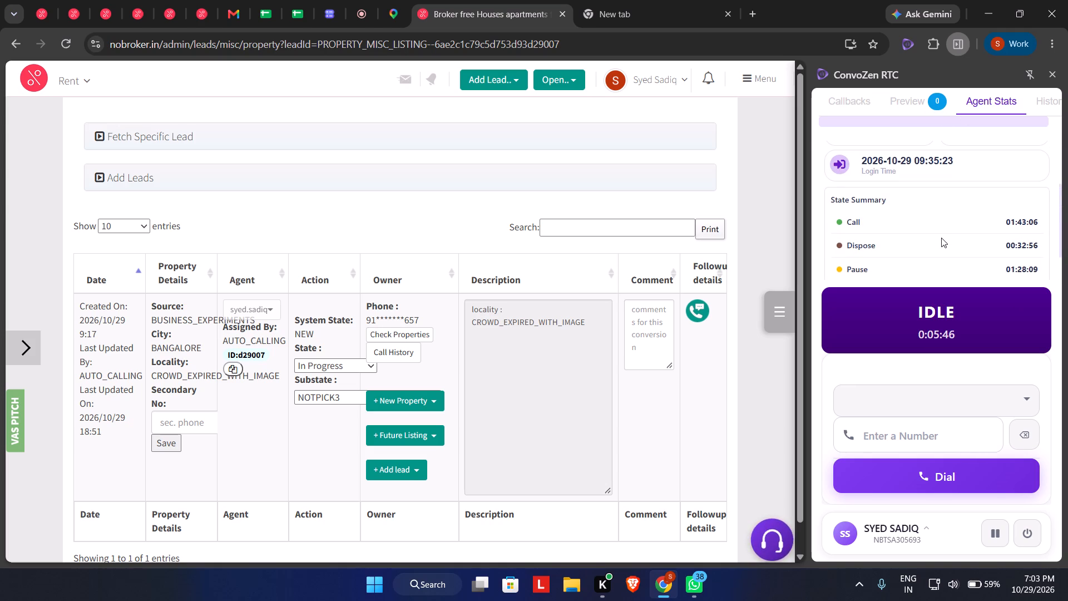
{"action": "scroll", "coordinate": [941, 238], "scroll_direction": "down", "scroll_amount": 1}
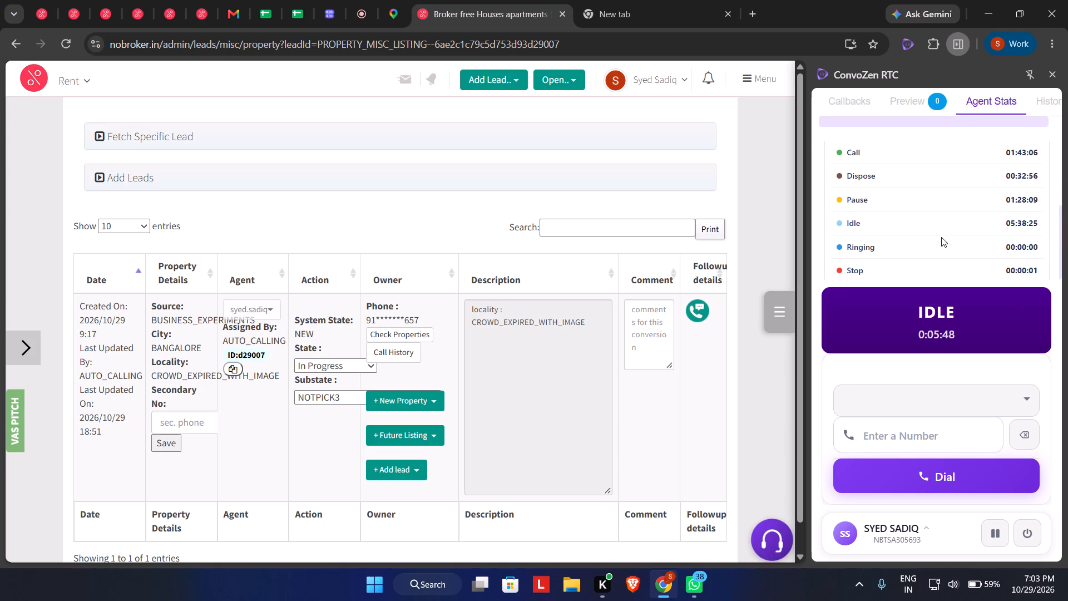
{"action": "left_click_drag", "start_coordinate": [1002, 220], "coordinate": [1066, 225]}
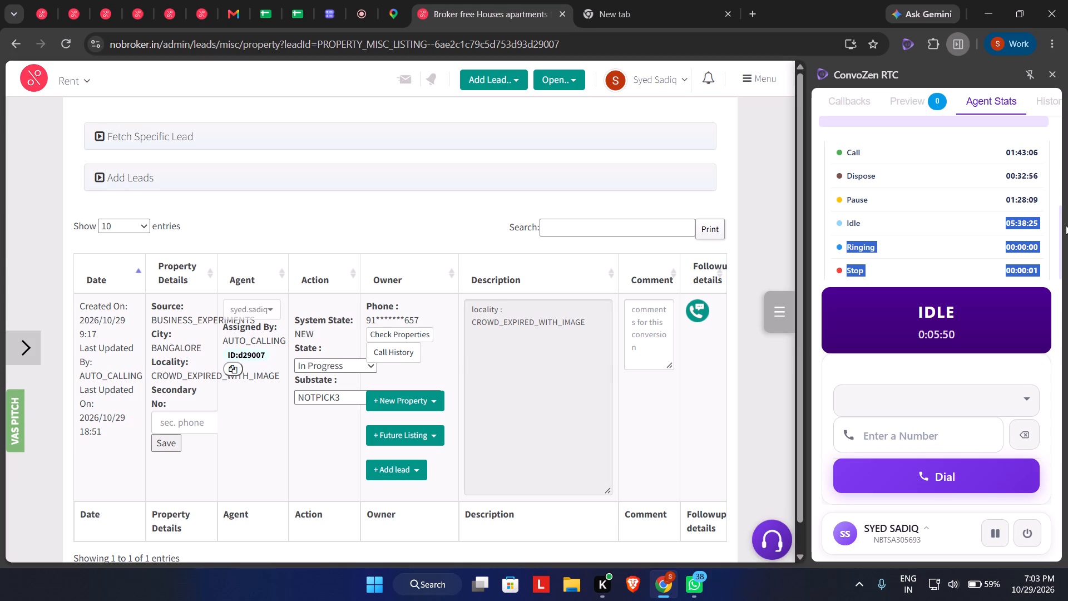
{"action": "left_click", "coordinate": [1042, 214]}
{"action": "left_click_drag", "start_coordinate": [1034, 225], "coordinate": [995, 227]}
{"action": "left_click", "coordinate": [995, 228]}
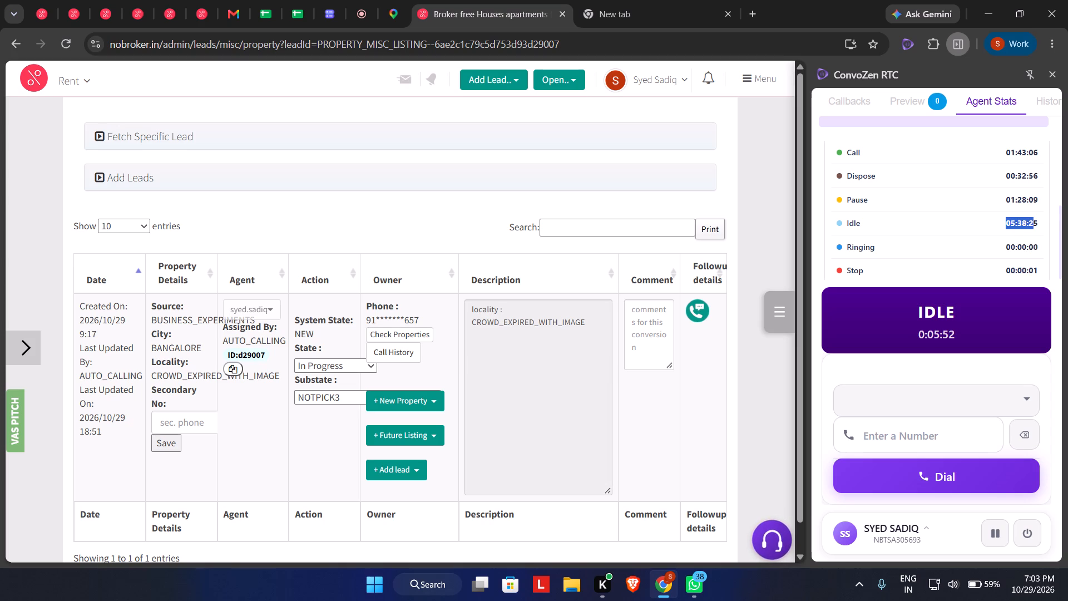
{"action": "left_click", "coordinate": [1036, 221]}
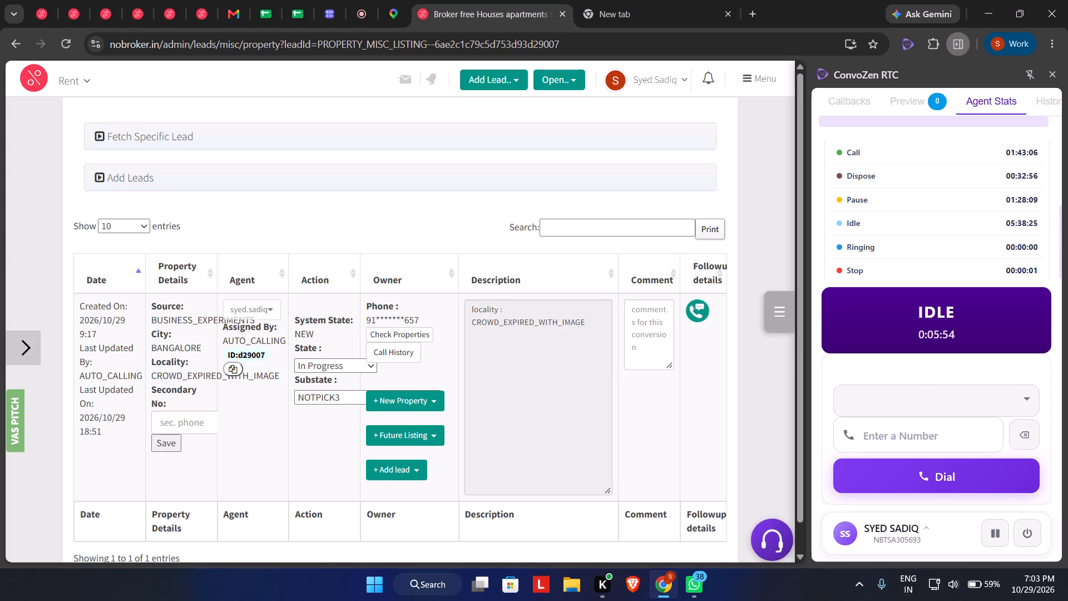
{"action": "left_click_drag", "start_coordinate": [1037, 222], "coordinate": [1000, 222]}
{"action": "left_click", "coordinate": [986, 210]}
{"action": "left_click_drag", "start_coordinate": [1039, 223], "coordinate": [997, 221]}
{"action": "left_click", "coordinate": [984, 218]}
{"action": "left_click", "coordinate": [991, 221]}
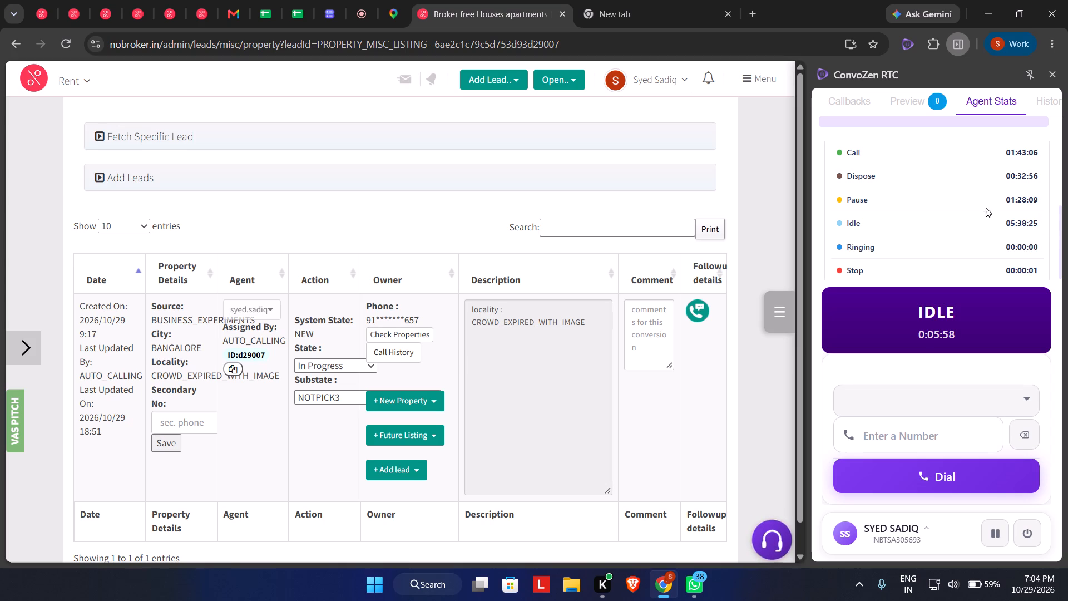
Compare the call totals and login hours with the Call, Dispose, Pause and Idle times in the agent stats.
{"action": "left_click", "coordinate": [924, 530]}
{"action": "scroll", "coordinate": [902, 388], "scroll_direction": "up", "scroll_amount": 5}
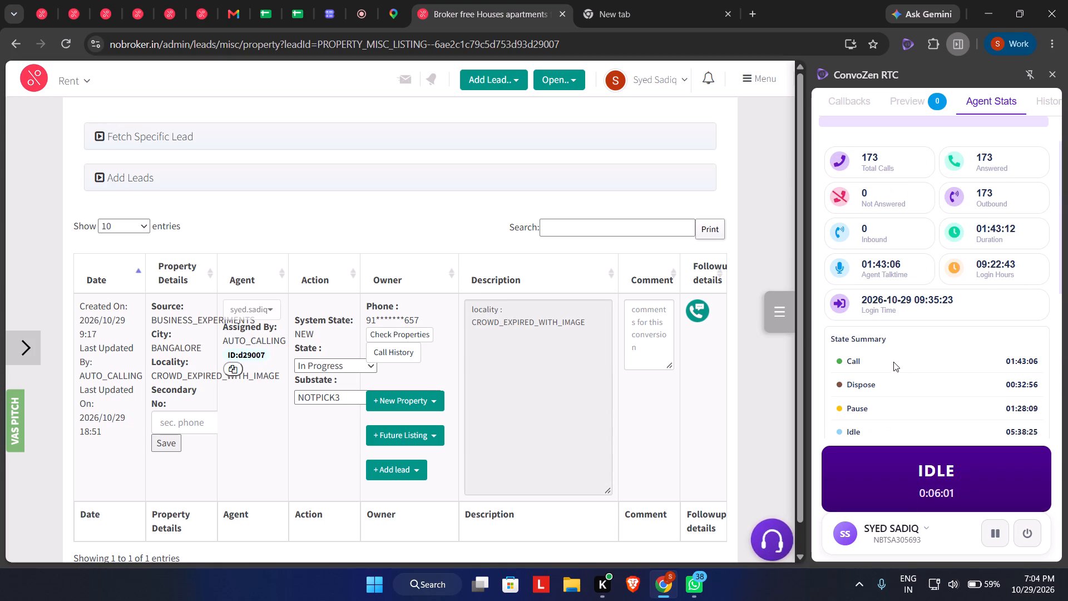
{"action": "left_click", "coordinate": [926, 524]}
{"action": "left_click", "coordinate": [926, 524]}
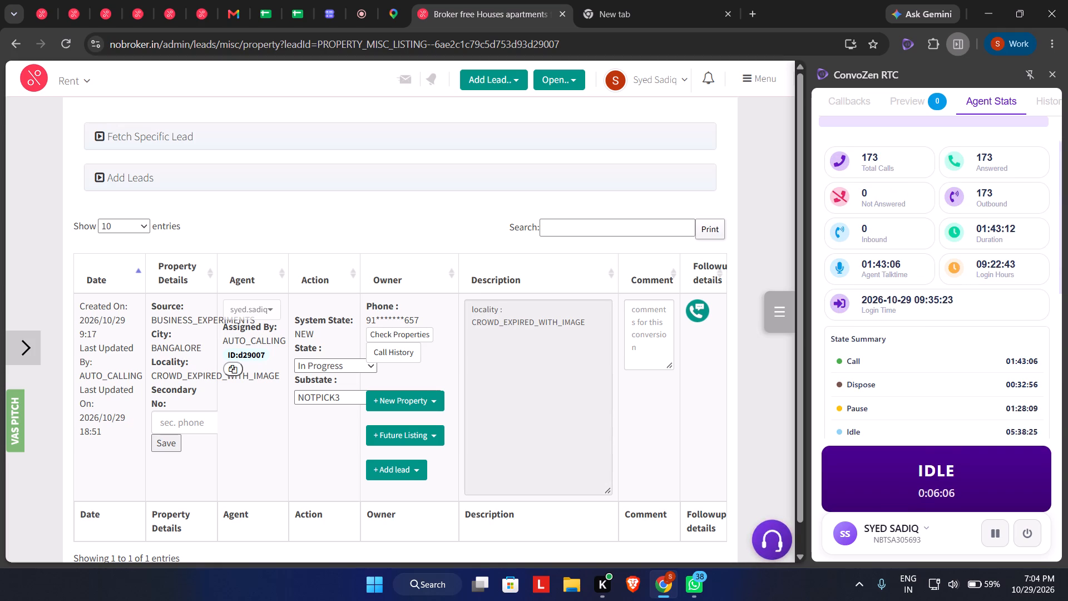
{"action": "left_click", "coordinate": [924, 526]}
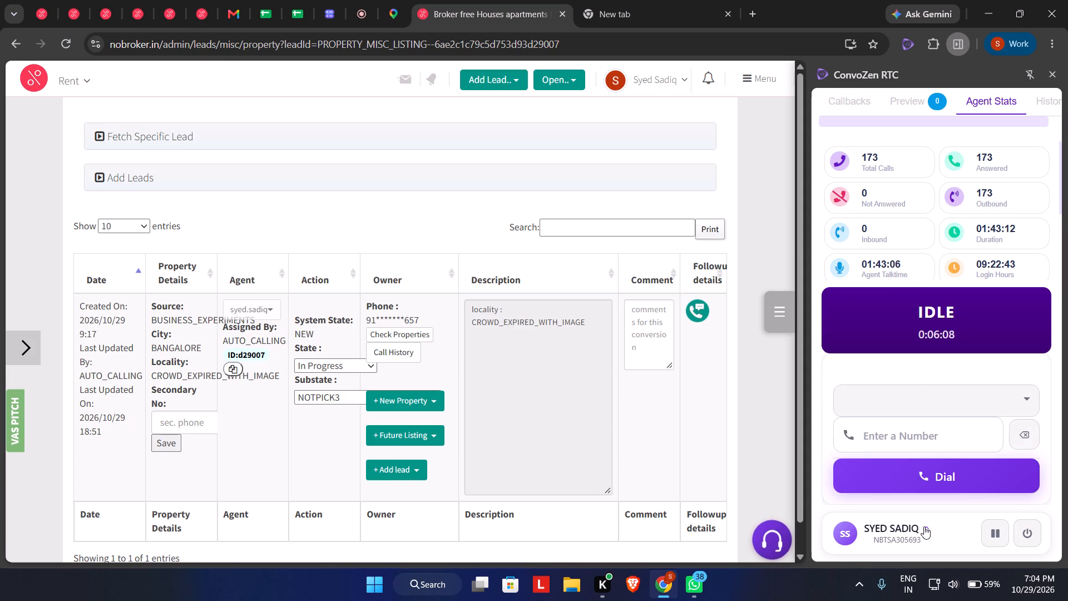
{"action": "scroll", "coordinate": [886, 238], "scroll_direction": "down", "scroll_amount": 2}
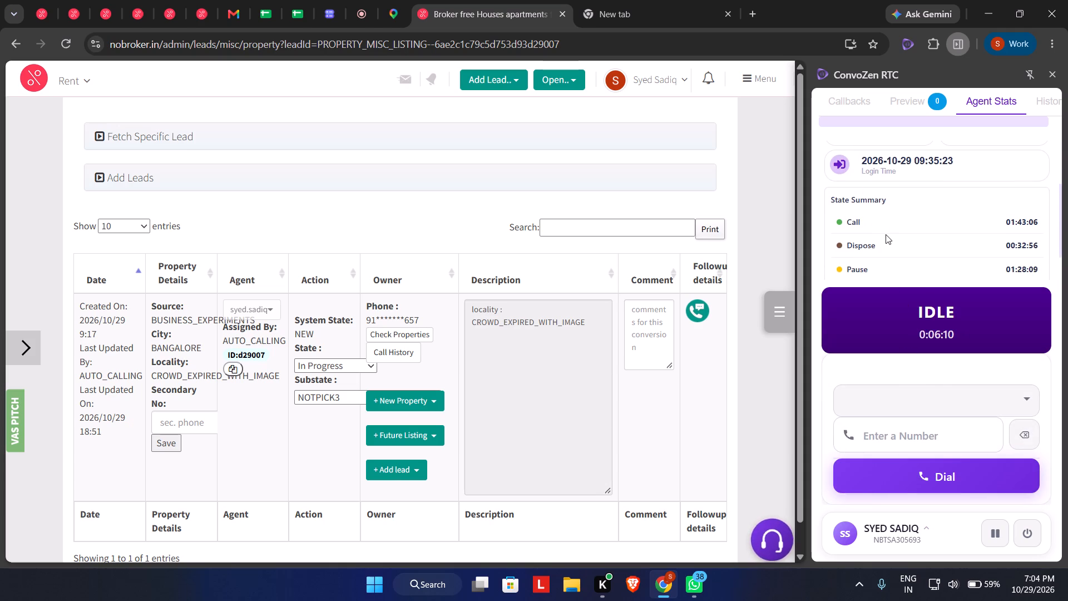
{"action": "scroll", "coordinate": [886, 234], "scroll_direction": "down", "scroll_amount": 1}
{"action": "scroll", "coordinate": [886, 234], "scroll_direction": "up", "scroll_amount": 1}
{"action": "scroll", "coordinate": [886, 234], "scroll_direction": "down", "scroll_amount": 1}
{"action": "scroll", "coordinate": [886, 234], "scroll_direction": "up", "scroll_amount": 1}
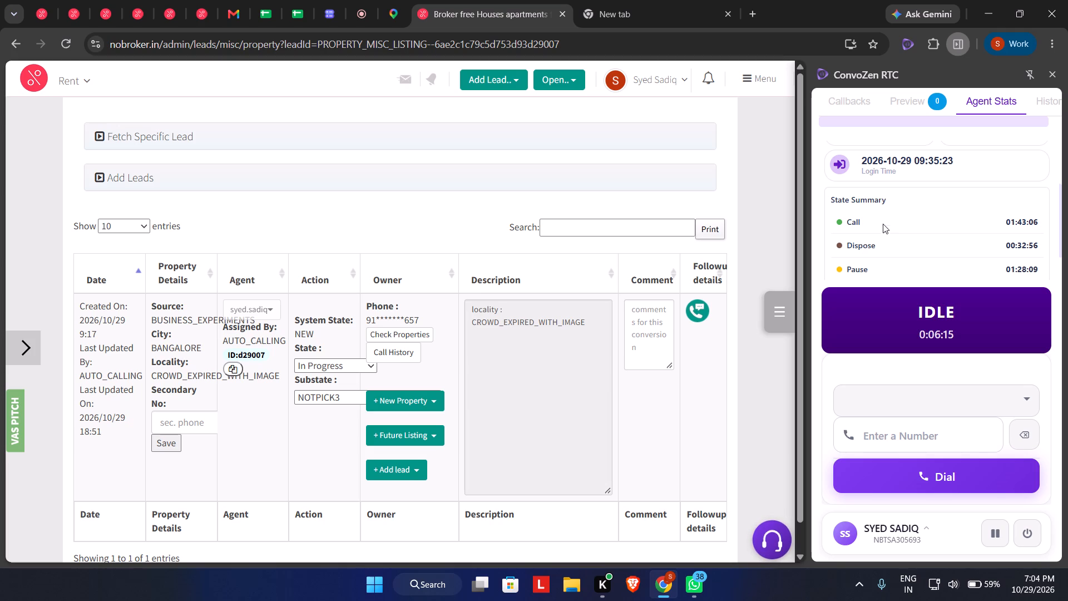
{"action": "scroll", "coordinate": [871, 190], "scroll_direction": "down", "scroll_amount": 1}
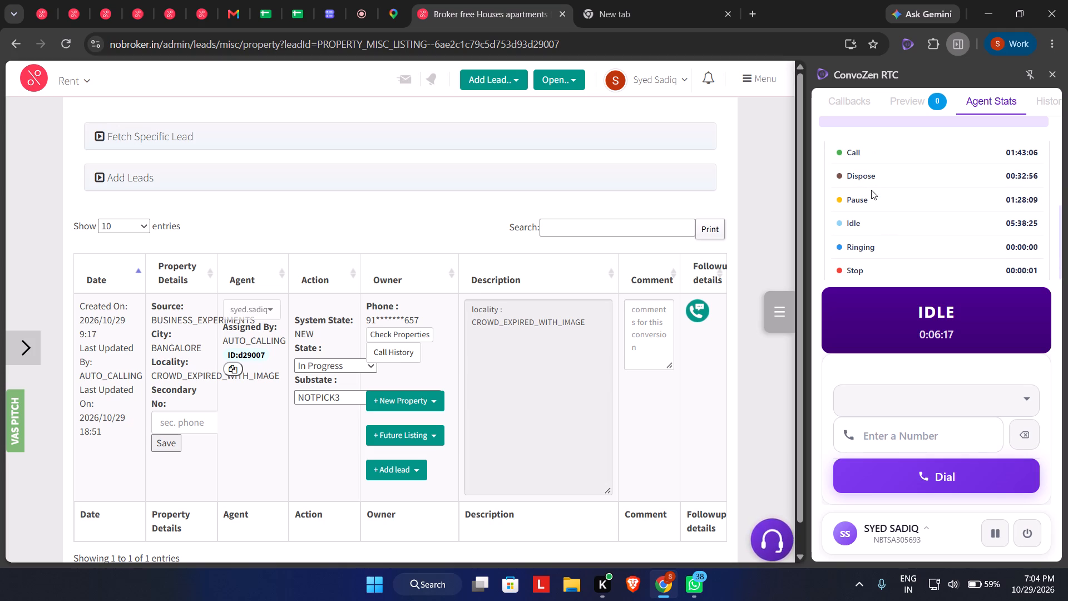
{"action": "scroll", "coordinate": [871, 190], "scroll_direction": "up", "scroll_amount": 7}
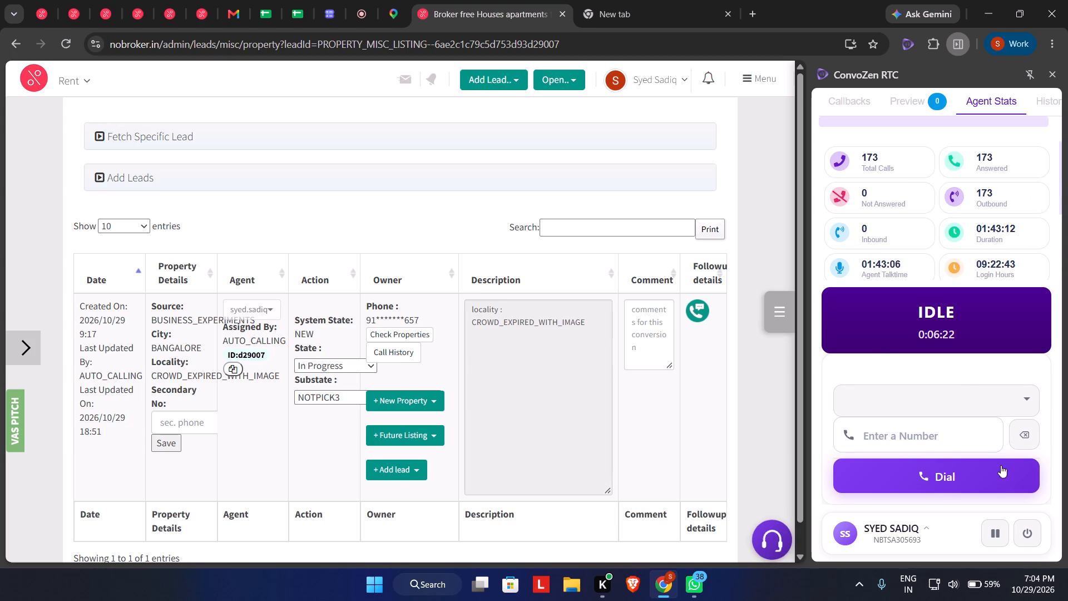
{"action": "left_click", "coordinate": [926, 530]}
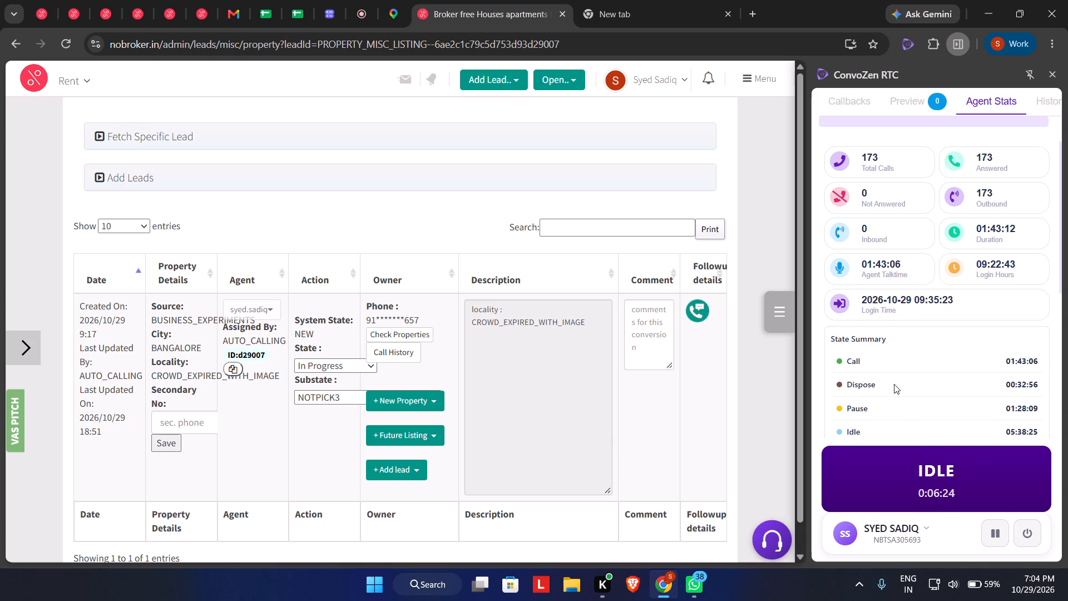
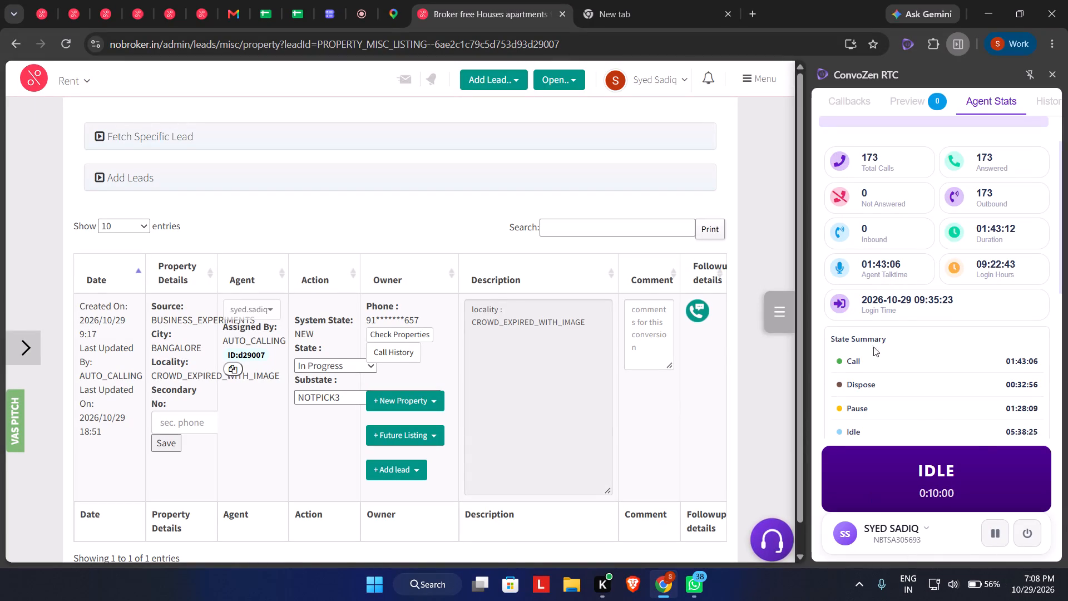
Check the callbacks repeatedly against the refreshed agent stats while waiting for the next call.
{"action": "scroll", "coordinate": [891, 336], "scroll_direction": "down", "scroll_amount": 1}
{"action": "scroll", "coordinate": [891, 336], "scroll_direction": "up", "scroll_amount": 2}
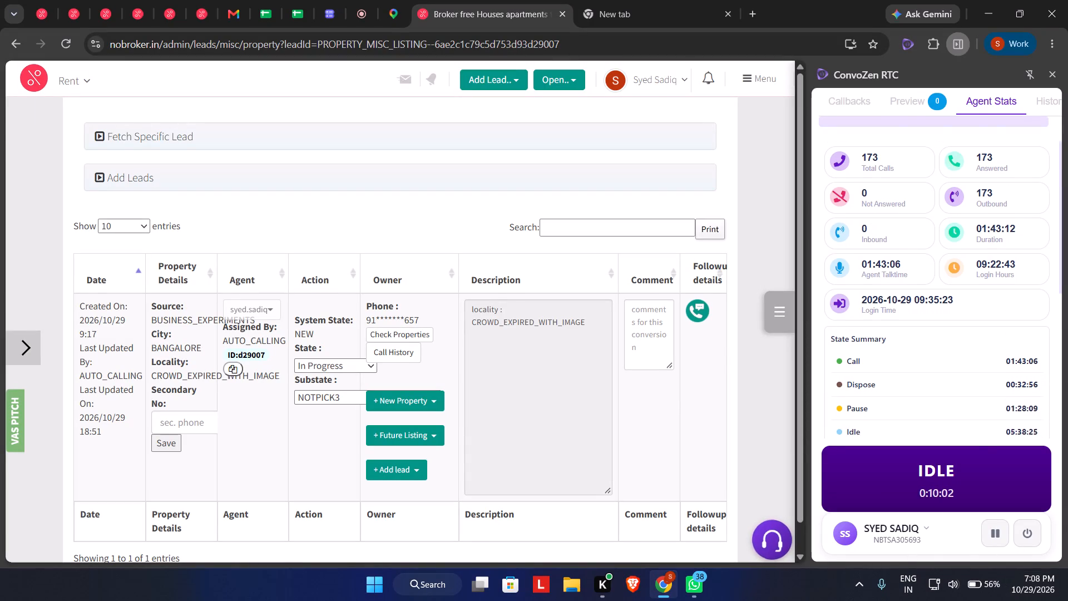
{"action": "left_click_drag", "start_coordinate": [872, 101], "coordinate": [876, 107]}
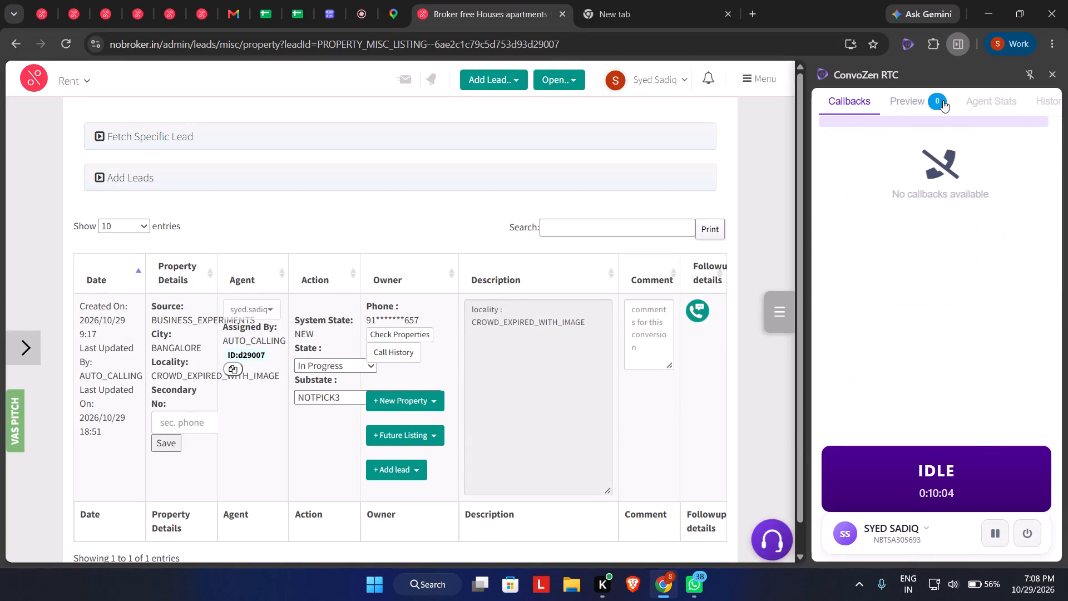
{"action": "left_click", "coordinate": [998, 104]}
{"action": "left_click", "coordinate": [836, 91]}
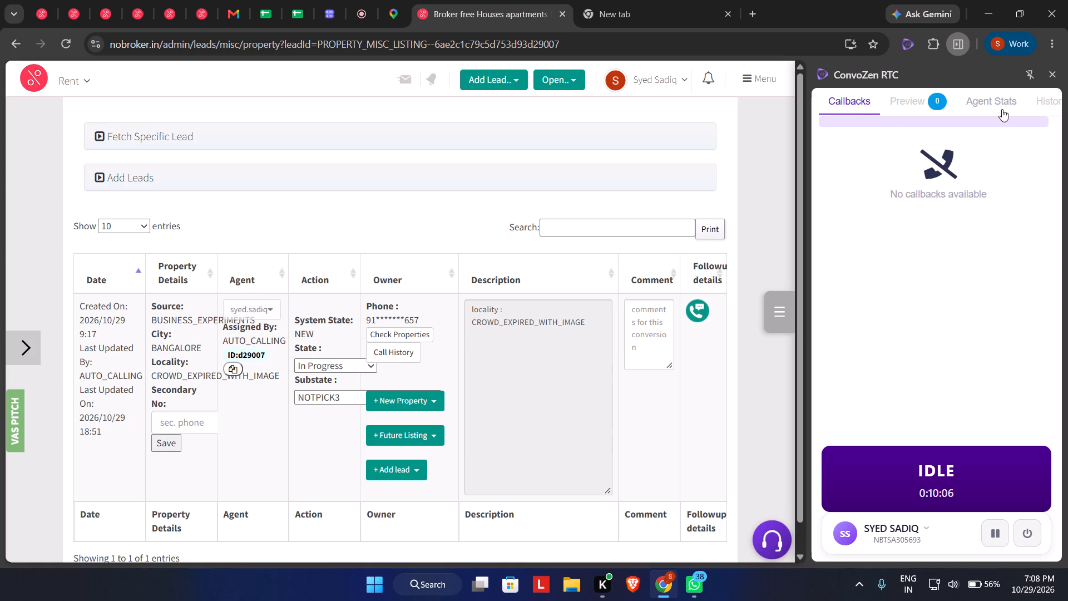
{"action": "left_click", "coordinate": [1002, 107]}
{"action": "left_click_drag", "start_coordinate": [878, 114], "coordinate": [887, 115]}
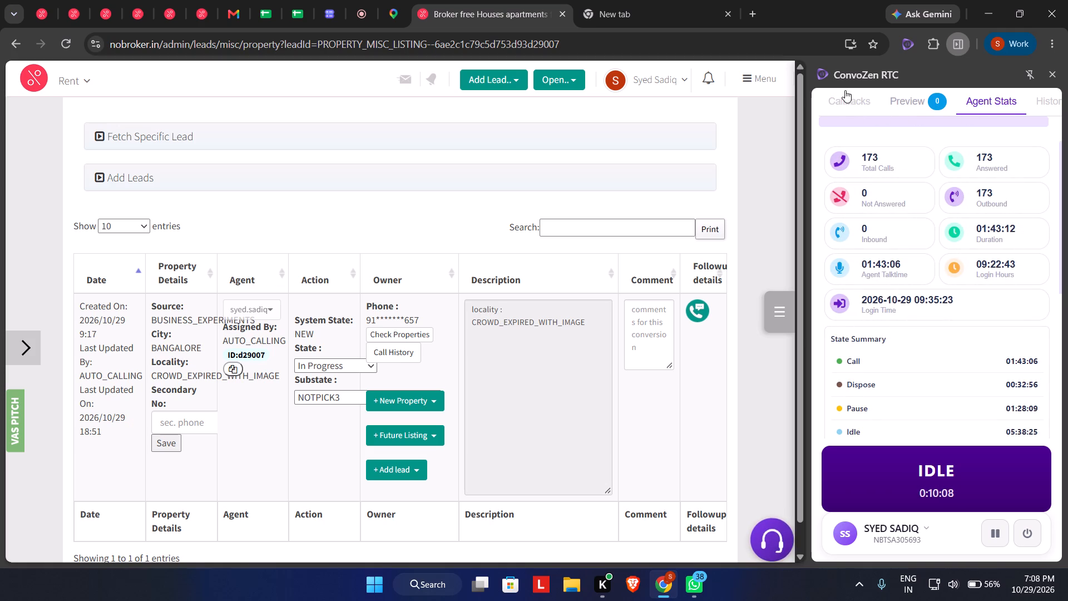
{"action": "double_click", "coordinate": [851, 110]}
{"action": "left_click", "coordinate": [976, 109]}
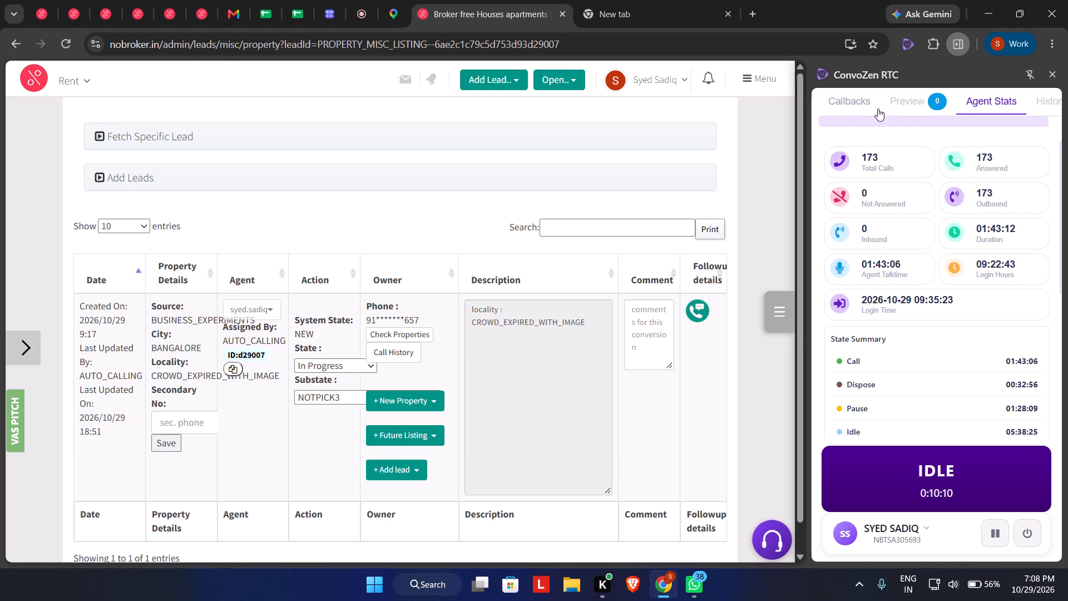
{"action": "left_click", "coordinate": [873, 108]}
{"action": "left_click", "coordinate": [986, 93]}
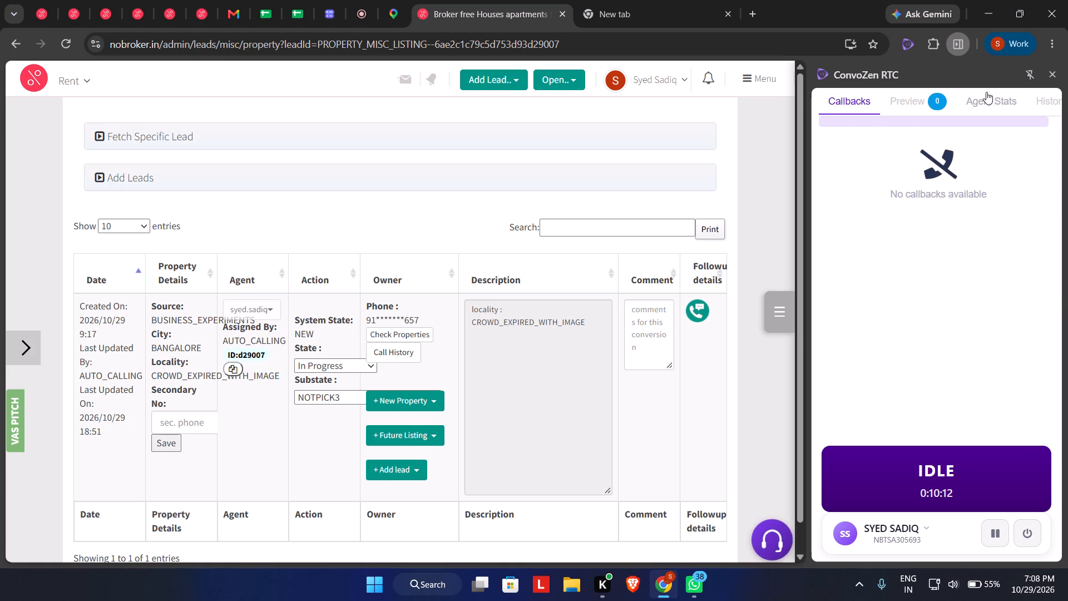
{"action": "left_click", "coordinate": [850, 106]}
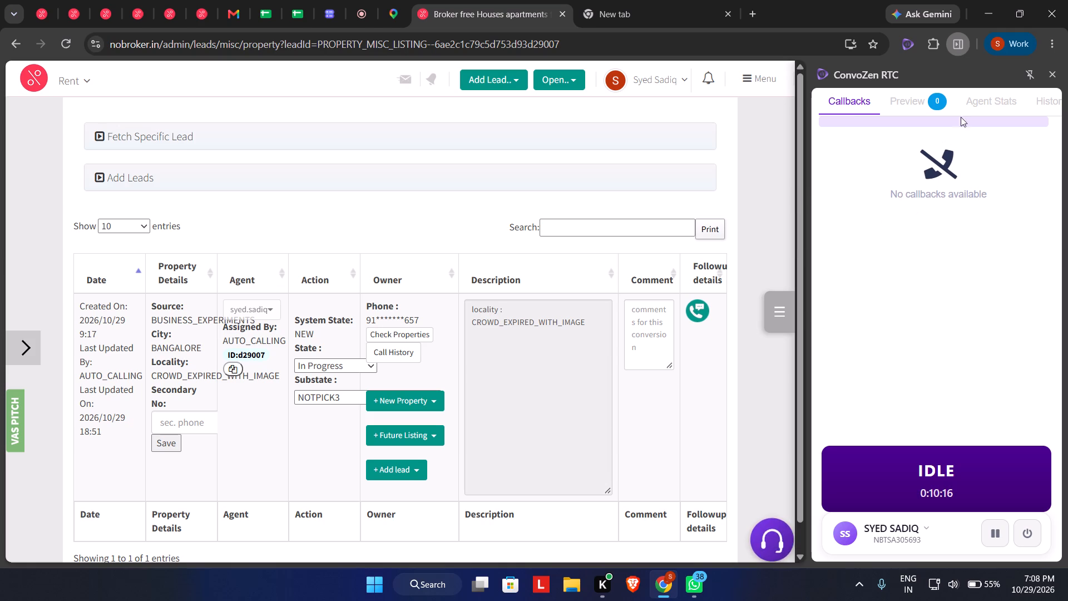
Reopen the agent stats and examine the Idle and Call times in the State Summary.
{"action": "left_click", "coordinate": [966, 92]}
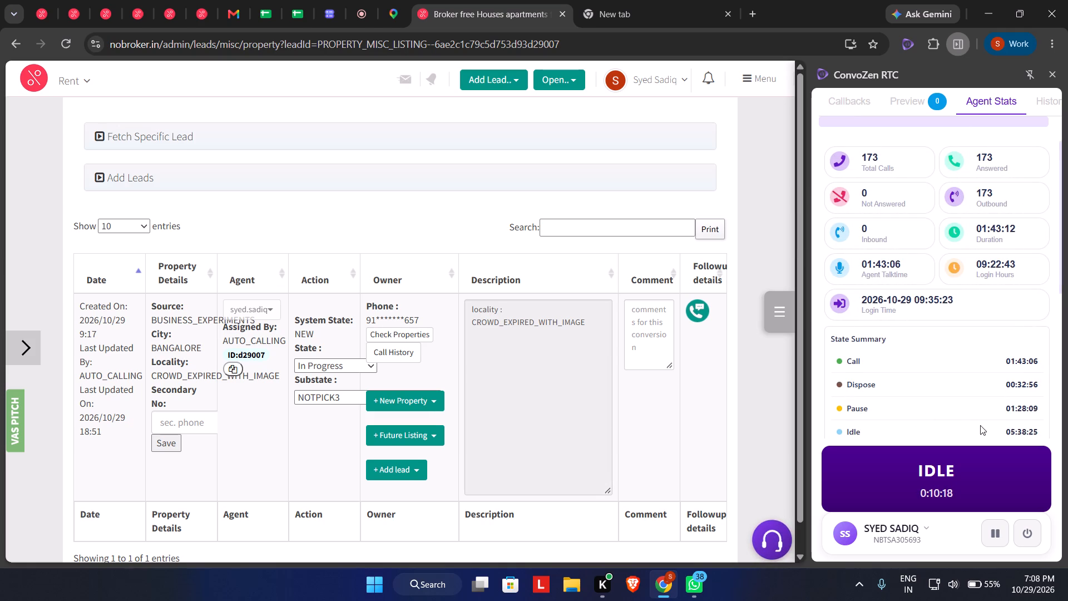
{"action": "left_click_drag", "start_coordinate": [1012, 432], "coordinate": [1050, 436]}
{"action": "left_click", "coordinate": [1050, 436]}
{"action": "left_click_drag", "start_coordinate": [1002, 432], "coordinate": [1051, 434]}
{"action": "left_click_drag", "start_coordinate": [1005, 362], "coordinate": [1041, 363]}
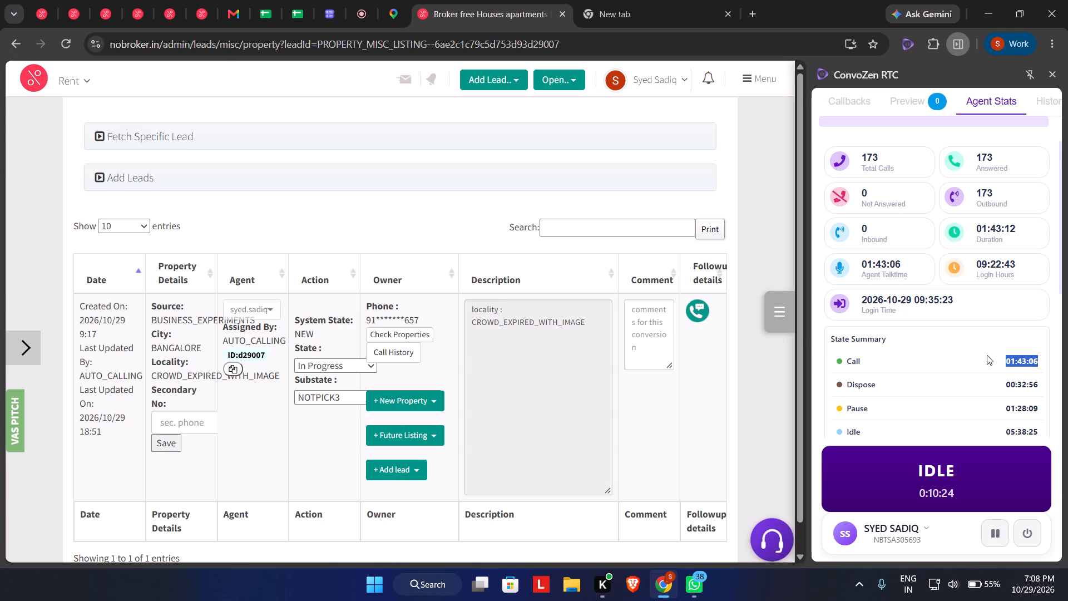
{"action": "left_click", "coordinate": [990, 341]}
{"action": "left_click_drag", "start_coordinate": [995, 368], "coordinate": [1054, 372]}
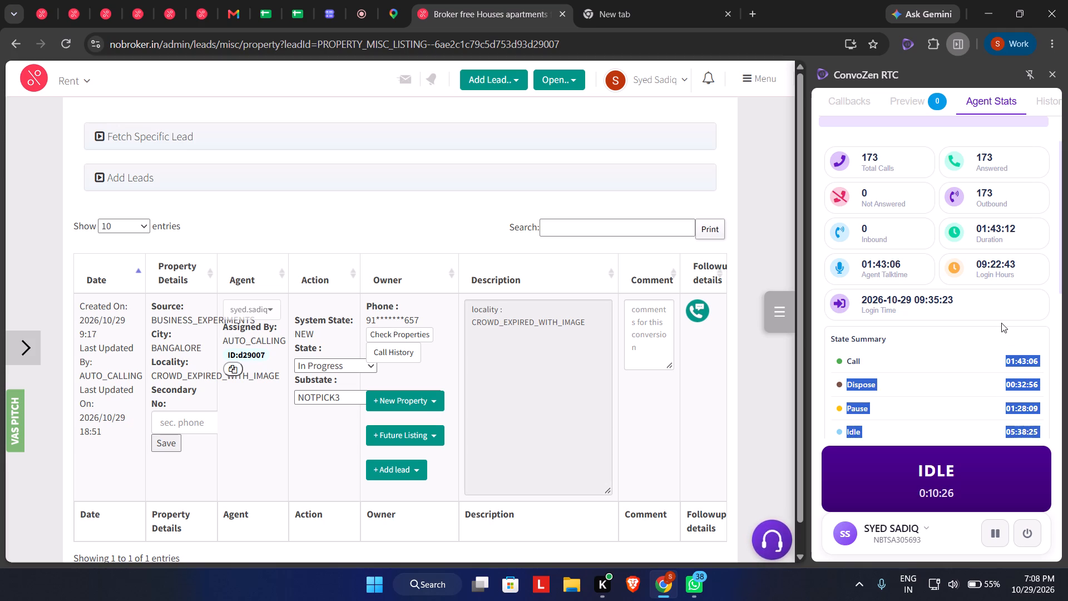
{"action": "left_click", "coordinate": [1001, 323]}
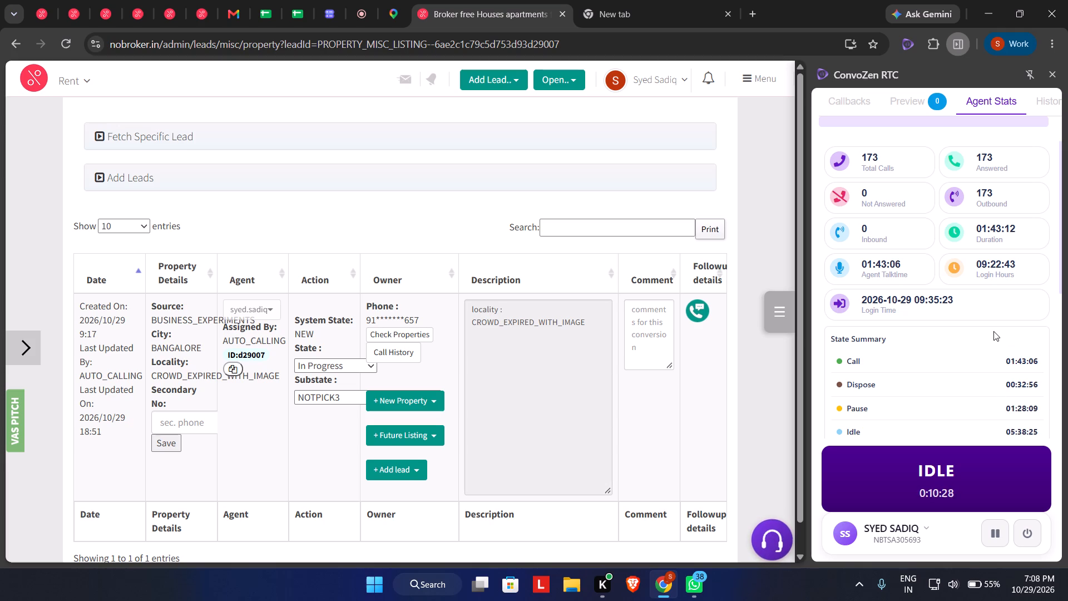
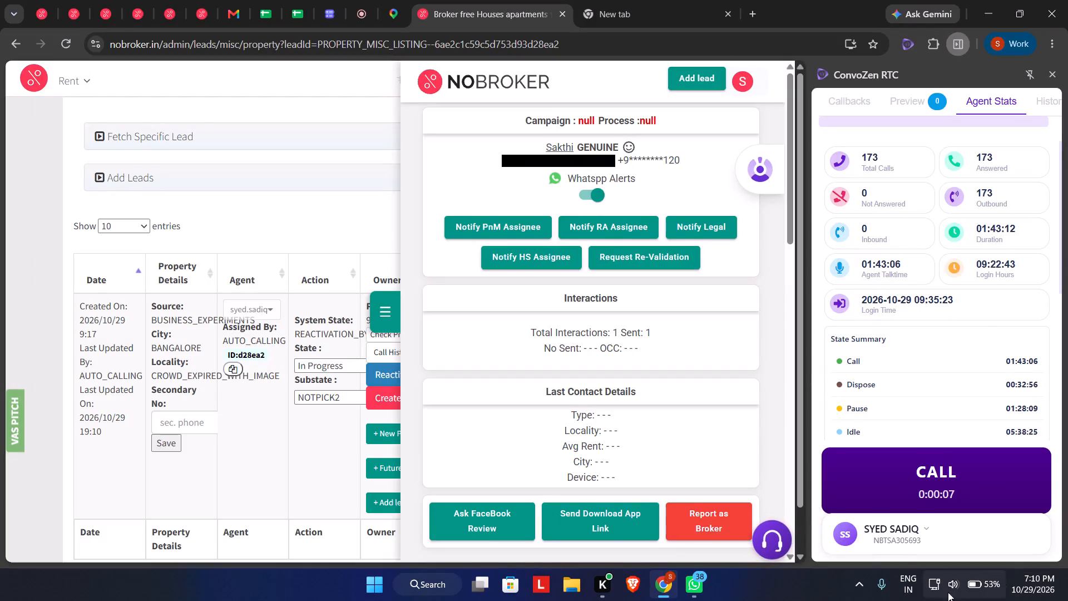
Examine the last three properties listed in the Property Details of the current call's lead.
{"action": "scroll", "coordinate": [547, 396], "scroll_direction": "down", "scroll_amount": 6}
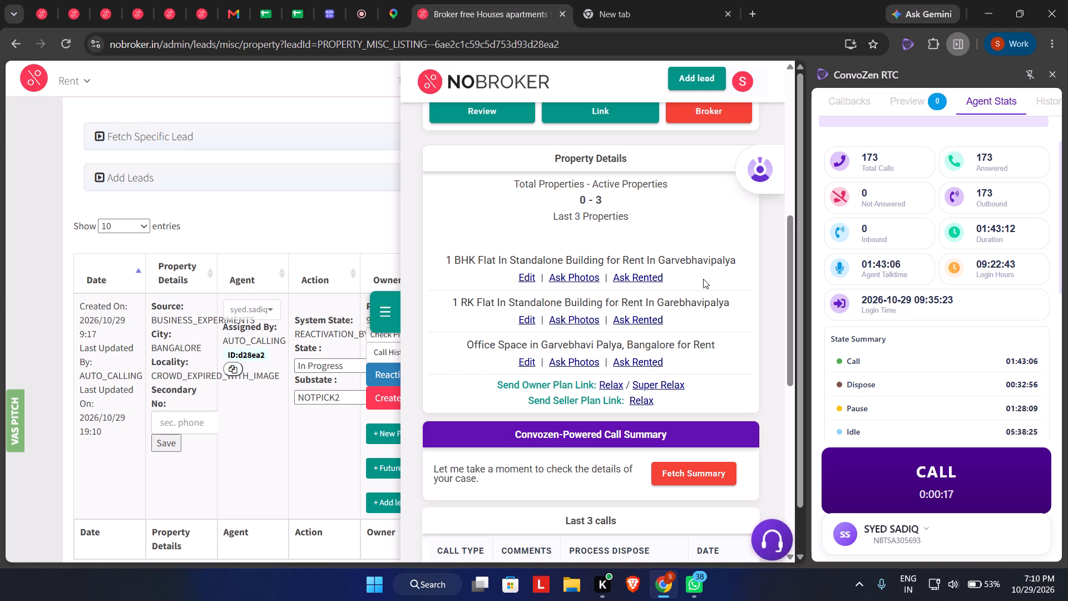
{"action": "scroll", "coordinate": [467, 422], "scroll_direction": "up", "scroll_amount": 1}
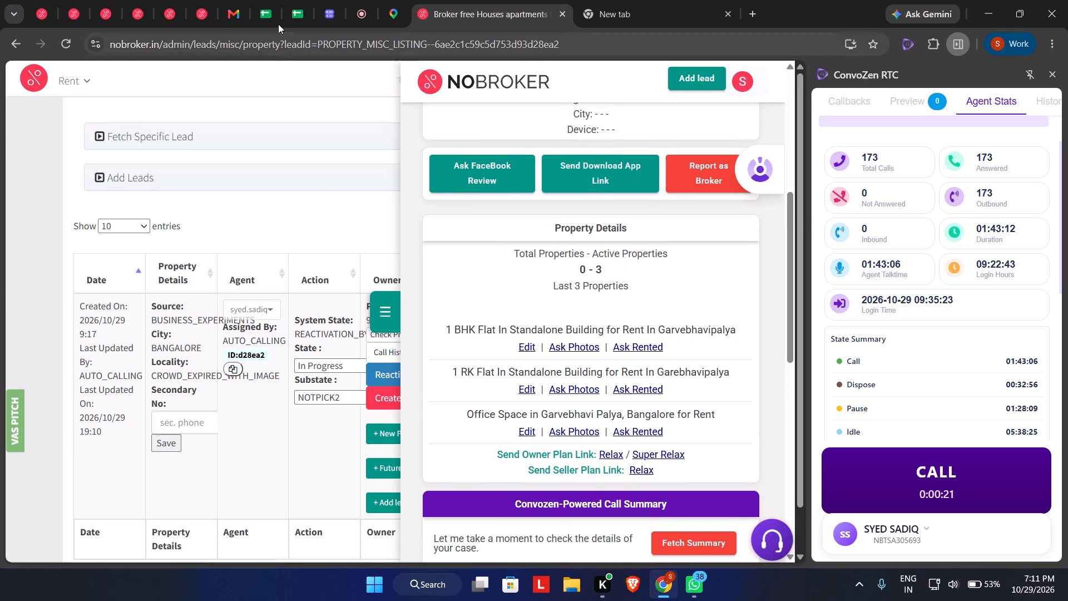
Switch to the Outbound Call script 1 (Training) spreadsheet to consult the call flow script.
{"action": "left_click", "coordinate": [293, 7]}
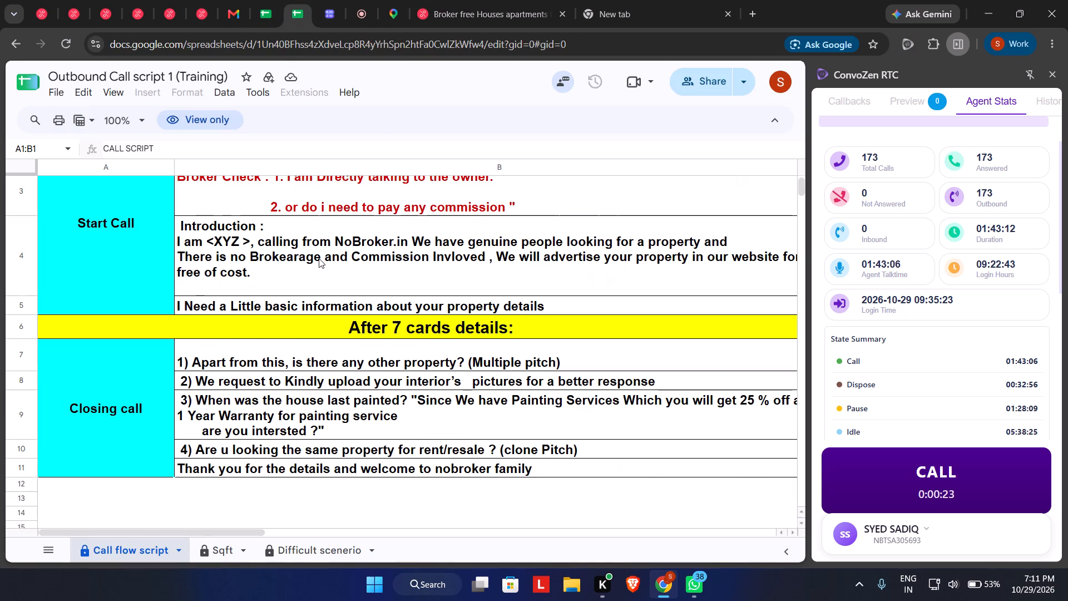
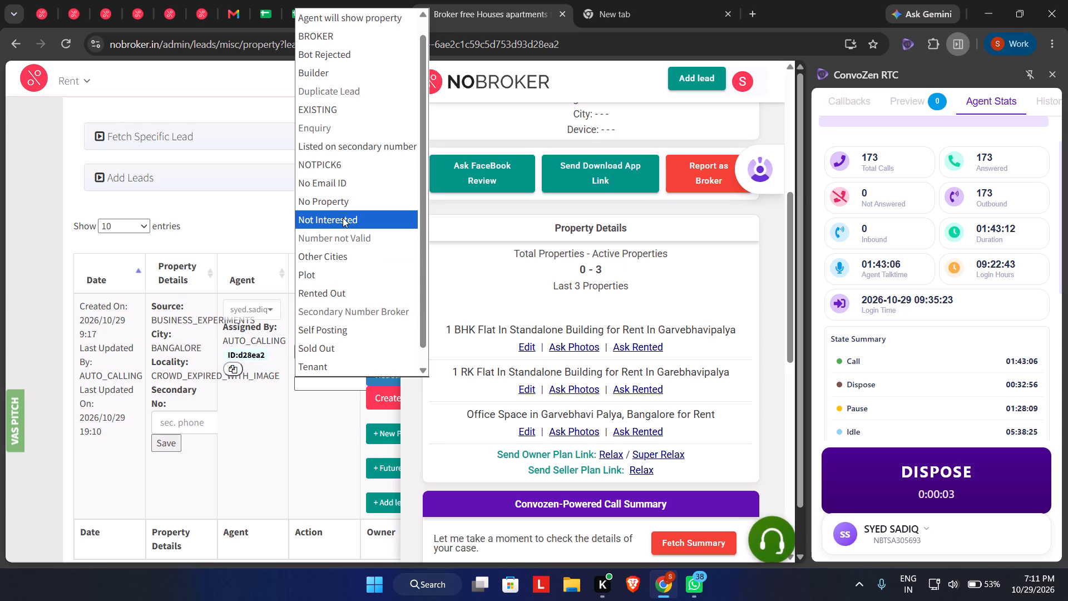
Set the rejected lead's substate to Not Interested.
{"action": "left_click", "coordinate": [343, 218]}
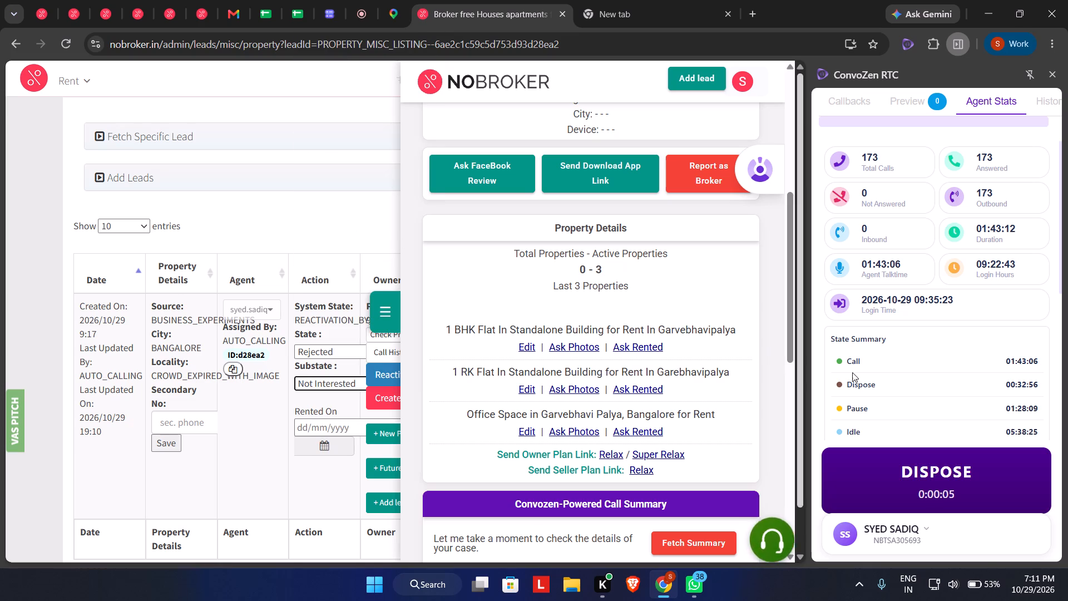
Dispose the ended call as Click Calling, Rejected, Not Interested and submit the disposition.
{"action": "scroll", "coordinate": [951, 474], "scroll_direction": "down", "scroll_amount": 2}
{"action": "left_click", "coordinate": [927, 526]}
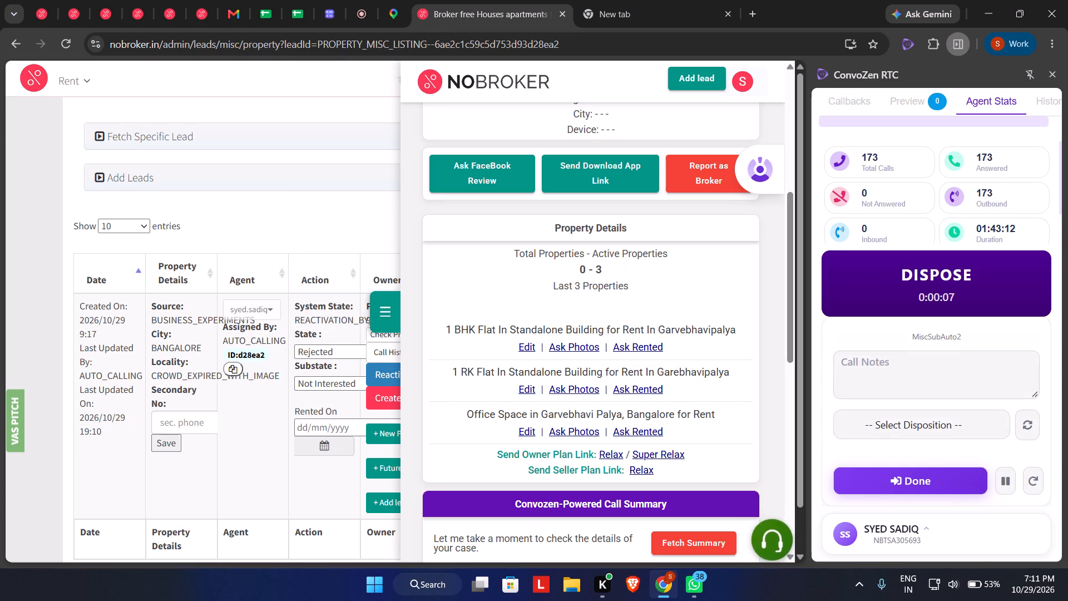
{"action": "left_click", "coordinate": [897, 406]}
{"action": "left_click", "coordinate": [892, 425]}
{"action": "left_click", "coordinate": [914, 471]}
{"action": "left_click", "coordinate": [908, 432]}
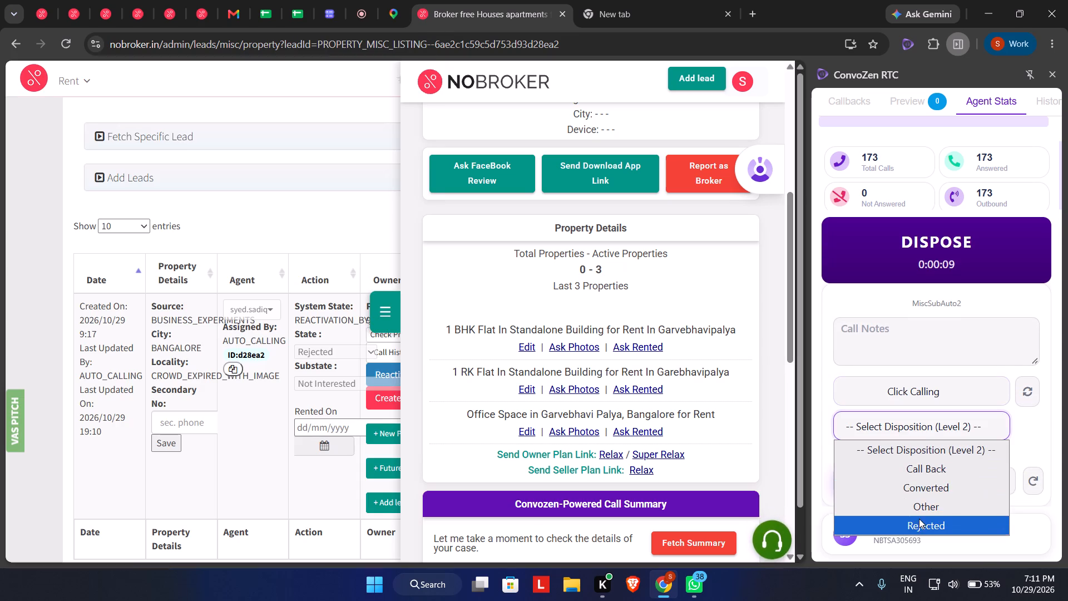
{"action": "left_click", "coordinate": [916, 520]}
{"action": "left_click", "coordinate": [903, 429]}
{"action": "left_click", "coordinate": [902, 301]}
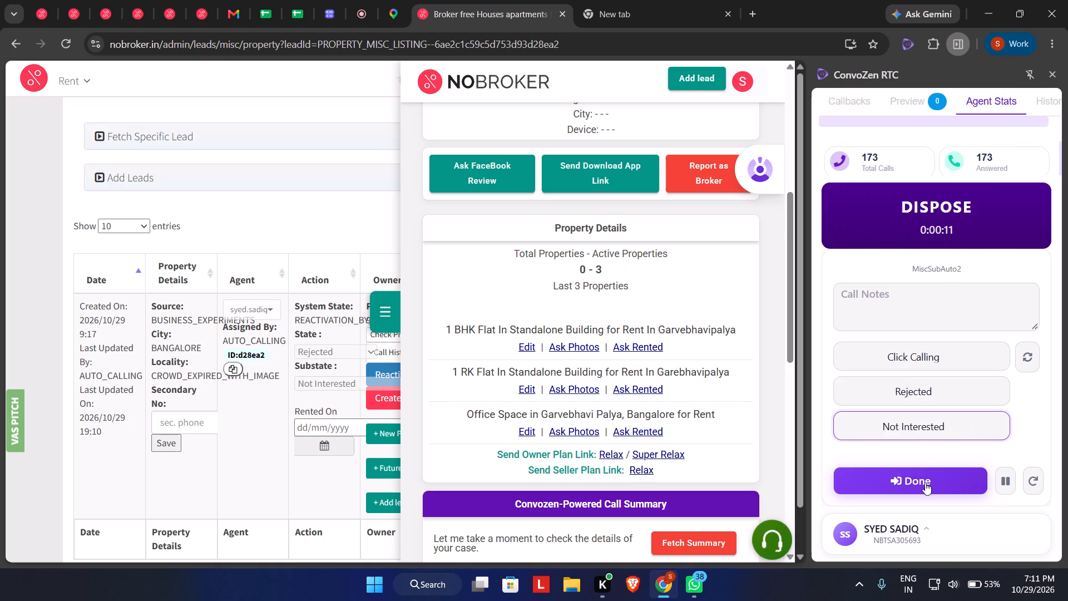
{"action": "left_click", "coordinate": [924, 479]}
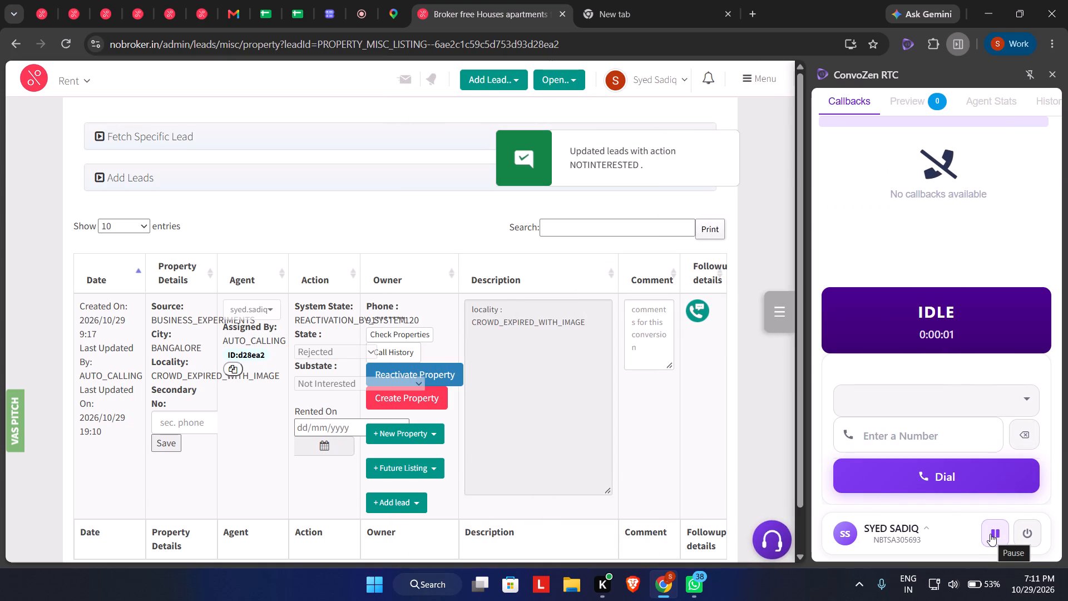
Pause the dialer with B Break as the reason.
{"action": "left_click", "coordinate": [990, 534]}
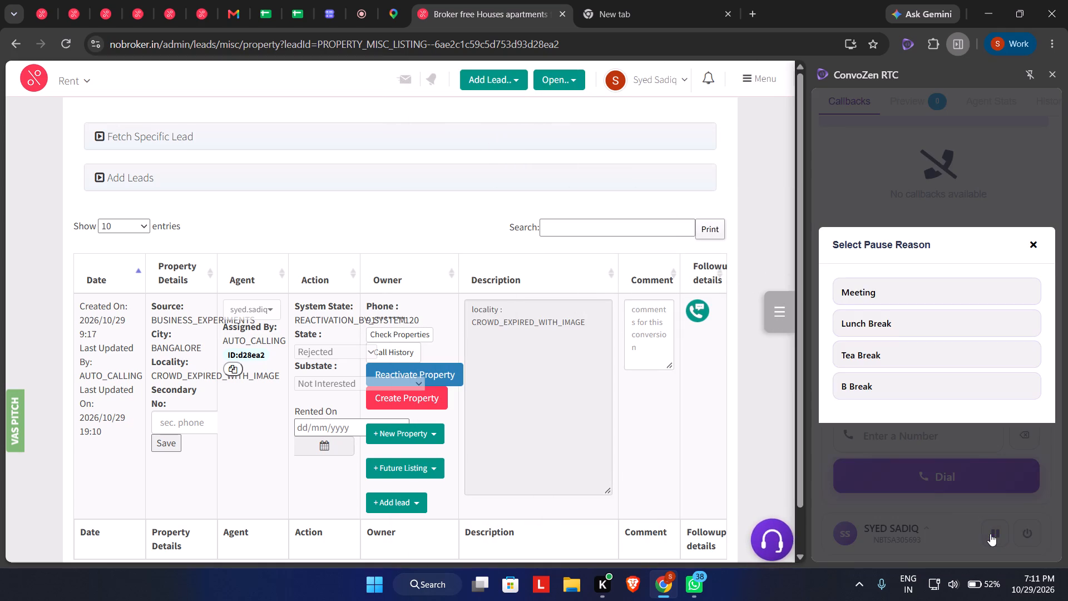
{"action": "left_click", "coordinate": [862, 387]}
Review the day's call figures and state summary in the Agent Stats.
{"action": "left_click", "coordinate": [999, 89]}
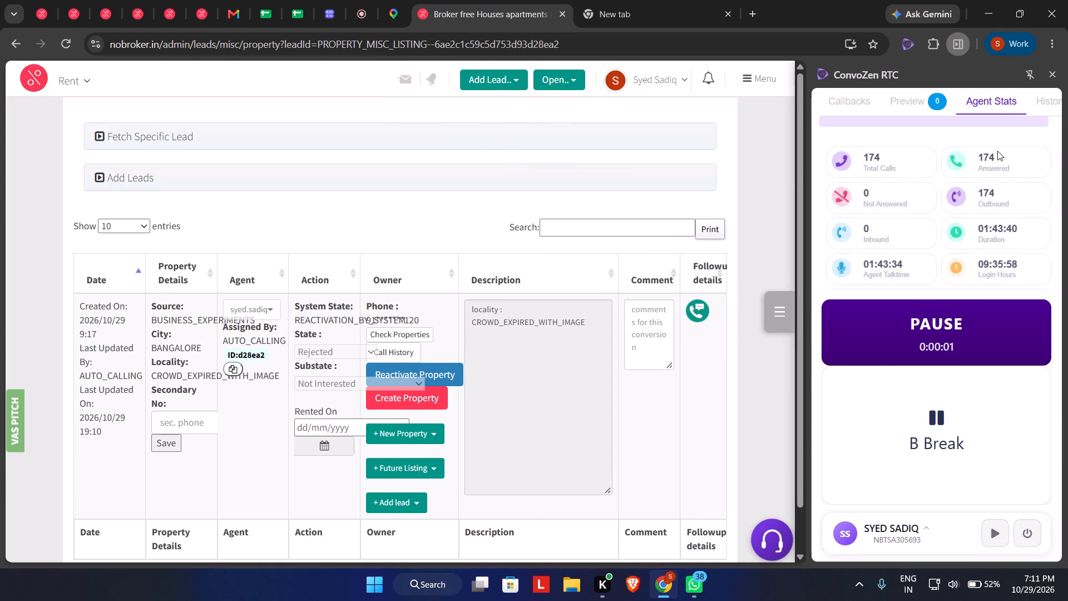
{"action": "scroll", "coordinate": [975, 206], "scroll_direction": "down", "scroll_amount": 3}
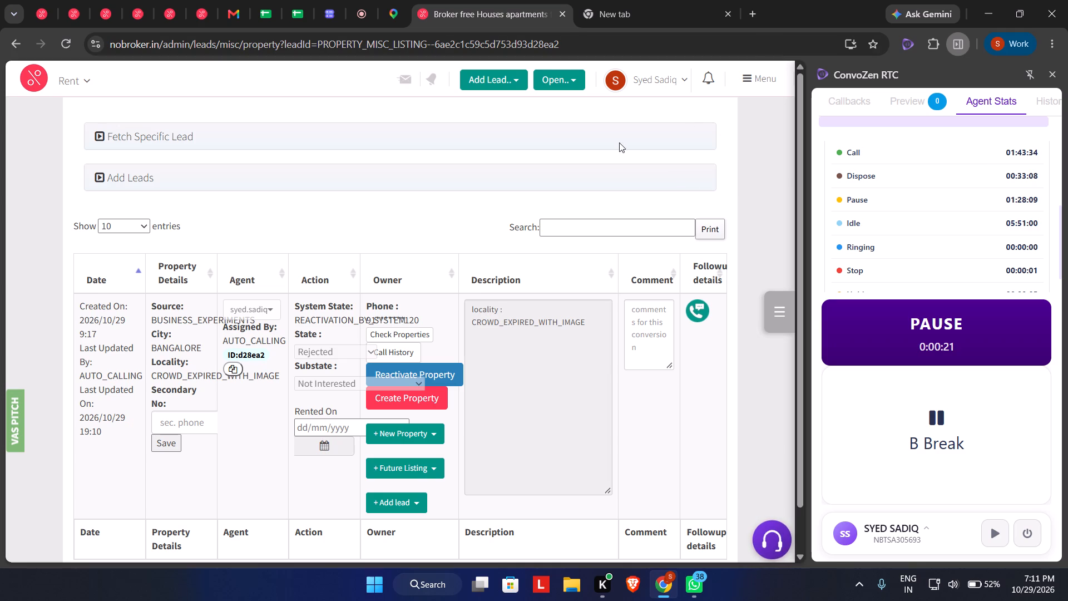
{"action": "left_click", "coordinate": [921, 526]}
{"action": "scroll", "coordinate": [883, 270], "scroll_direction": "up", "scroll_amount": 4}
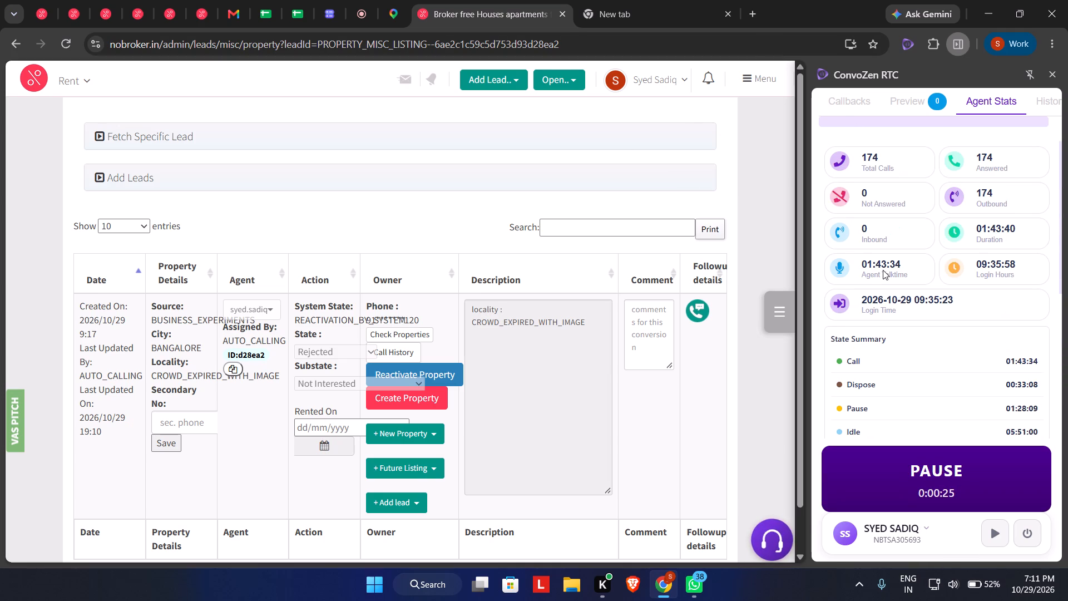
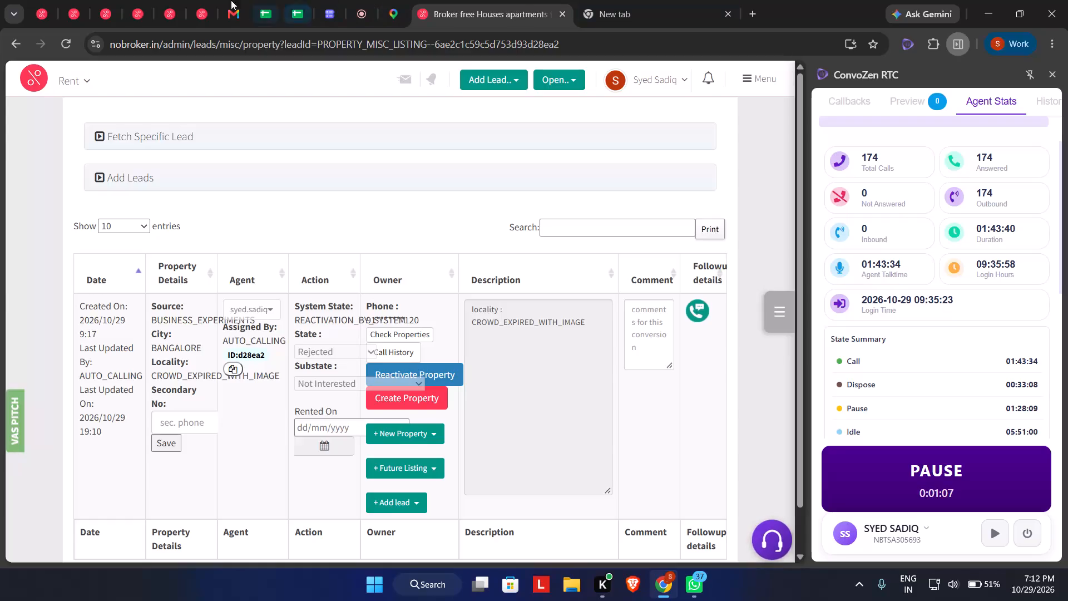
Bring up the owner dashboard with the Nagavara PG listing and reload it to check the listing's status.
{"action": "left_click", "coordinate": [46, 0]}
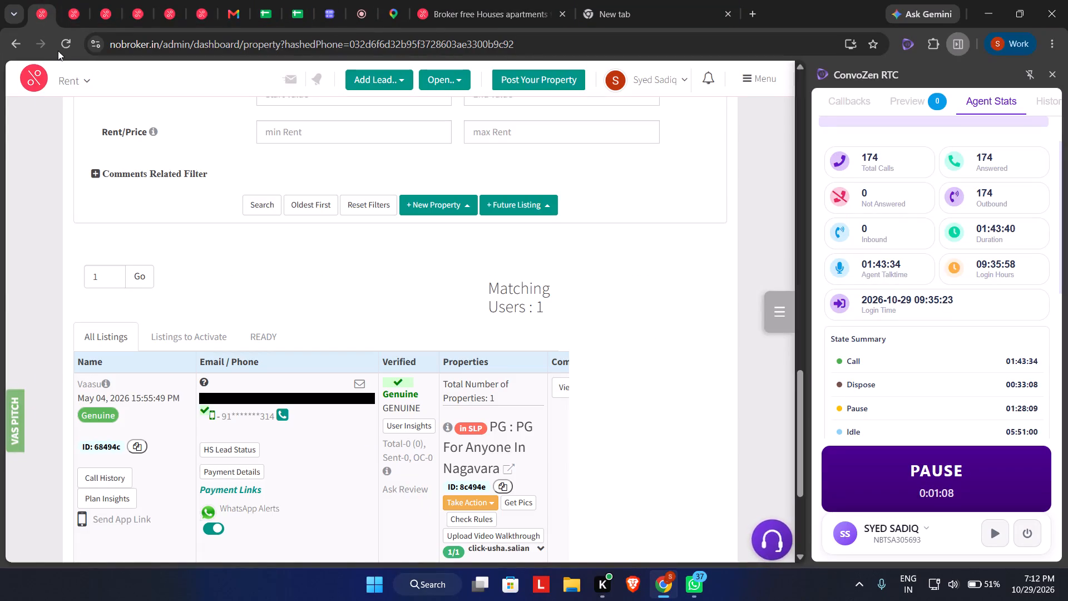
{"action": "left_click", "coordinate": [58, 47]}
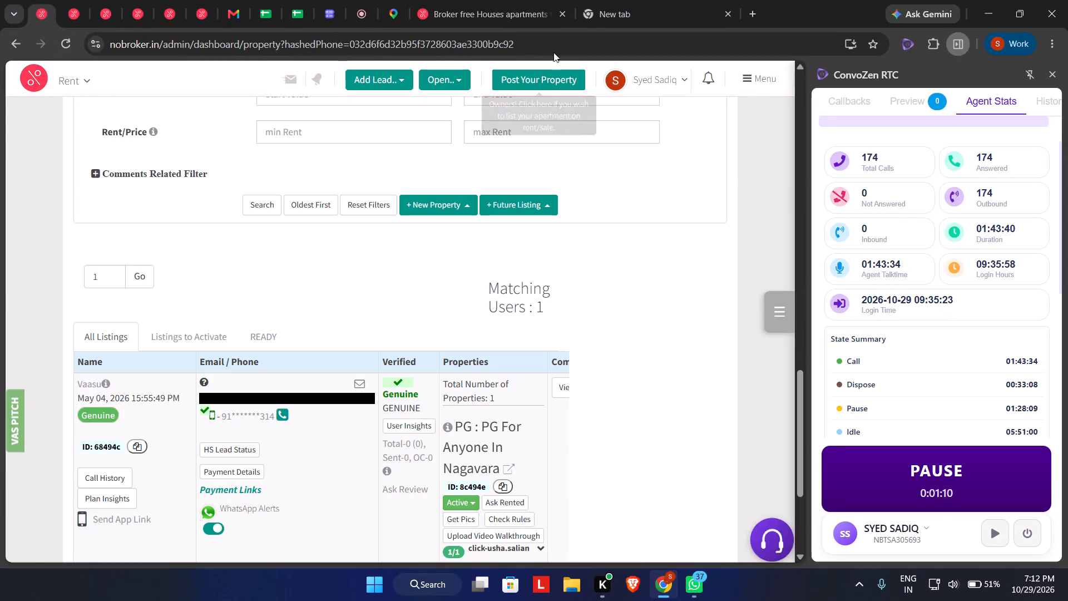
Close the Nagavara PG owner dashboard and try to close the other property dashboards left open from earlier calls.
{"action": "key", "text": "ctrl+w"}
{"action": "key", "text": "ctrl+w"}
{"action": "right_click", "coordinate": [154, 33], "text": "ctrl"}
{"action": "key", "text": "ctrl+w"}
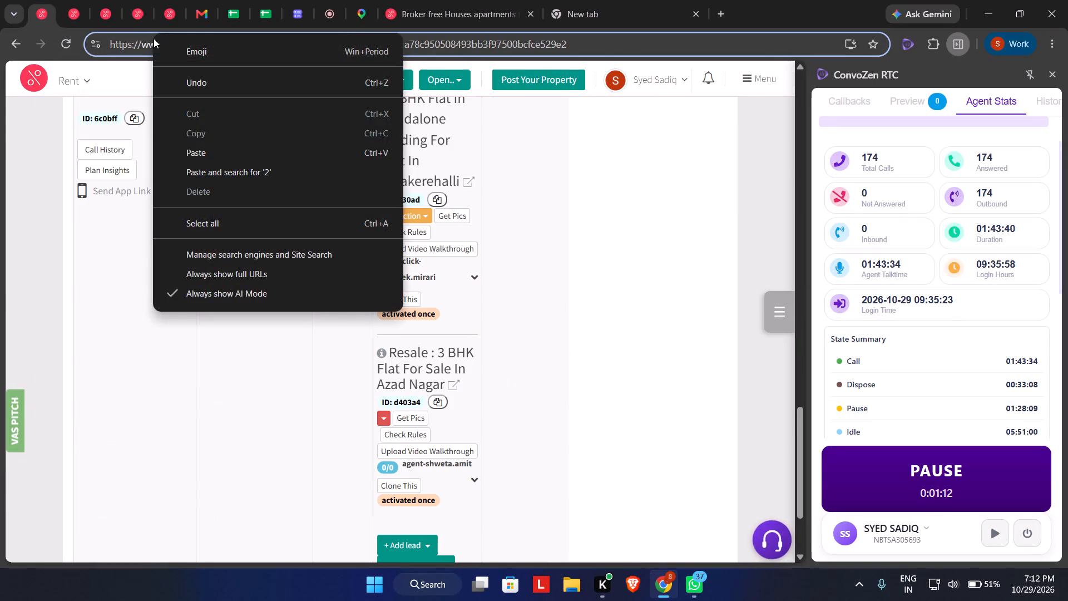
{"action": "key", "text": "ctrl+w"}
{"action": "key", "text": "ctrl+w"}
{"action": "key", "text": "ctrl+w"}
{"action": "key", "text": "ctrl+w"}
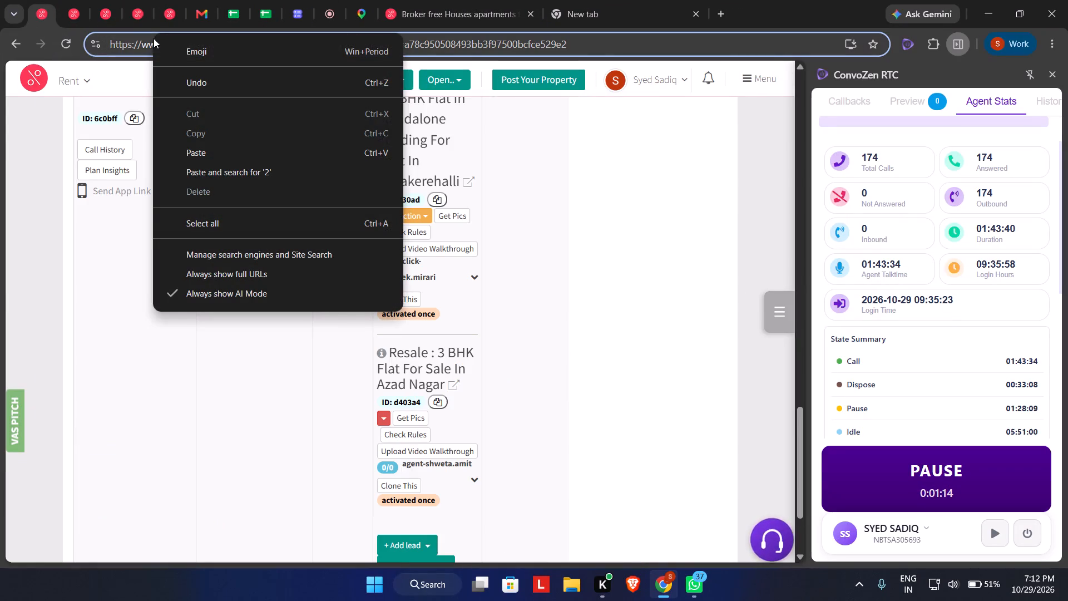
Reload the owner dashboard with the Hosakerehalli 2 BHK rental and check the listing's activation status.
{"action": "left_click", "coordinate": [23, 0]}
{"action": "left_click", "coordinate": [43, 0]}
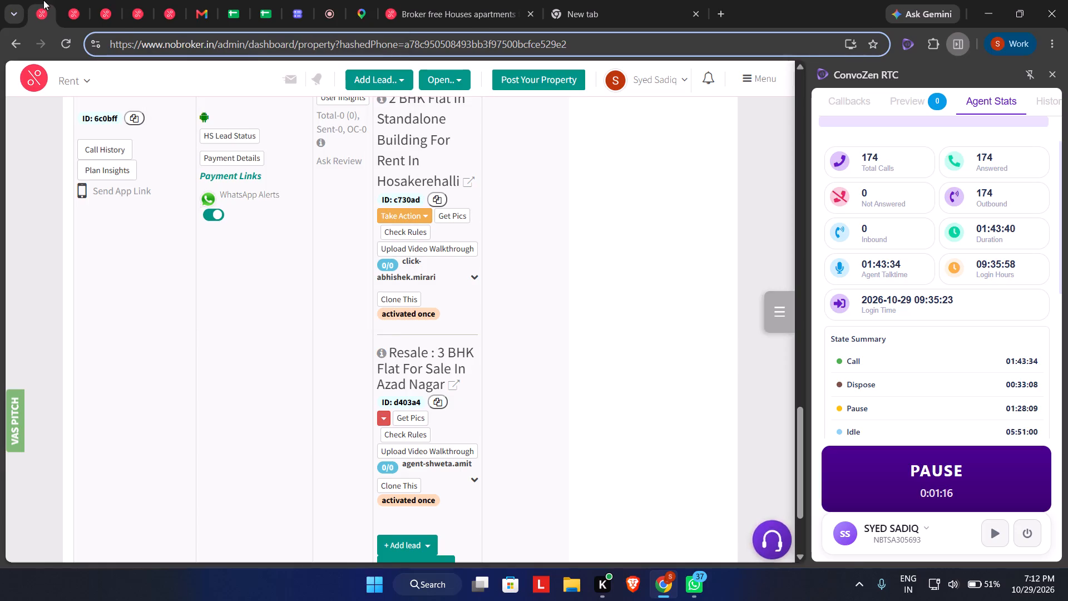
{"action": "scroll", "coordinate": [291, 249], "scroll_direction": "up", "scroll_amount": 1}
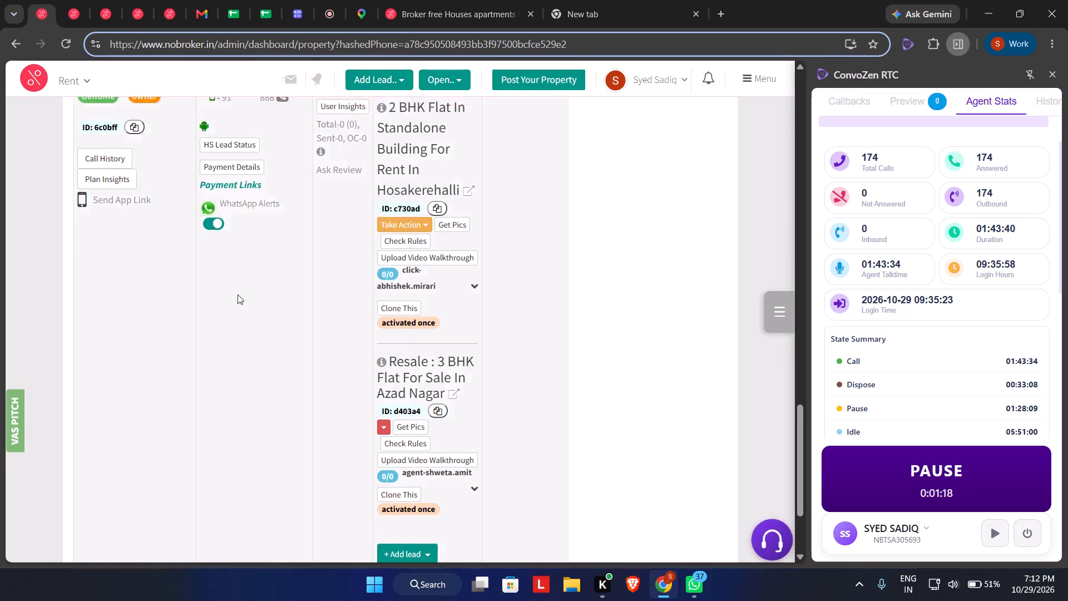
{"action": "scroll", "coordinate": [233, 228], "scroll_direction": "up", "scroll_amount": 2}
{"action": "left_click", "coordinate": [57, 49]}
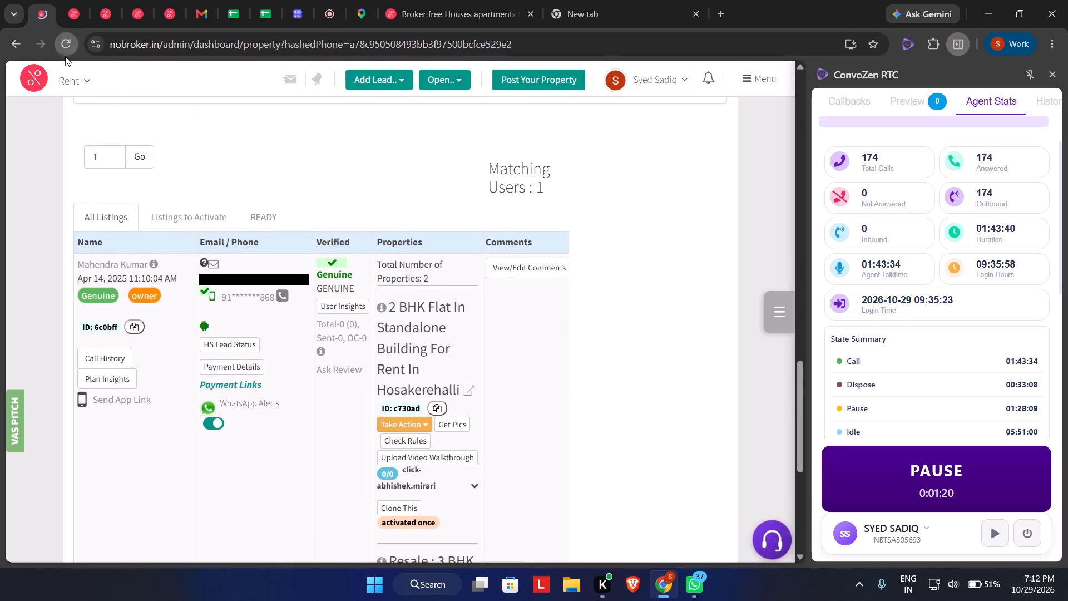
{"action": "scroll", "coordinate": [226, 209], "scroll_direction": "down", "scroll_amount": 4}
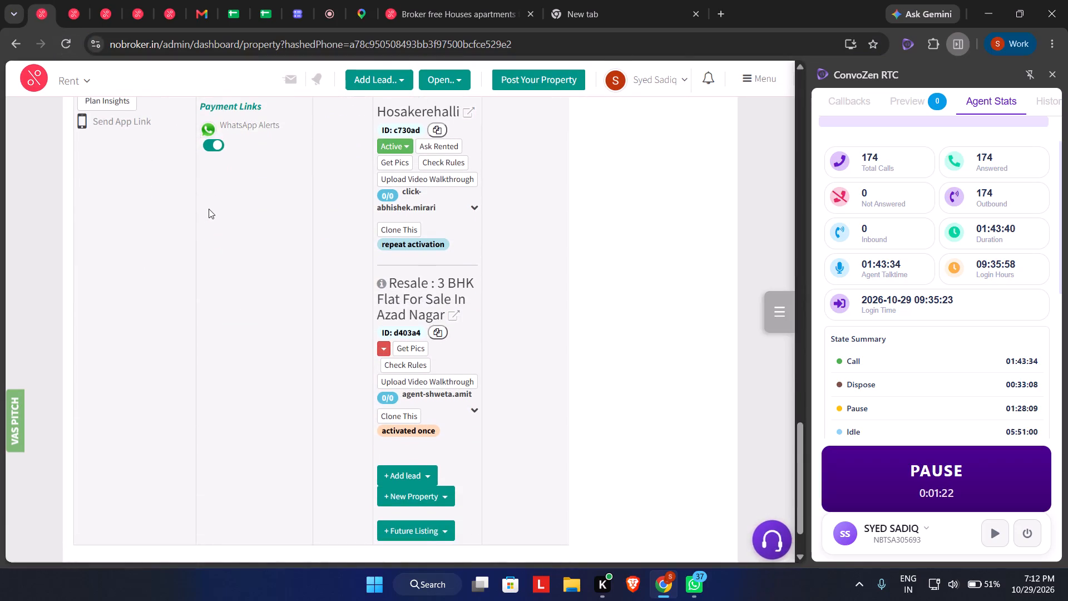
Close the Hosakerehalli owner dashboard and the other property dashboards left open from earlier calls.
{"action": "key", "text": "ctrl+w"}
{"action": "key", "text": "ctrl+w"}
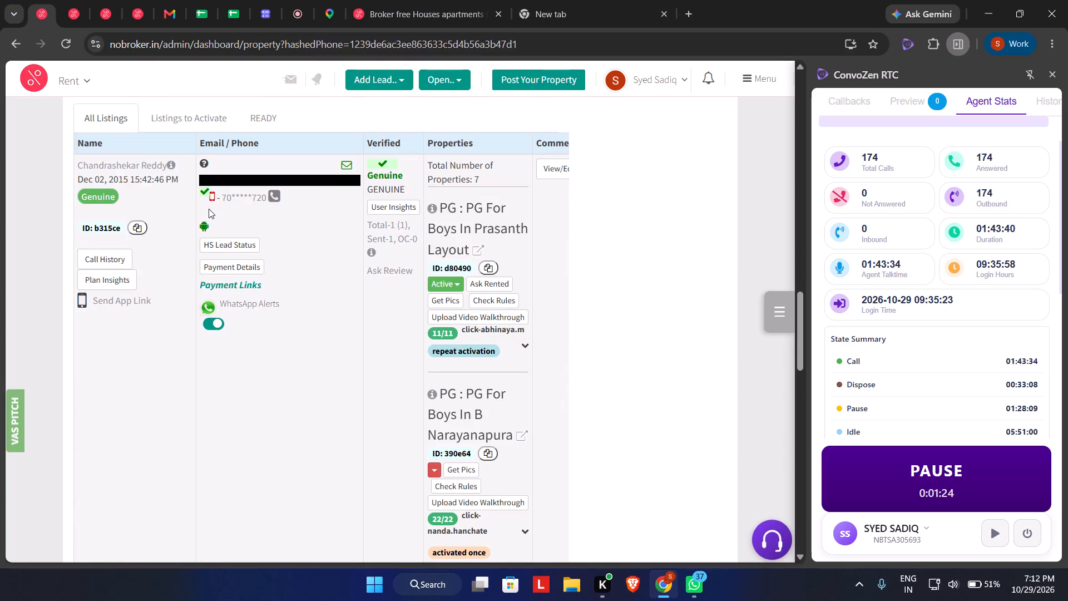
{"action": "key", "text": "ctrl+w"}
{"action": "key", "text": "ctrl+w"}
{"action": "key", "text": "ctrl+w"}
{"action": "key", "text": "ctrl+w"}
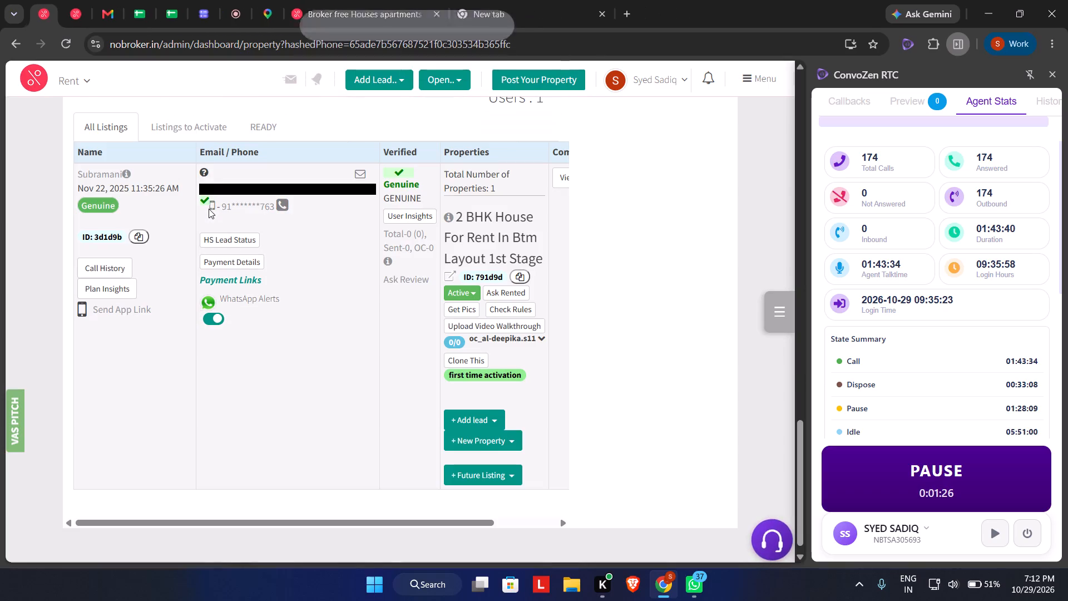